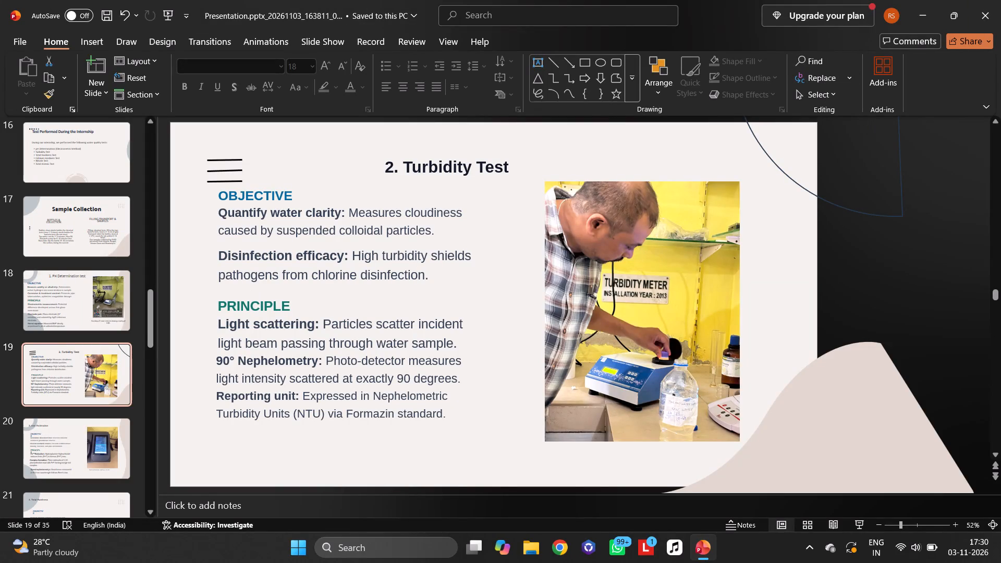
# Move the "Quantify water clarity" text slightly down, away from the OBJECTIVE heading on the Turbidity Test slide.
pyautogui.click(216, 215)
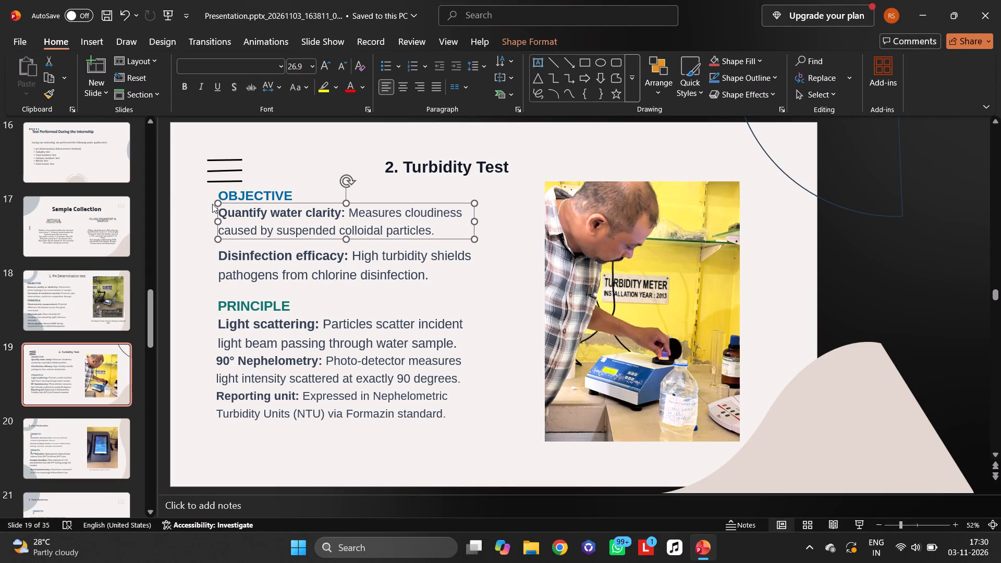
pyautogui.moveTo(212, 204); pyautogui.dragTo(211, 217)
pyautogui.moveTo(214, 210); pyautogui.dragTo(214, 211)
pyautogui.moveTo(214, 211); pyautogui.dragTo(212, 218)
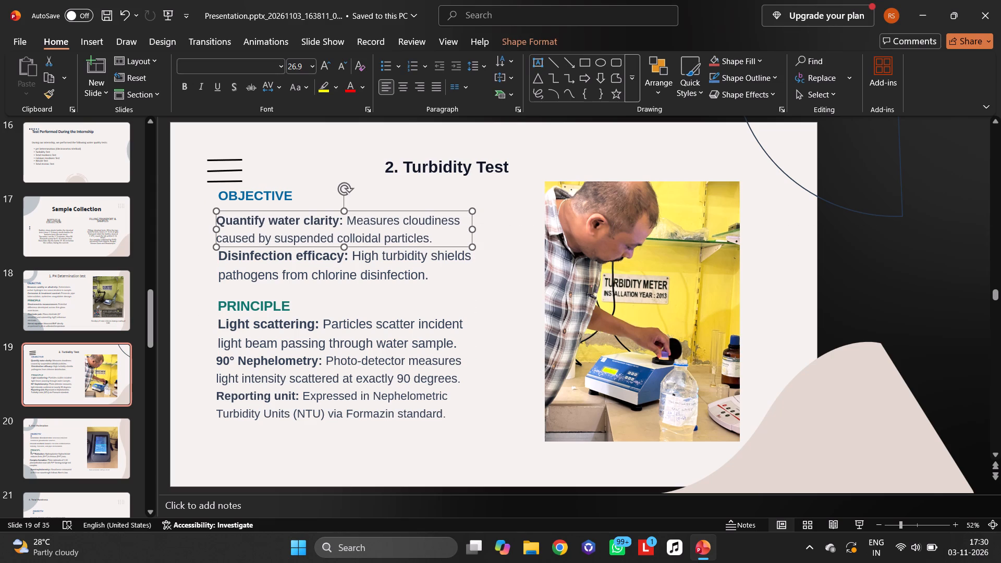
# Space out the three PRINCIPLE paragraphs by moving "Reporting unit", "90° Nephelometry" and "Light scattering" down with clear gaps between them.
pyautogui.moveTo(215, 323); pyautogui.dragTo(214, 318)
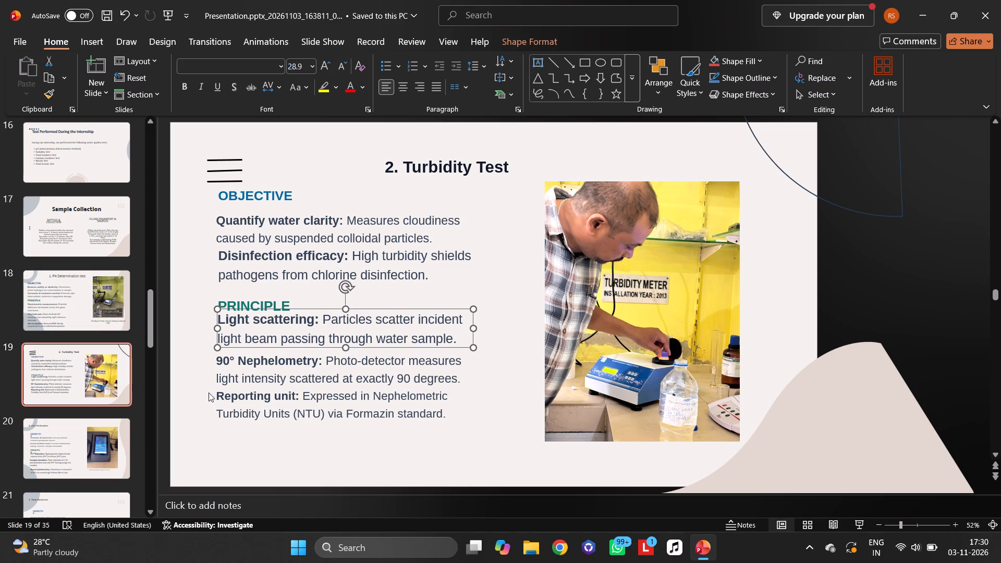
pyautogui.moveTo(213, 394); pyautogui.dragTo(213, 416)
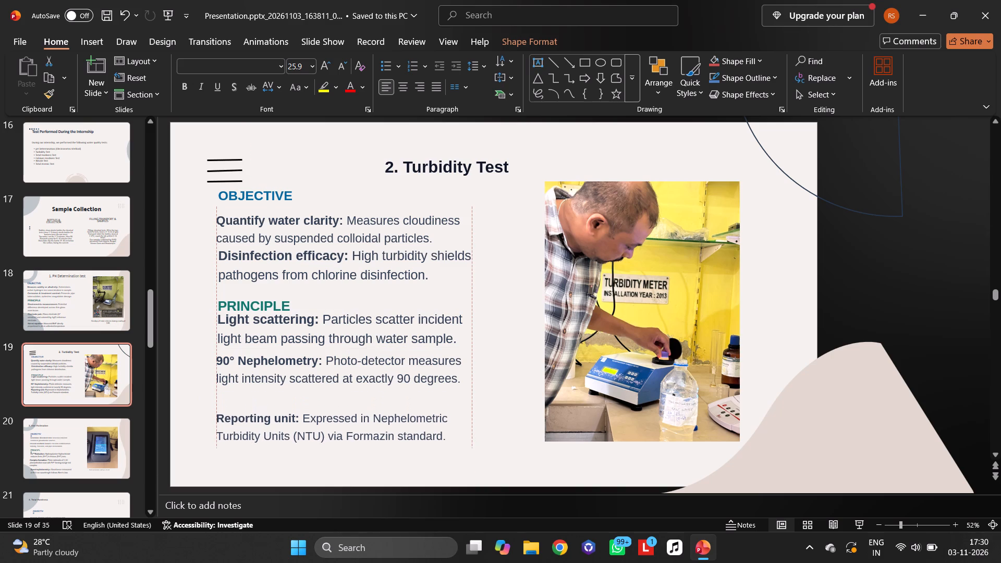
pyautogui.moveTo(213, 416); pyautogui.dragTo(213, 429)
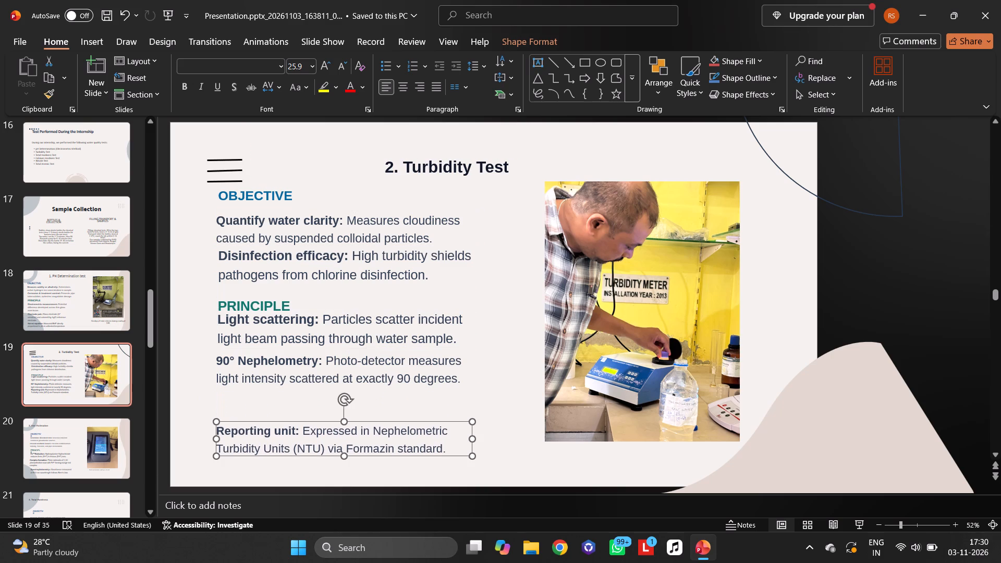
pyautogui.moveTo(212, 361); pyautogui.dragTo(211, 384)
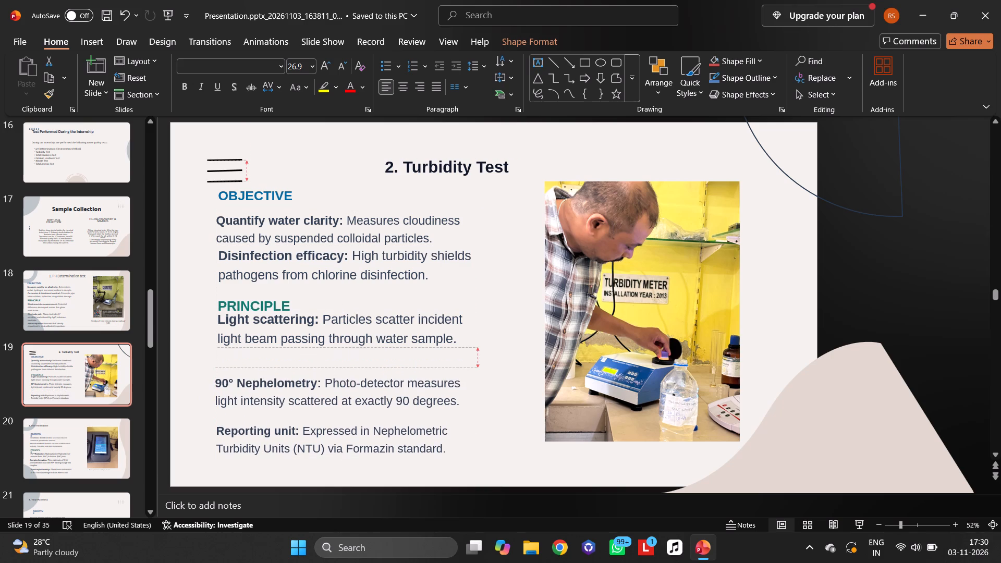
pyautogui.moveTo(211, 384); pyautogui.dragTo(213, 389)
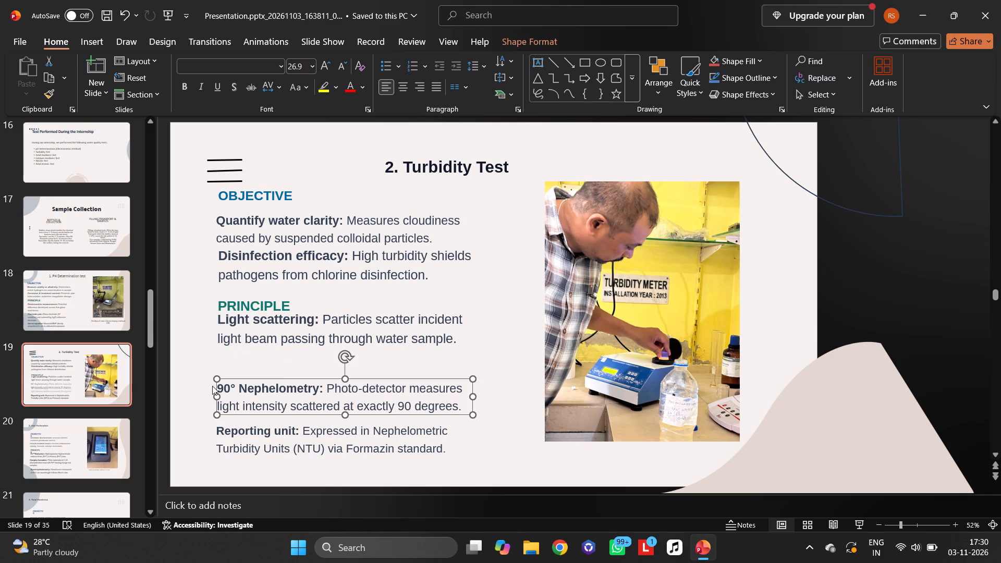
pyautogui.moveTo(216, 320); pyautogui.dragTo(216, 325)
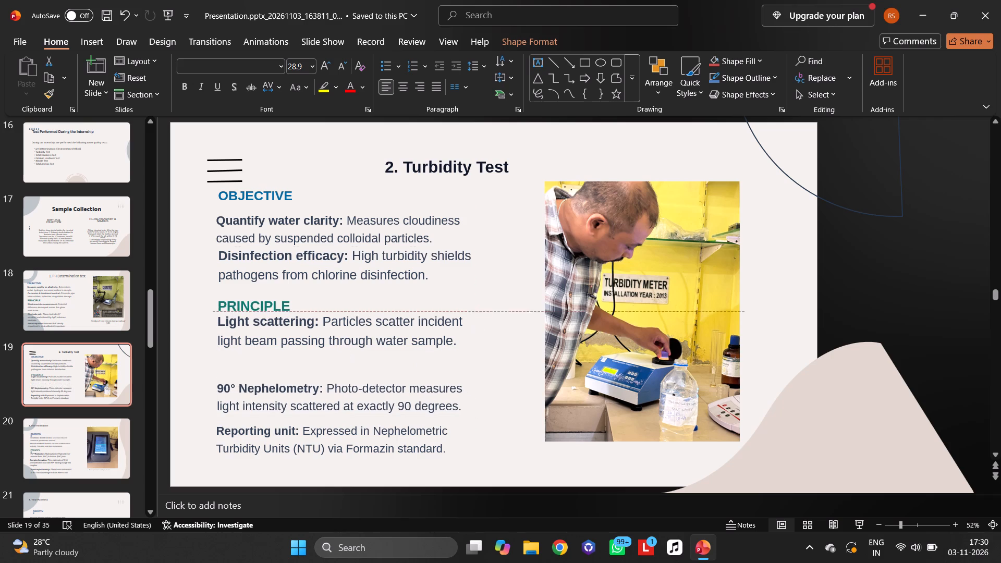
pyautogui.moveTo(216, 325); pyautogui.dragTo(216, 345)
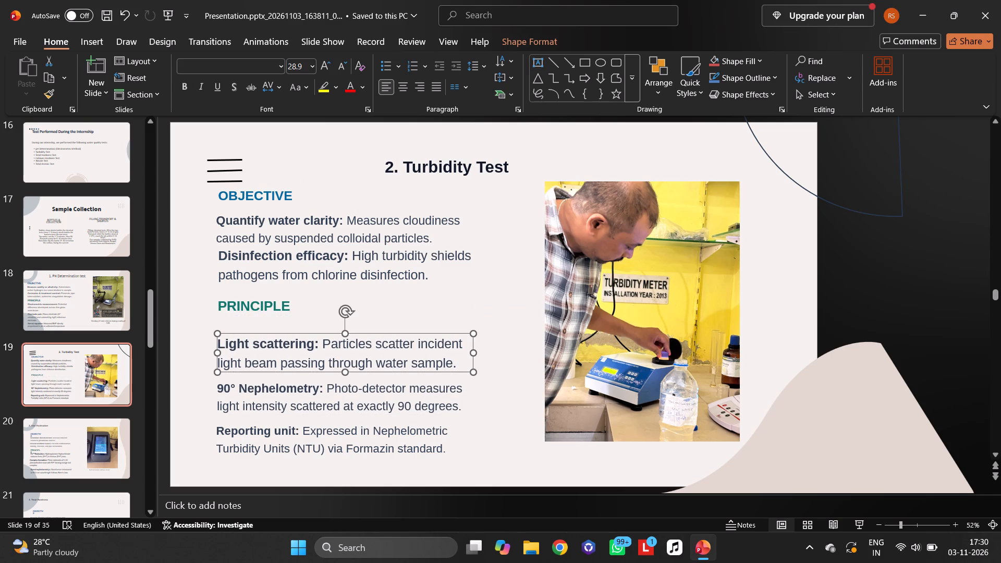
# Shift the PRINCIPLE heading and the "Disinfection efficacy" and "Quantify water clarity" paragraphs down to even out the spacing.
pyautogui.moveTo(215, 306); pyautogui.dragTo(213, 315)
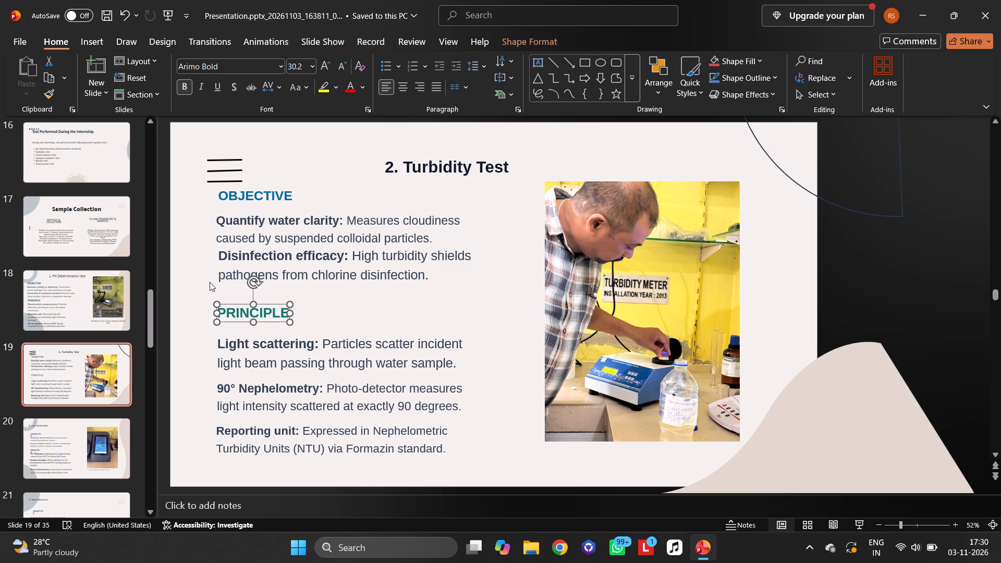
pyautogui.moveTo(215, 255); pyautogui.dragTo(212, 265)
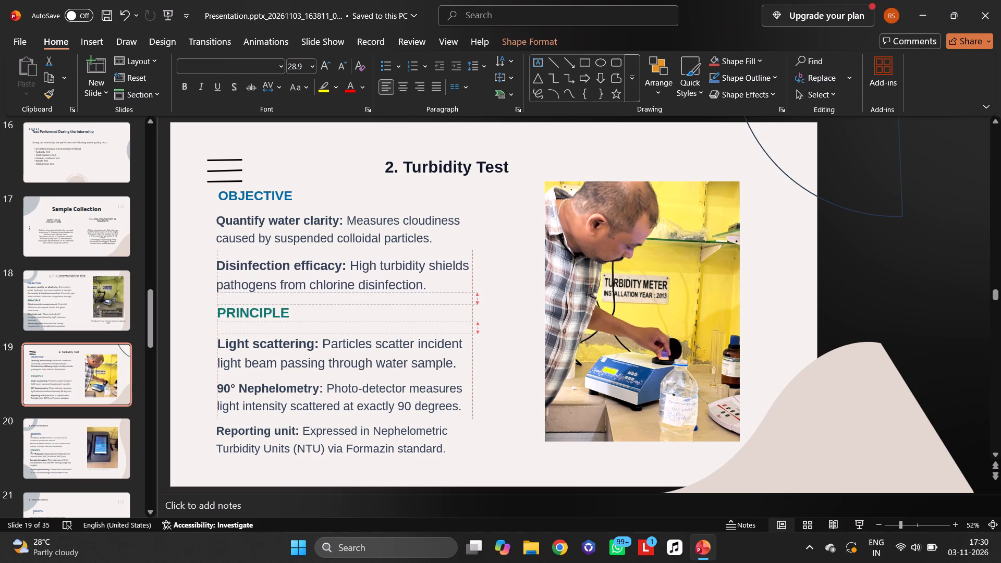
pyautogui.moveTo(212, 265); pyautogui.dragTo(213, 268)
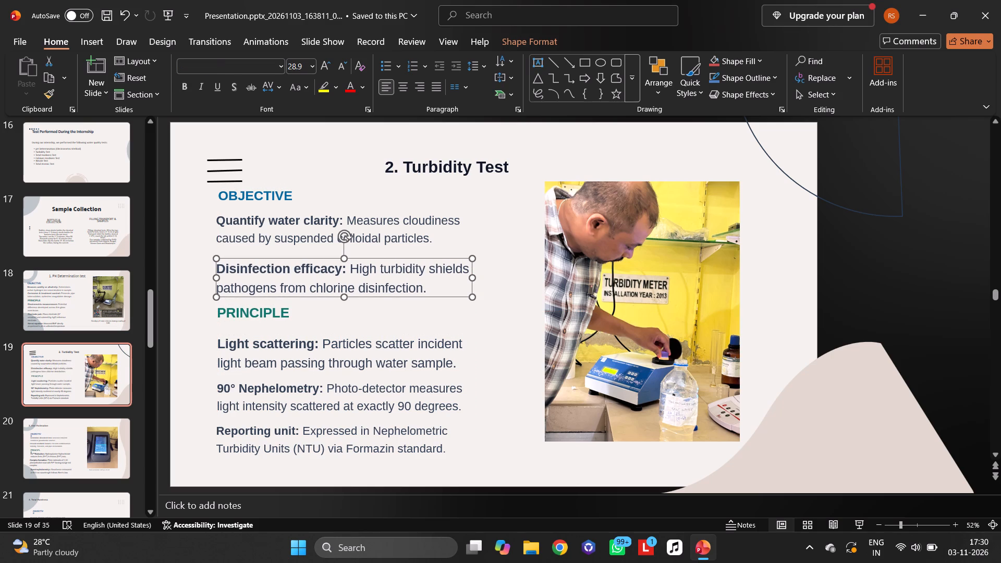
pyautogui.moveTo(214, 224); pyautogui.dragTo(214, 239)
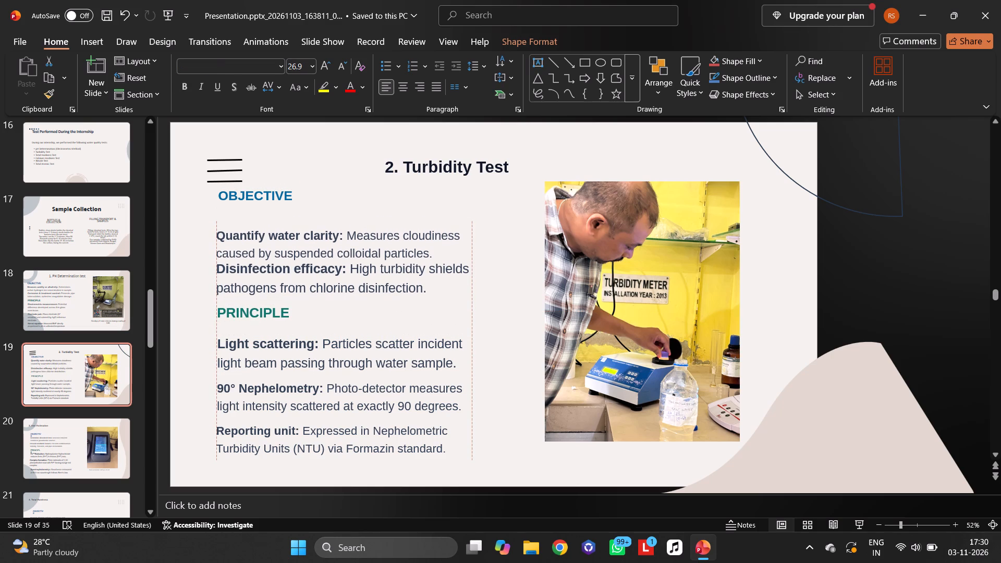
pyautogui.moveTo(214, 239); pyautogui.dragTo(215, 237)
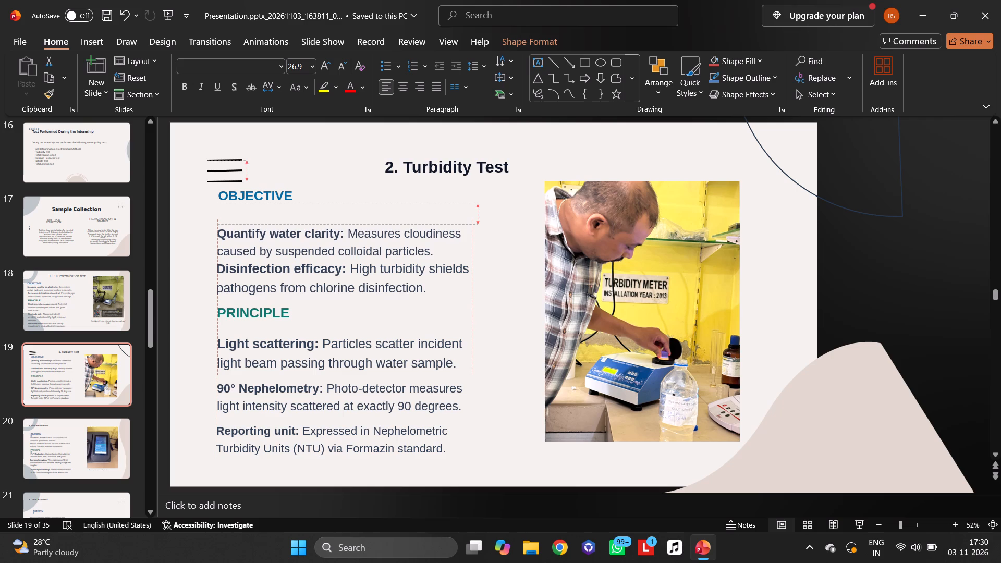
pyautogui.moveTo(215, 237); pyautogui.dragTo(215, 236)
# Set the OBJECTIVE heading's font size to 32 and widen its text box so the word fits on one line.
pyautogui.click(215, 193)
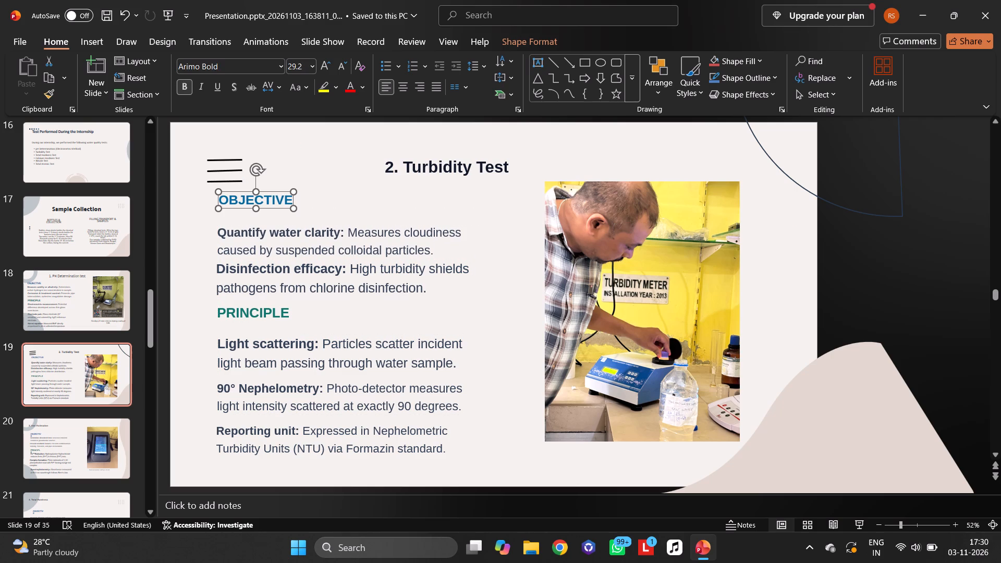
pyautogui.rightClick(225, 201)
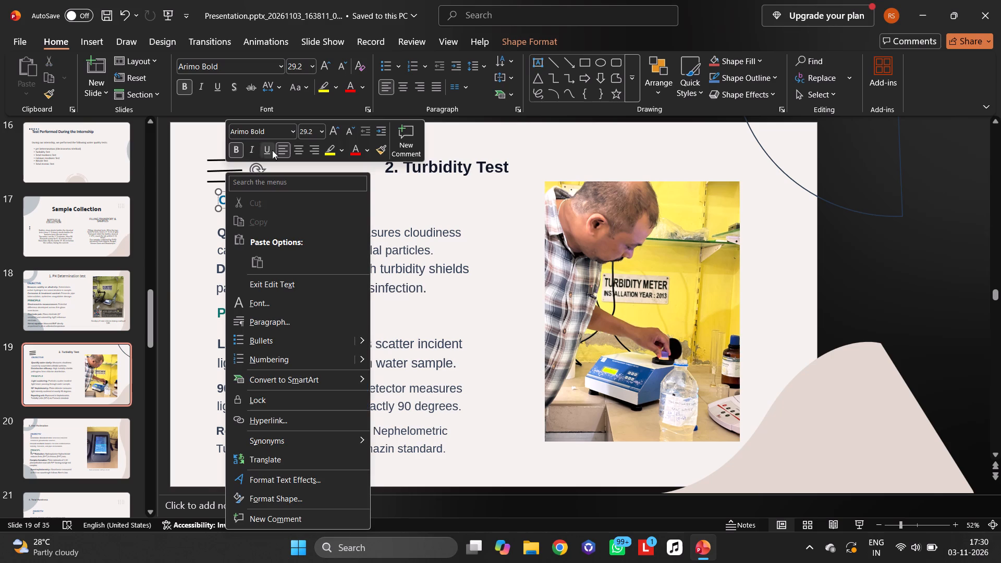
pyautogui.click(319, 133)
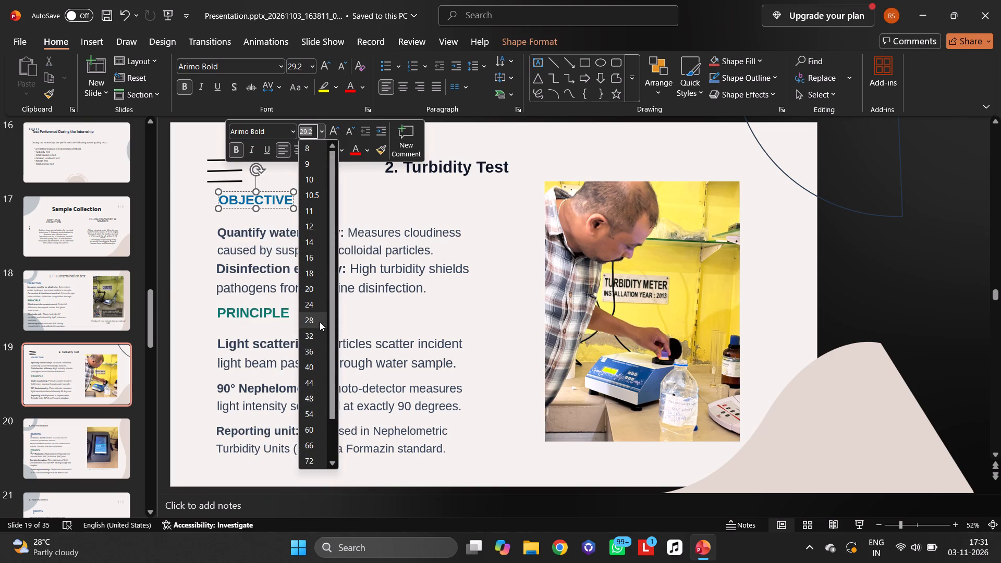
pyautogui.click(315, 335)
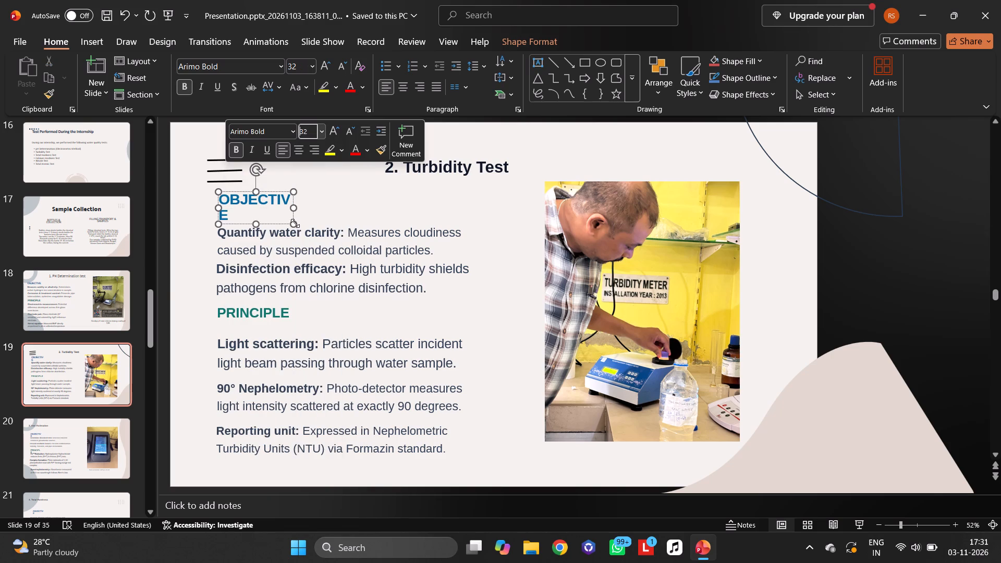
pyautogui.moveTo(294, 223); pyautogui.dragTo(323, 221)
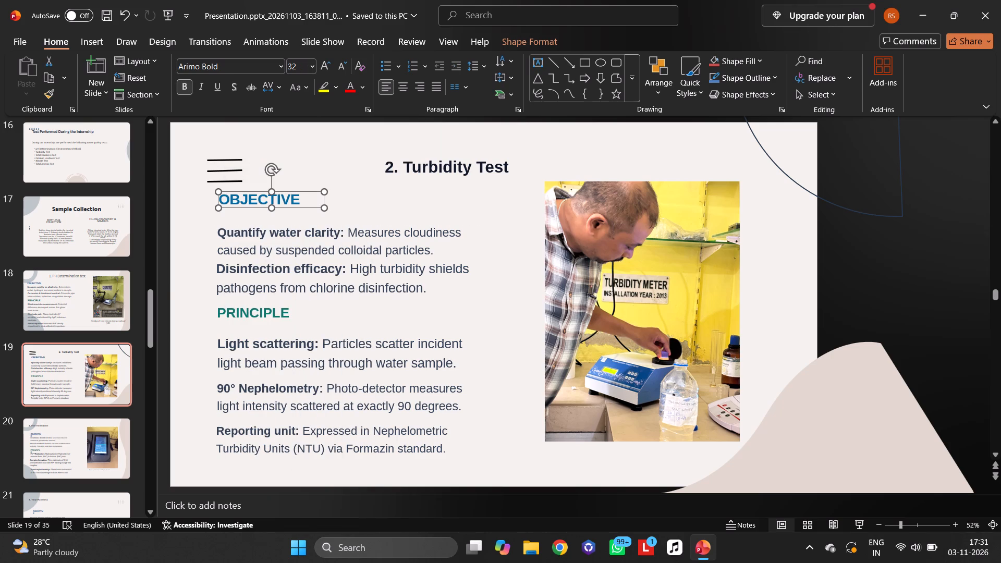
# Set the PRINCIPLE heading's font size to 32, widen its box to fit one line, and nudge it slightly down.
pyautogui.rightClick(242, 308)
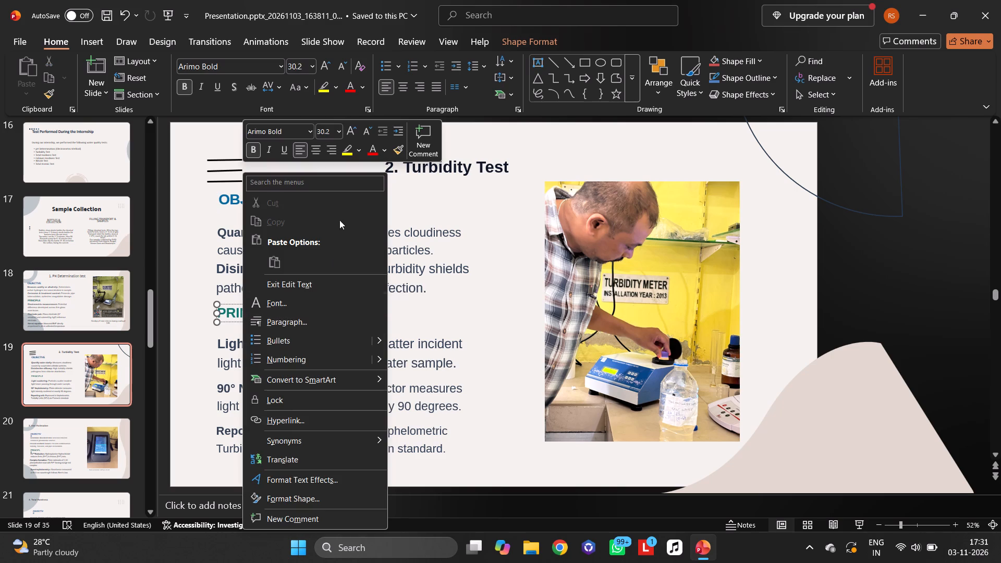
pyautogui.click(338, 129)
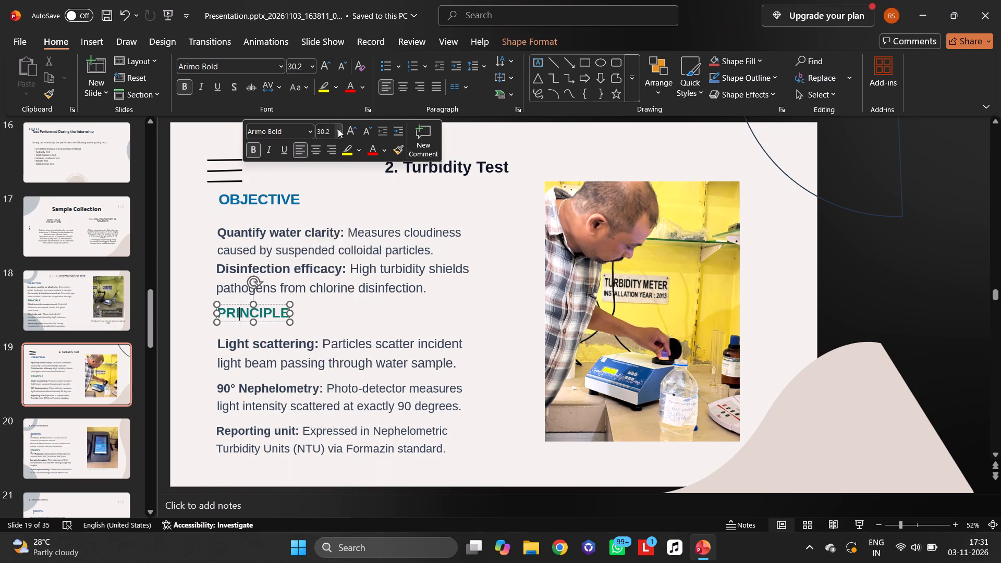
pyautogui.click(322, 332)
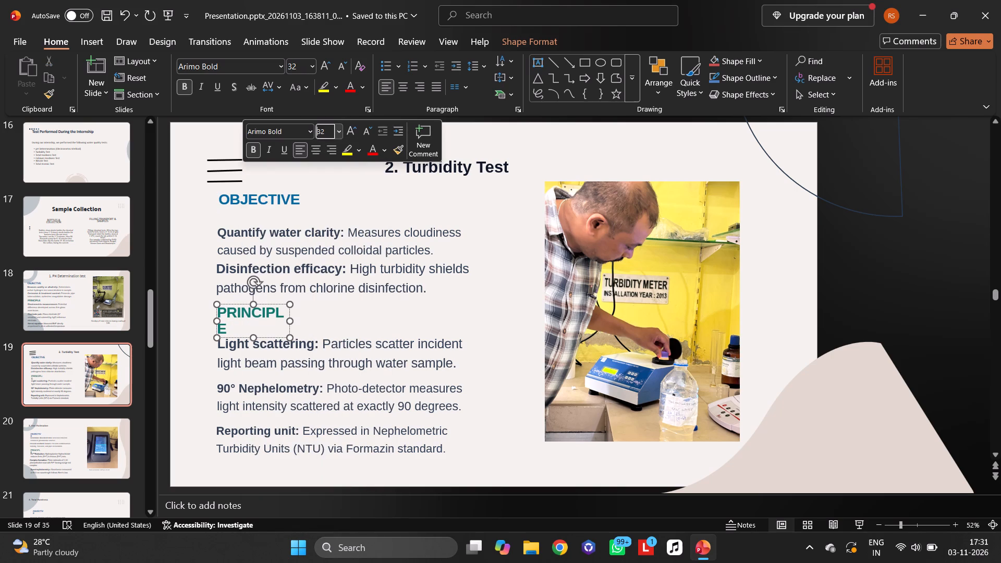
pyautogui.moveTo(290, 321); pyautogui.dragTo(301, 320)
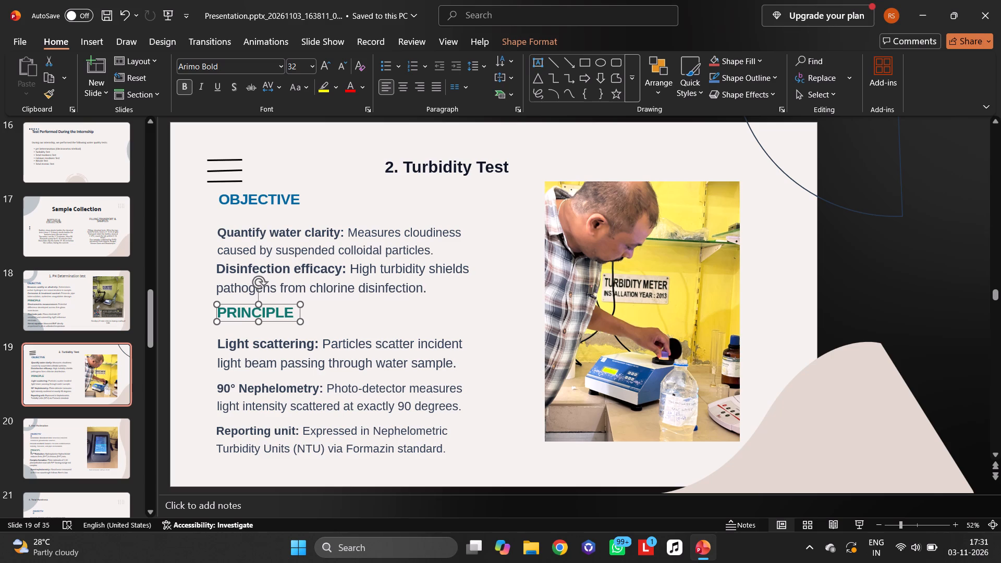
pyautogui.moveTo(212, 308); pyautogui.dragTo(211, 311)
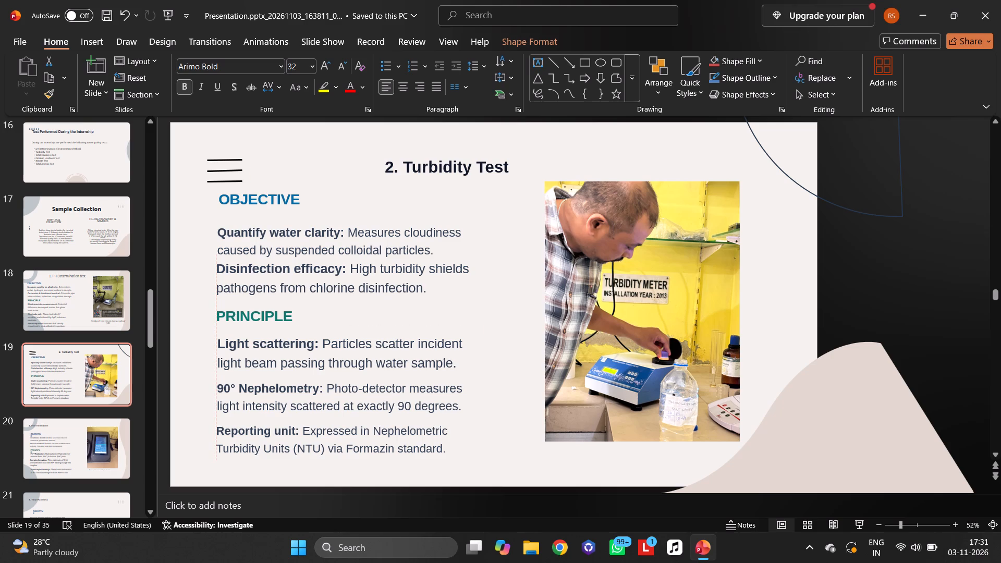
pyautogui.moveTo(211, 311); pyautogui.dragTo(212, 312)
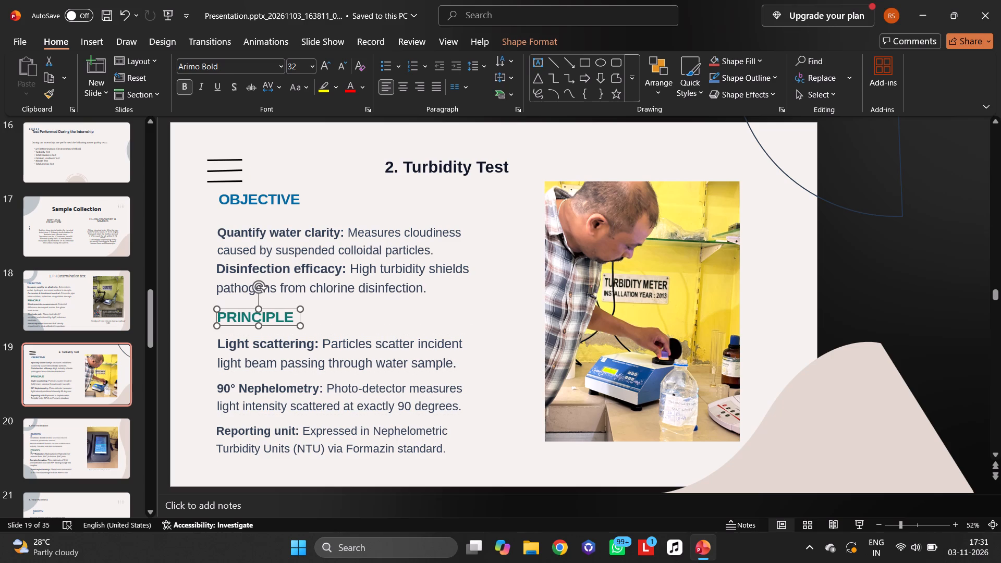
# Nudge the OBJECTIVE heading slightly down and left to line up with the paragraphs below it.
pyautogui.click(216, 197)
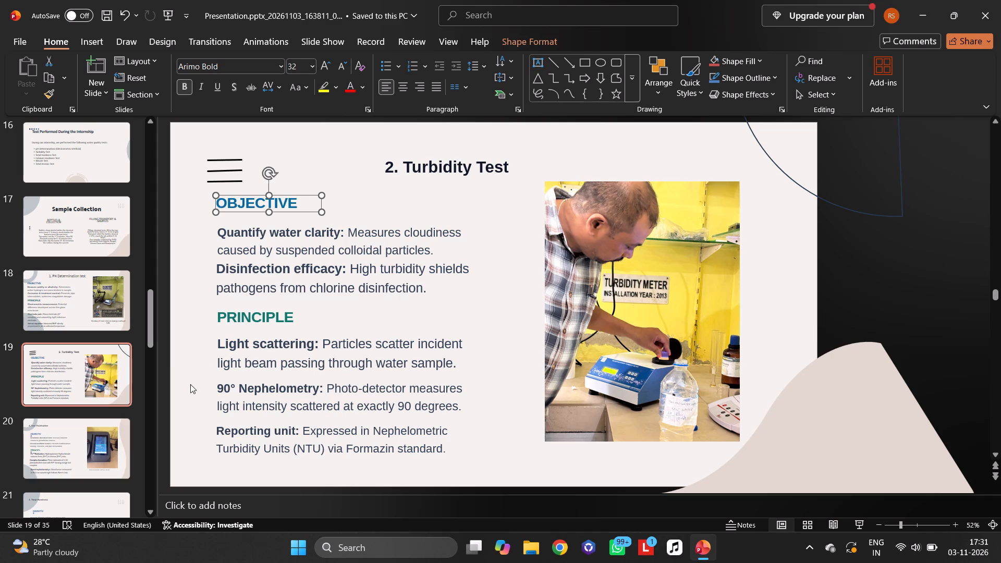
# On slide 20, Iron Estimation, widen the OBJECTIVE heading's text box so the word fits on one line.
pyautogui.scroll(-1, 76, 452)
pyautogui.click(82, 421)
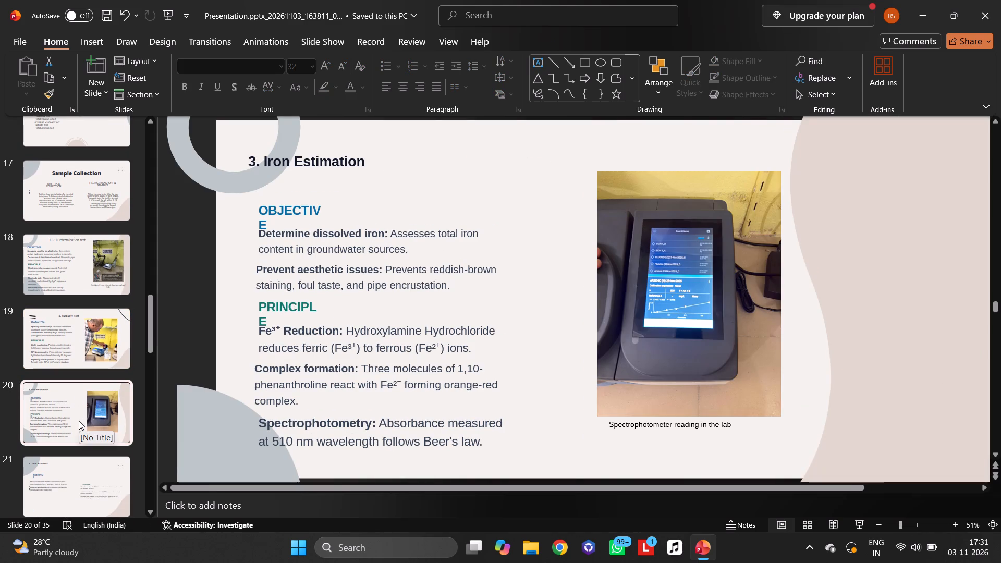
pyautogui.click(257, 212)
pyautogui.click(258, 226)
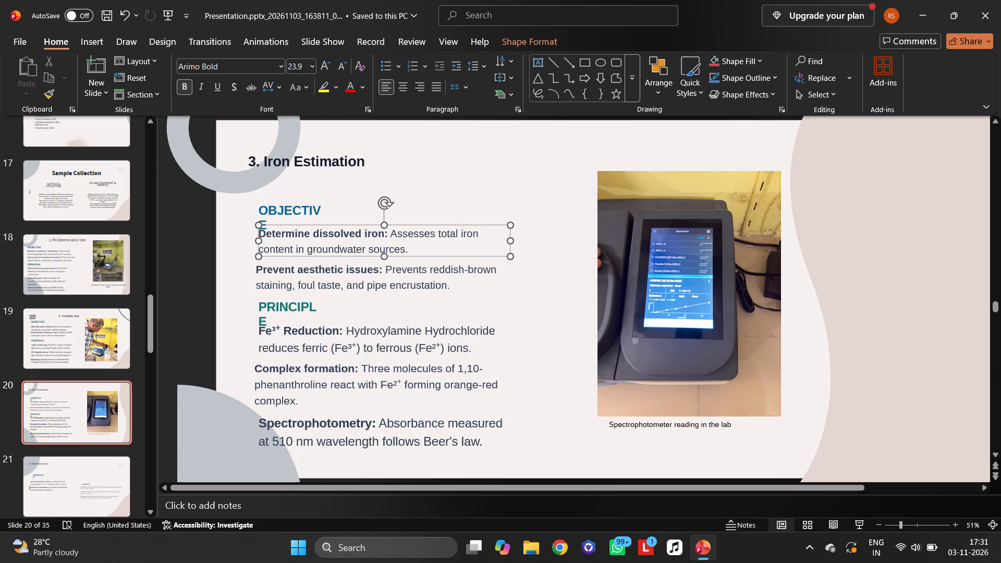
pyautogui.click(255, 211)
pyautogui.moveTo(328, 217); pyautogui.dragTo(345, 218)
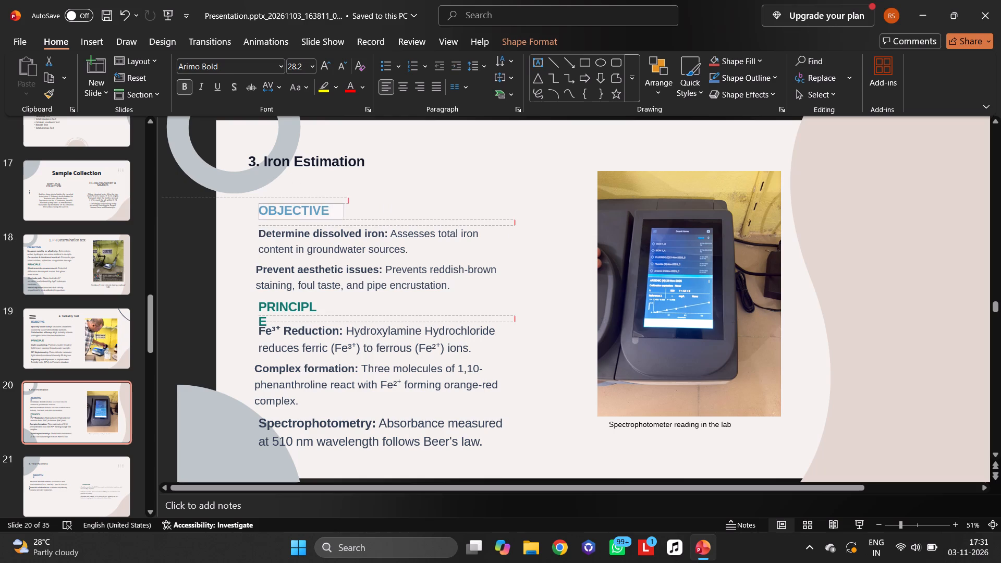
pyautogui.moveTo(345, 218); pyautogui.dragTo(351, 218)
# Set the font size of the OBJECTIVE heading on the Iron Estimation slide to 32.
pyautogui.rightClick(347, 216)
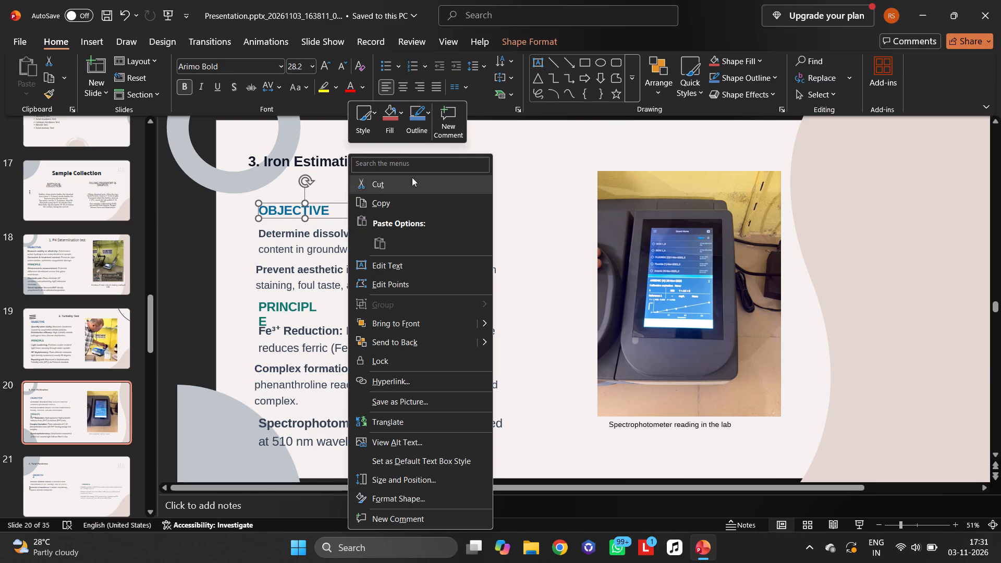
pyautogui.rightClick(286, 204)
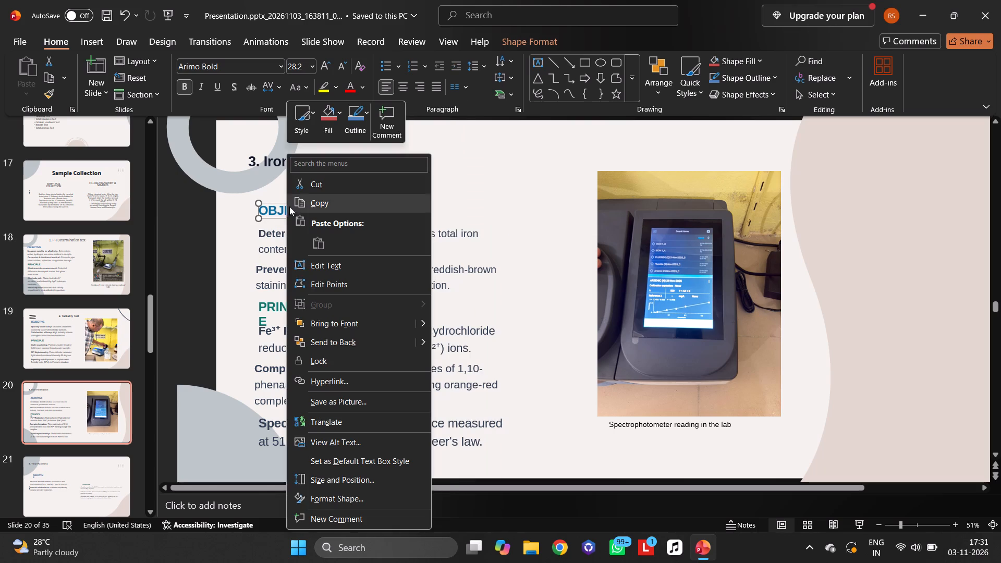
pyautogui.click(133, 197)
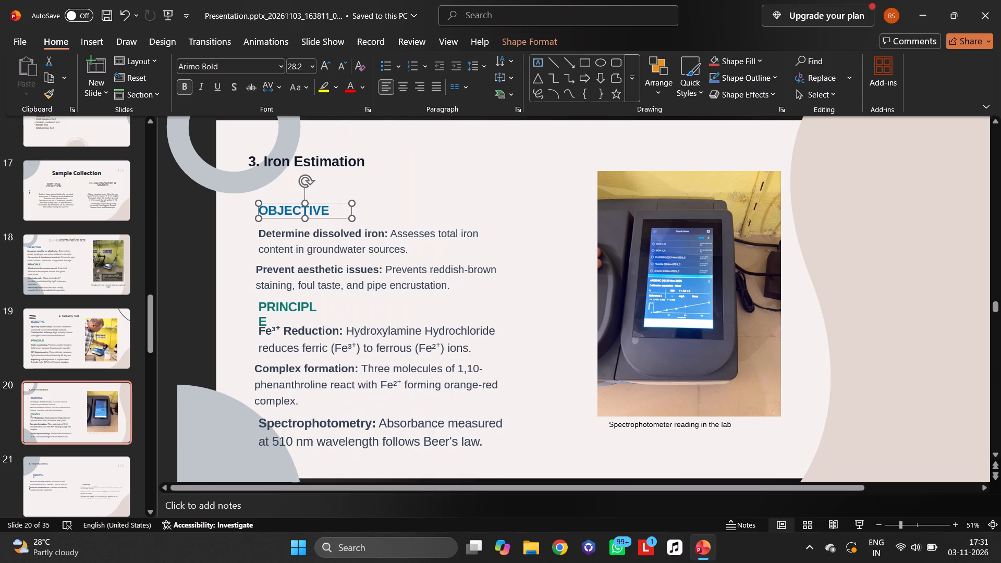
pyautogui.moveTo(260, 211); pyautogui.dragTo(328, 215)
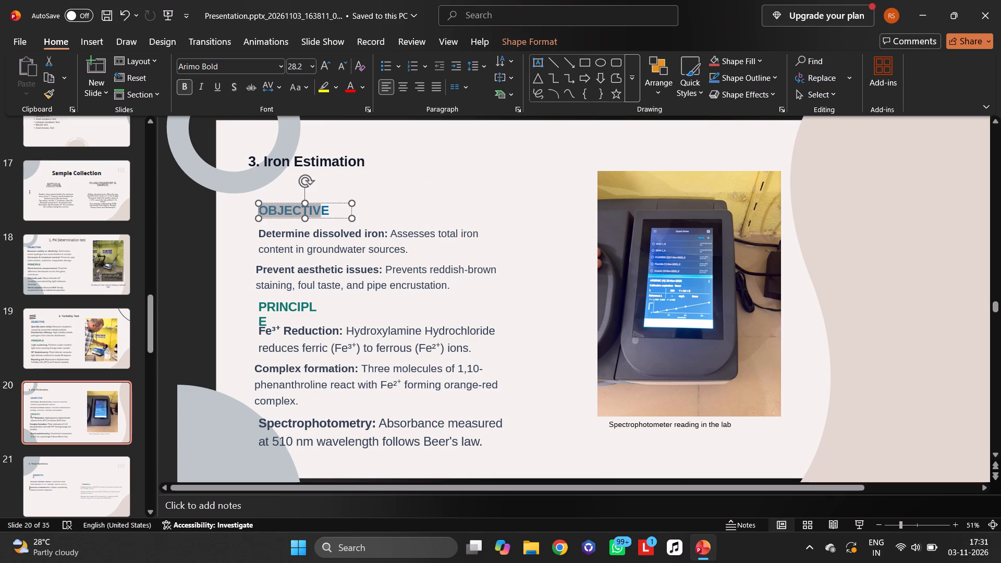
pyautogui.moveTo(328, 215); pyautogui.dragTo(333, 214)
pyautogui.click(426, 176)
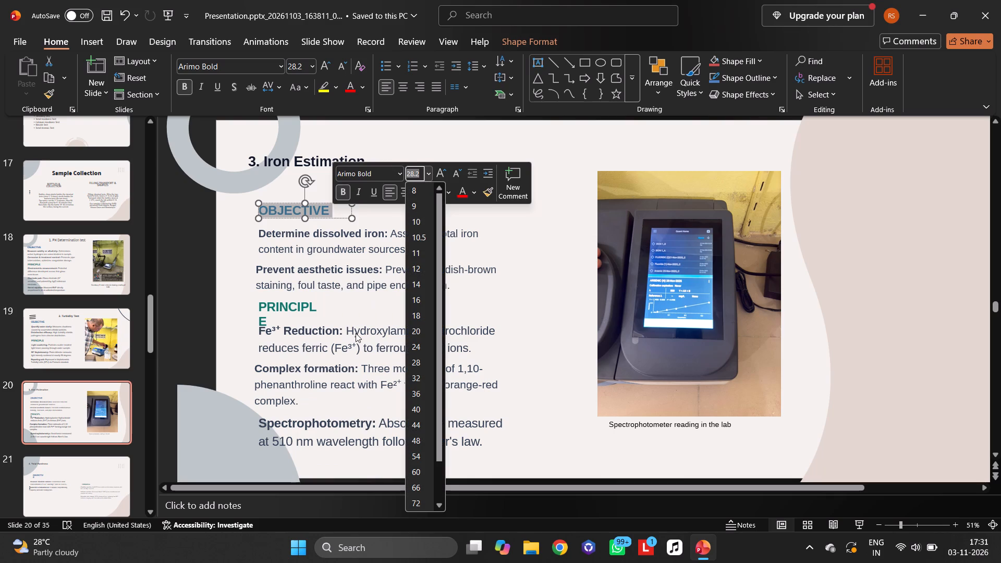
pyautogui.click(422, 380)
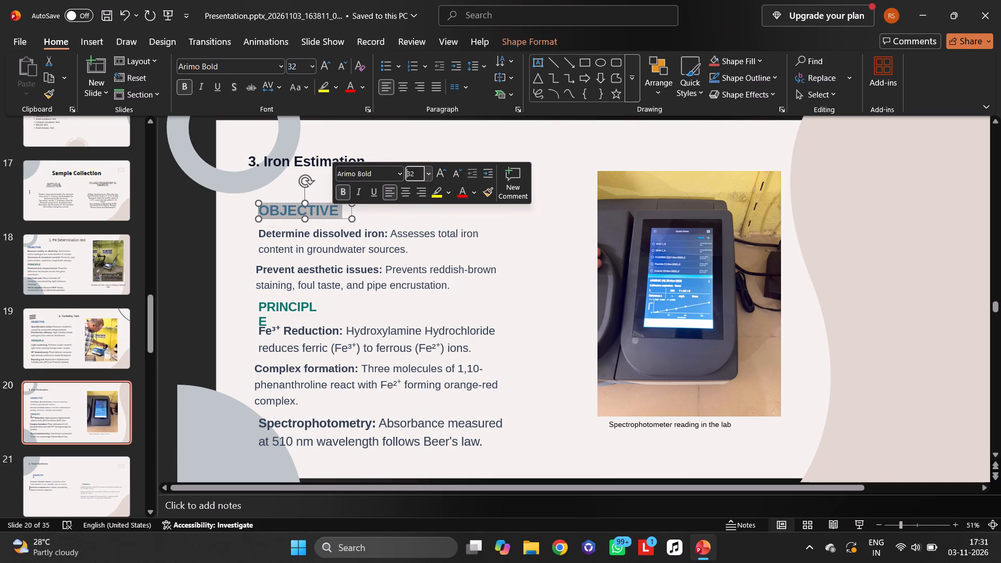
# Widen the PRINCIPLE heading's text box so the word fits on one line and set its font size to 32.
pyautogui.click(268, 301)
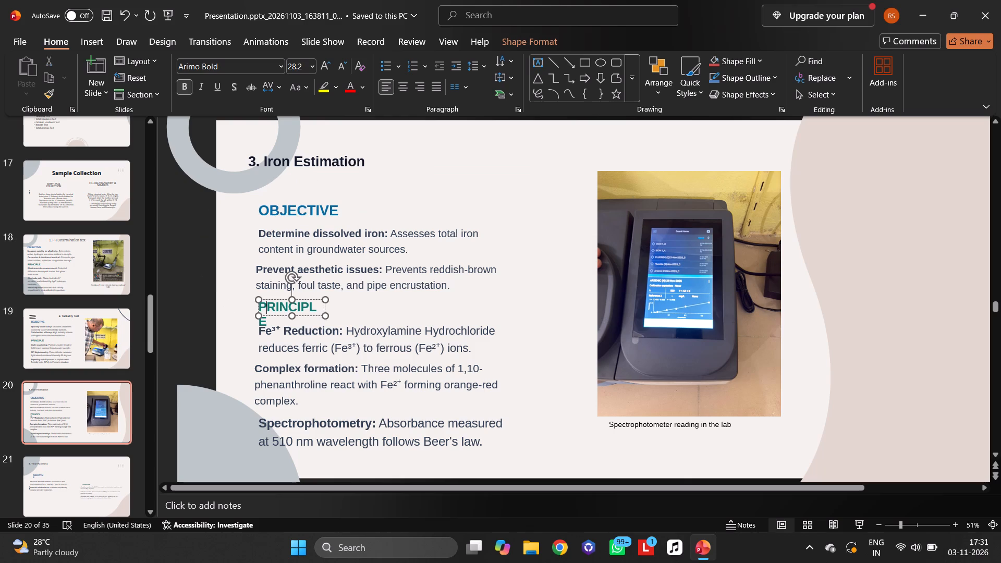
pyautogui.moveTo(321, 316); pyautogui.dragTo(339, 316)
pyautogui.rightClick(266, 303)
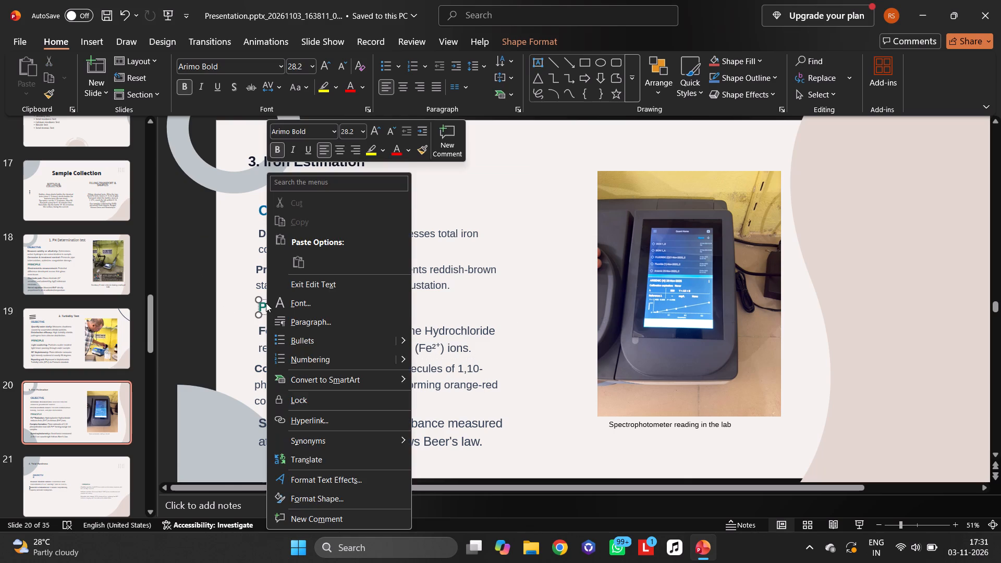
pyautogui.click(240, 311)
pyautogui.rightClick(268, 307)
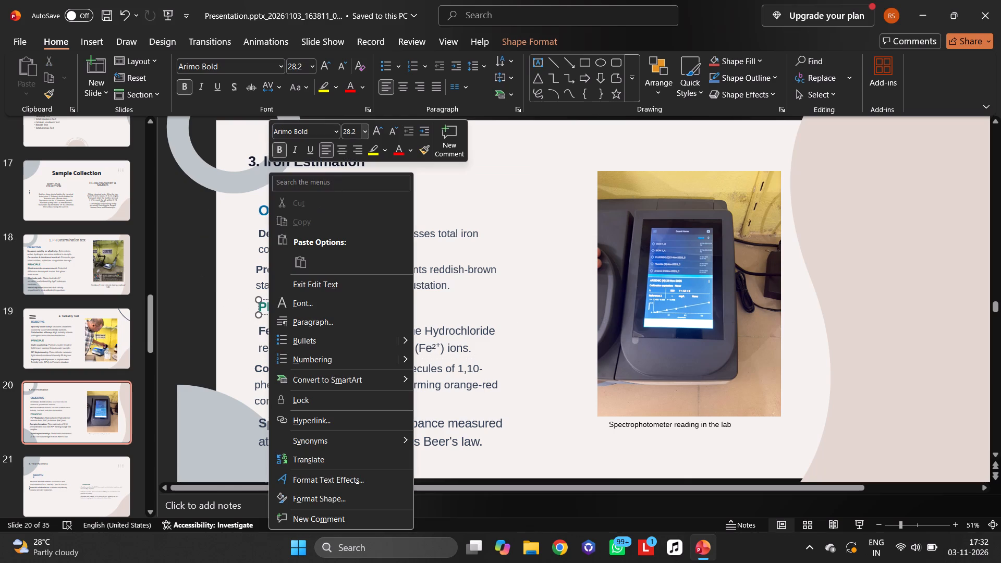
pyautogui.click(361, 132)
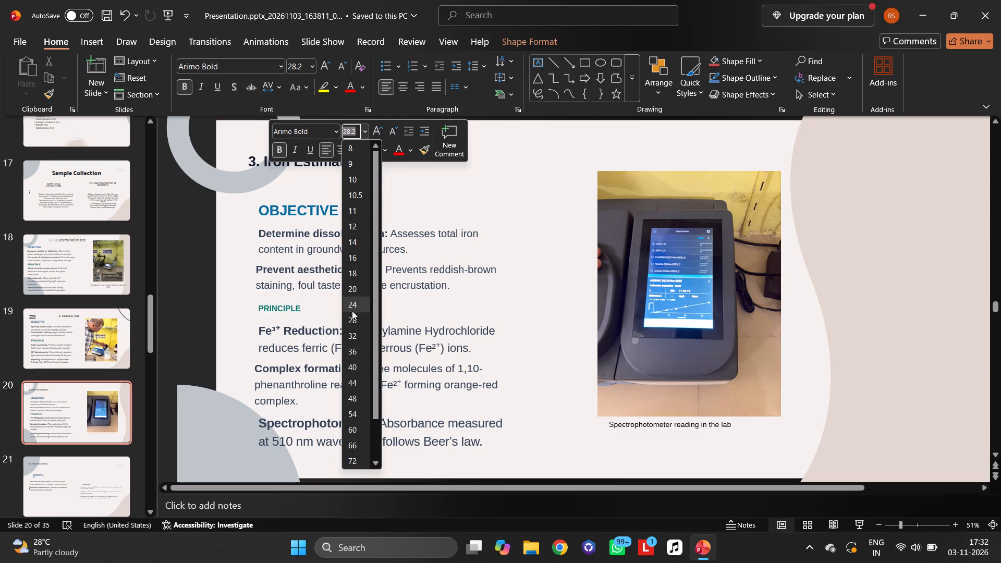
pyautogui.click(349, 338)
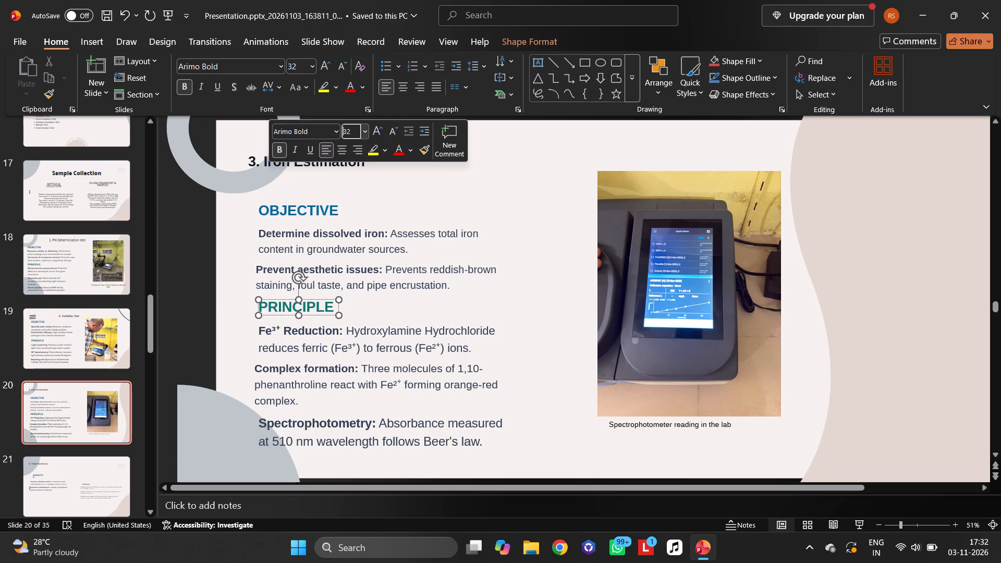
# Shift the "Prevent aesthetic issues" and "Complex formation" paragraphs slightly right to align with the other text blocks.
pyautogui.click(254, 267)
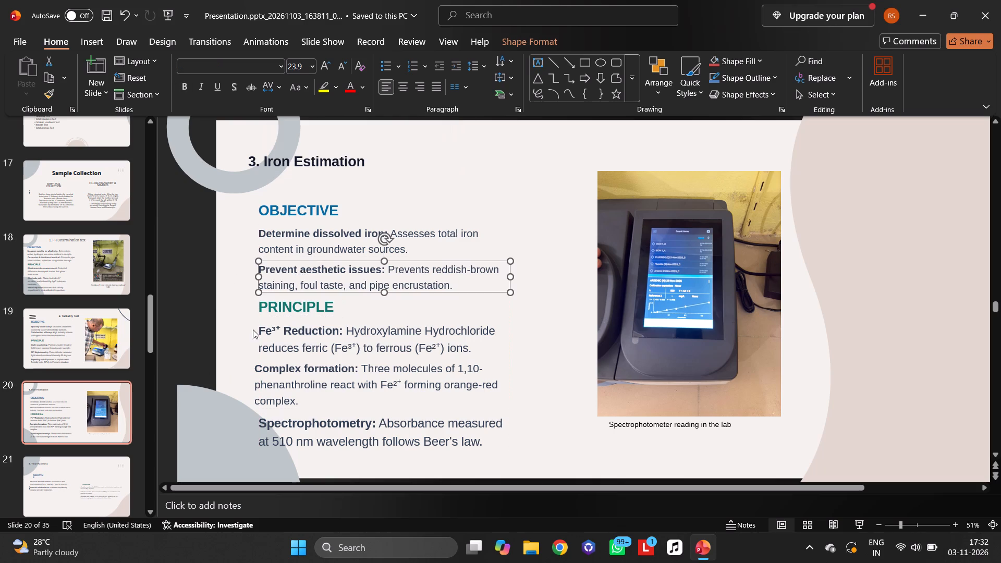
pyautogui.click(254, 375)
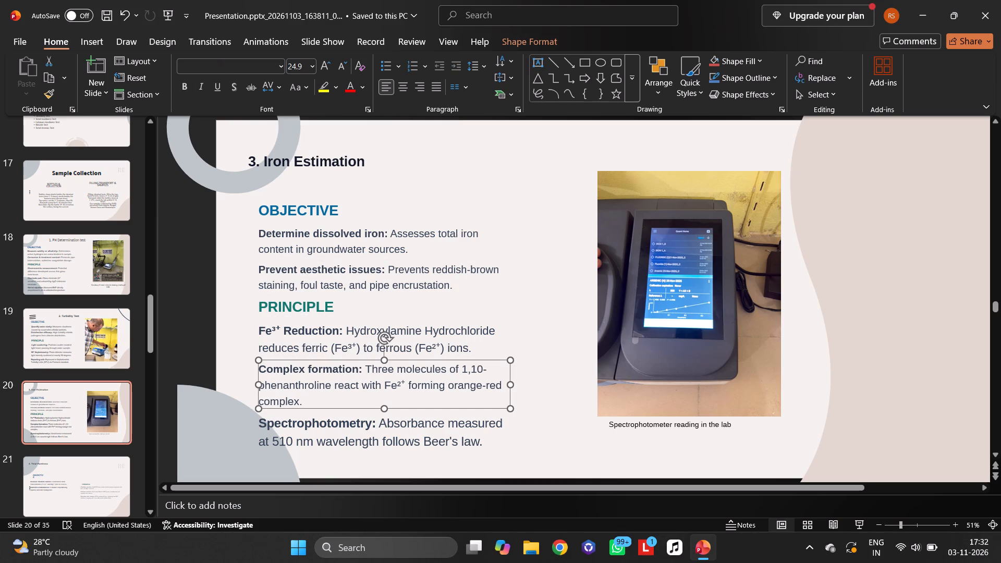
pyautogui.click(558, 428)
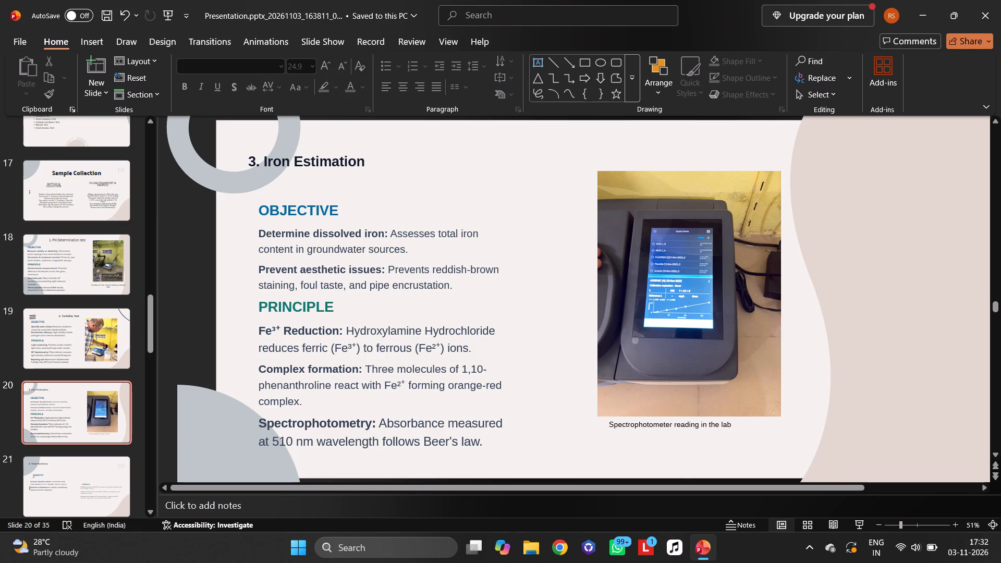
# Enlarge the spectrophotometer photo slightly from its upper-left corner, keeping its lower-right corner in place.
pyautogui.click(598, 173)
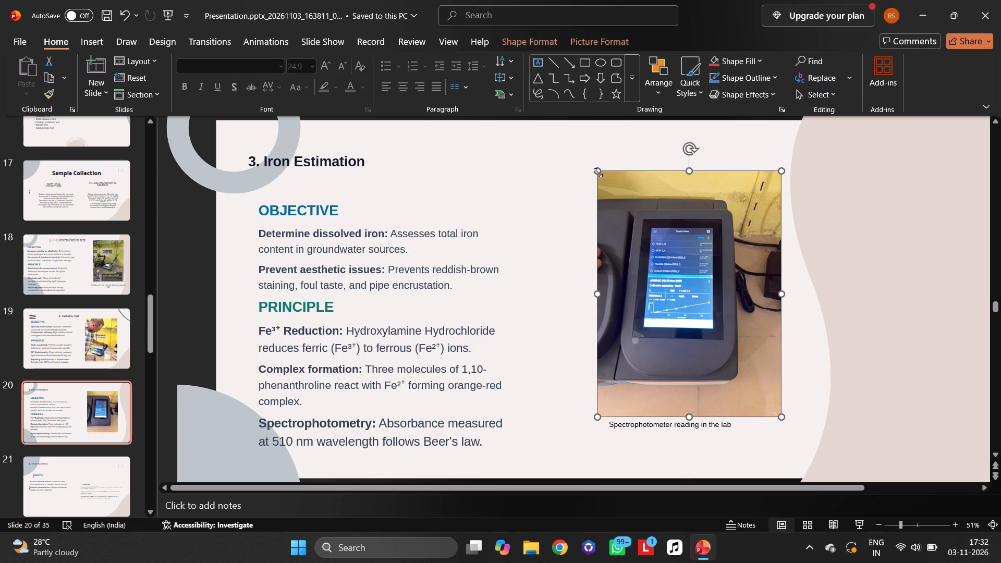
pyautogui.moveTo(596, 171); pyautogui.dragTo(585, 160)
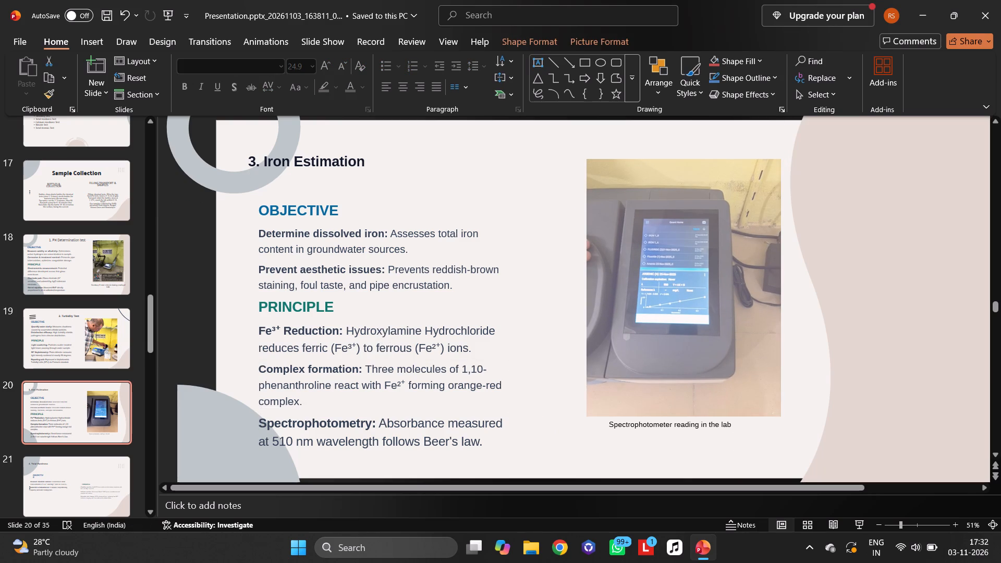
pyautogui.moveTo(585, 160); pyautogui.dragTo(585, 165)
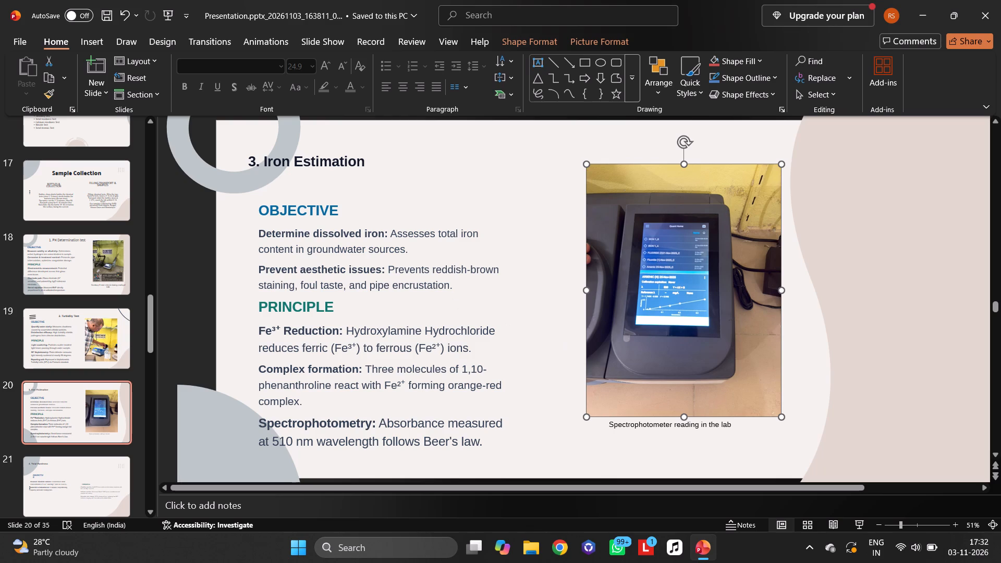
# On slide 21, Total Hardness, widen the OBJECTIVE heading's box to fit one line and set its font size to 36.
pyautogui.click(71, 489)
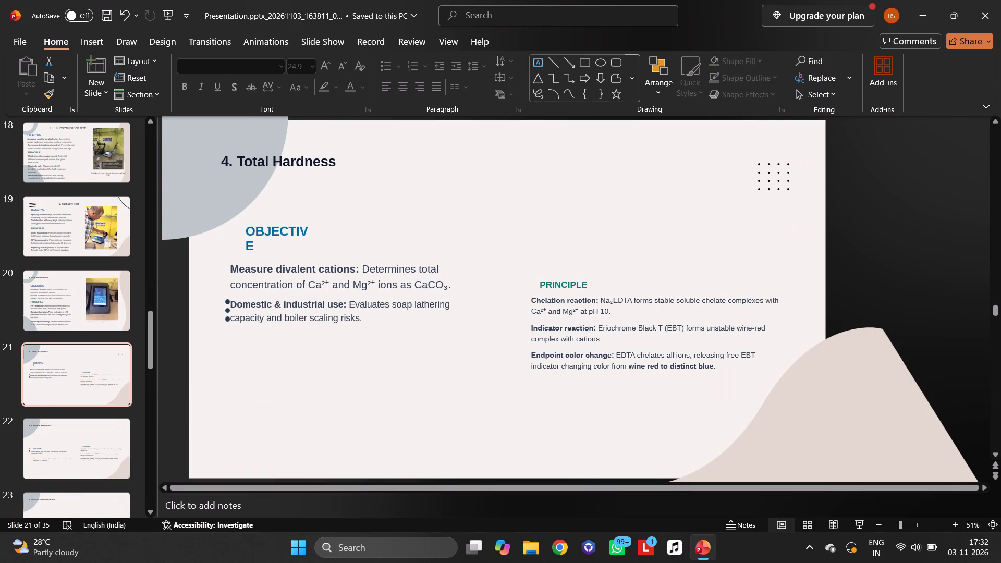
pyautogui.moveTo(237, 226); pyautogui.dragTo(326, 257)
pyautogui.click(315, 238)
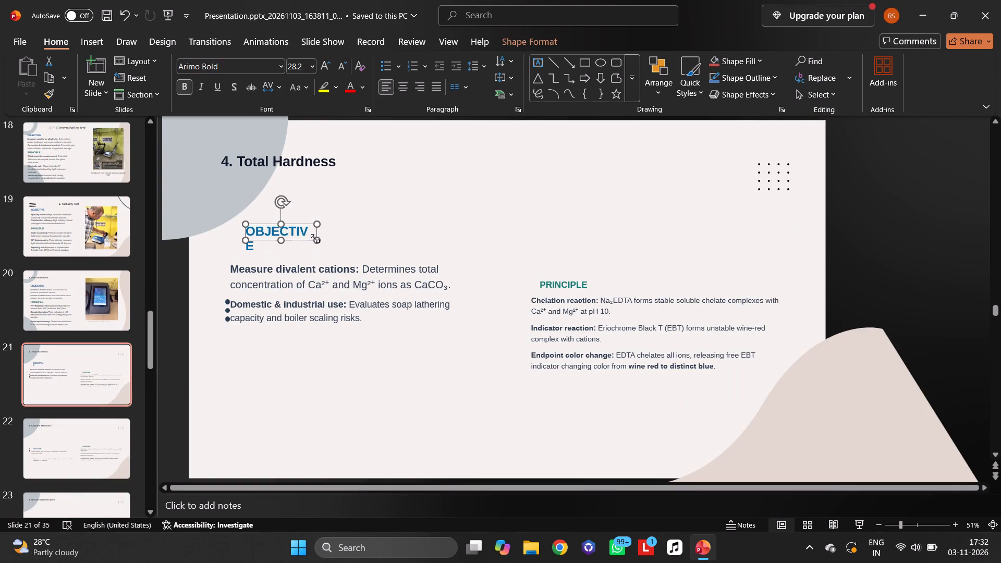
pyautogui.moveTo(318, 241); pyautogui.dragTo(353, 245)
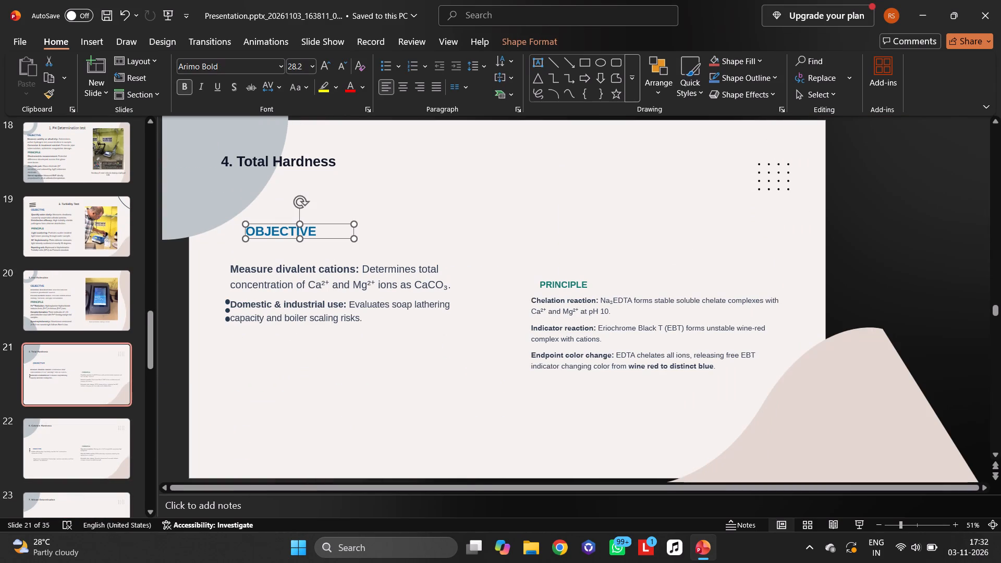
pyautogui.rightClick(319, 228)
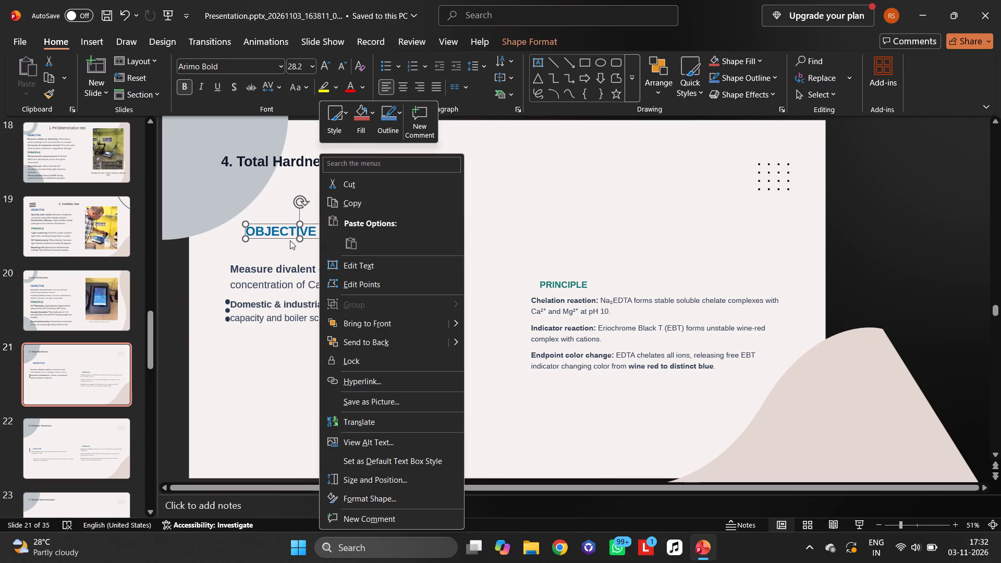
pyautogui.rightClick(284, 226)
pyautogui.click(377, 130)
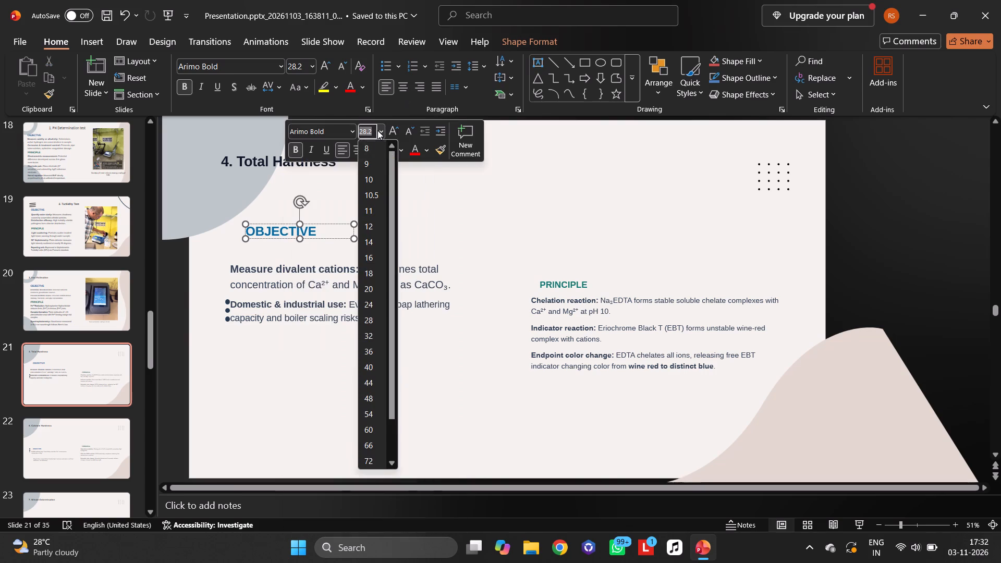
pyautogui.click(372, 353)
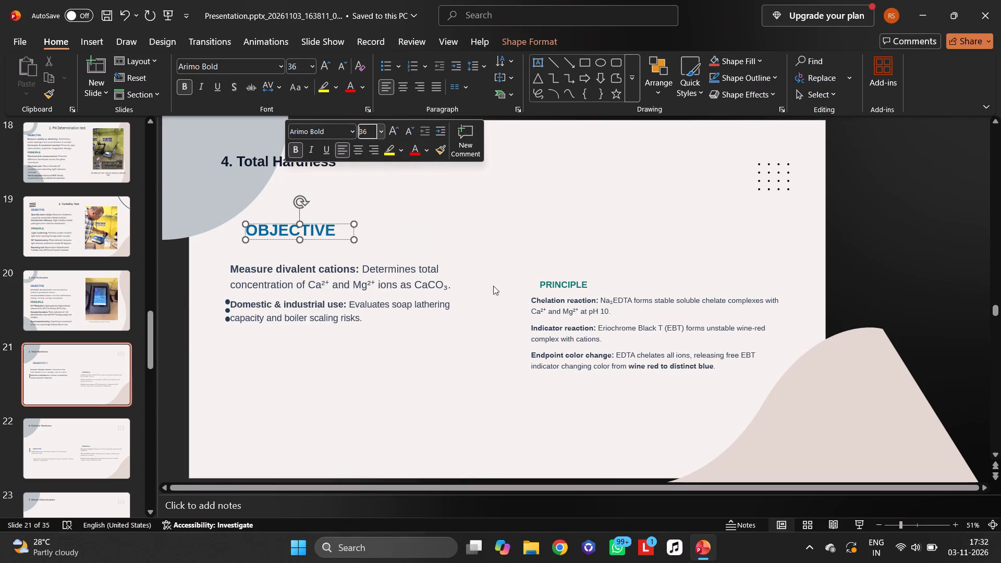
pyautogui.moveTo(534, 275); pyautogui.dragTo(552, 282, button='right')
pyautogui.click(503, 281)
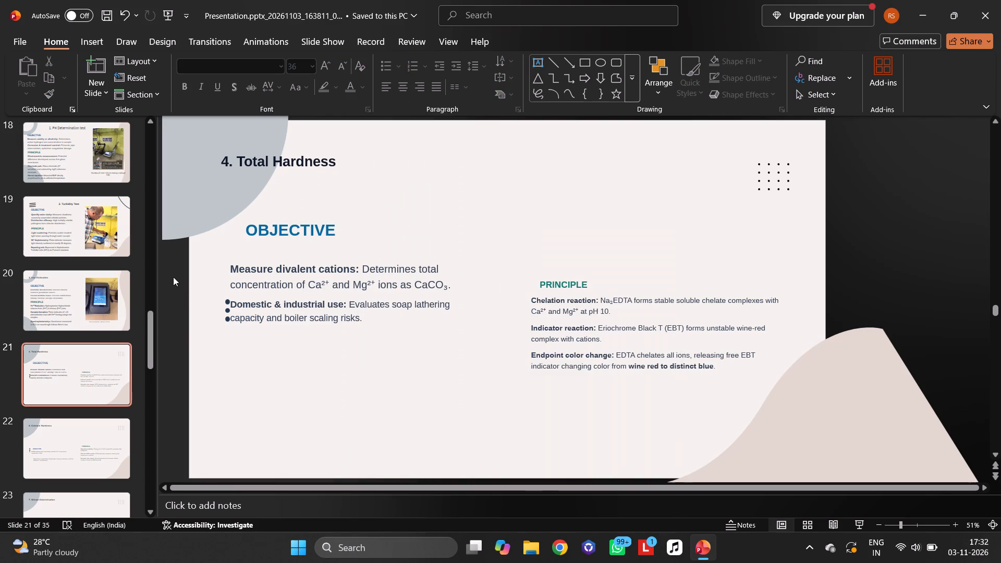
# Delete the three-dot decoration overlapping the "Domestic & industrial use" paragraph.
pyautogui.moveTo(209, 255); pyautogui.dragTo(463, 338)
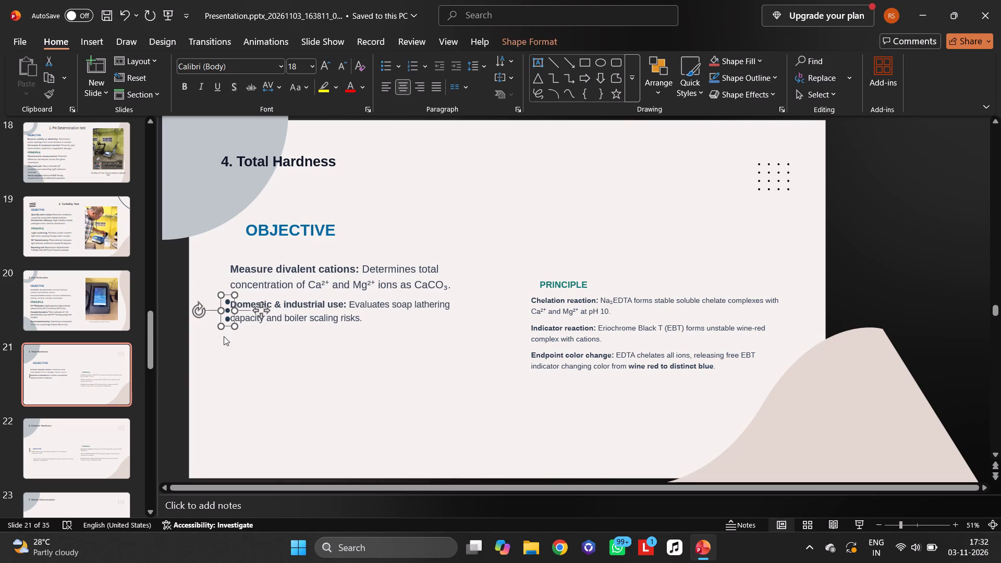
pyautogui.press('BackSpace')
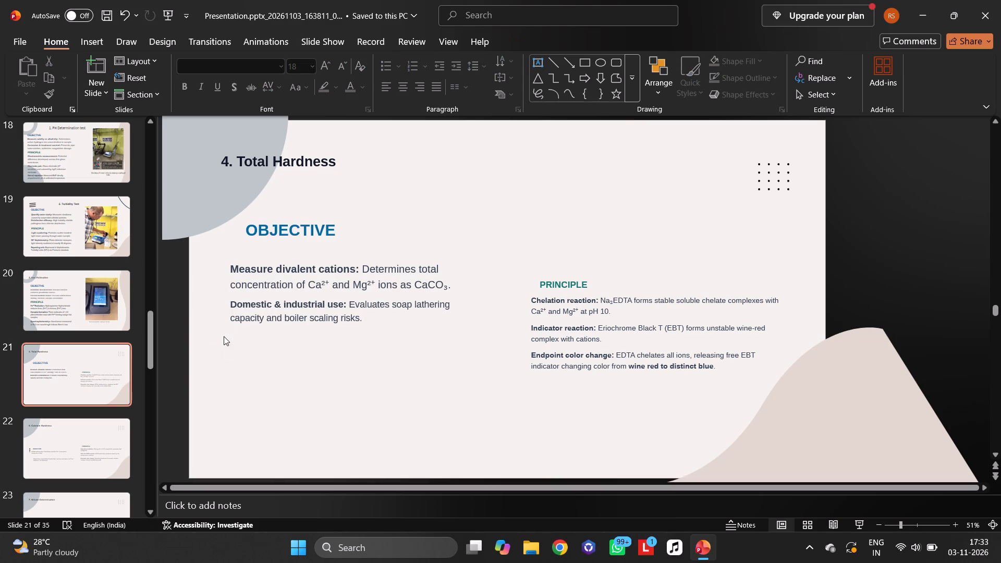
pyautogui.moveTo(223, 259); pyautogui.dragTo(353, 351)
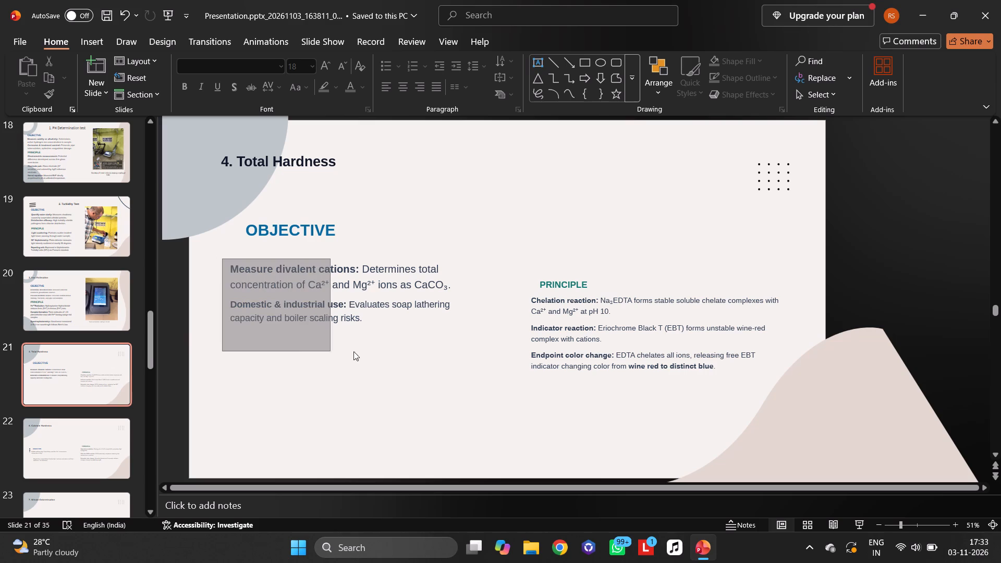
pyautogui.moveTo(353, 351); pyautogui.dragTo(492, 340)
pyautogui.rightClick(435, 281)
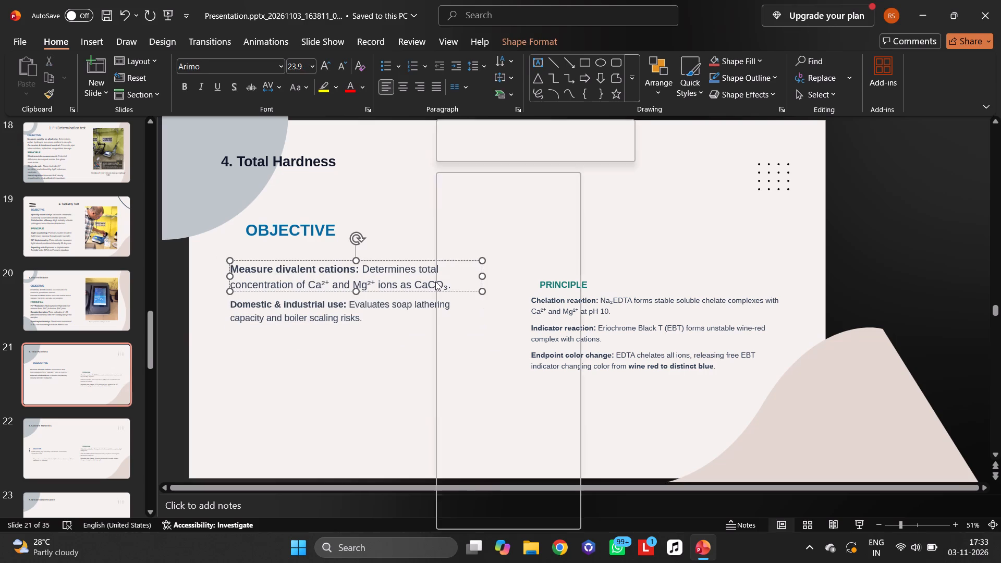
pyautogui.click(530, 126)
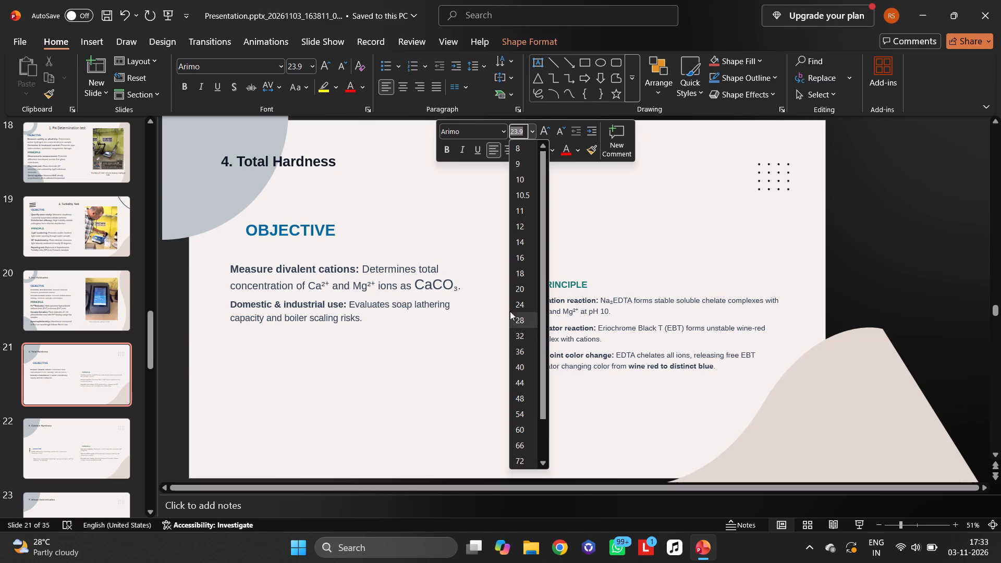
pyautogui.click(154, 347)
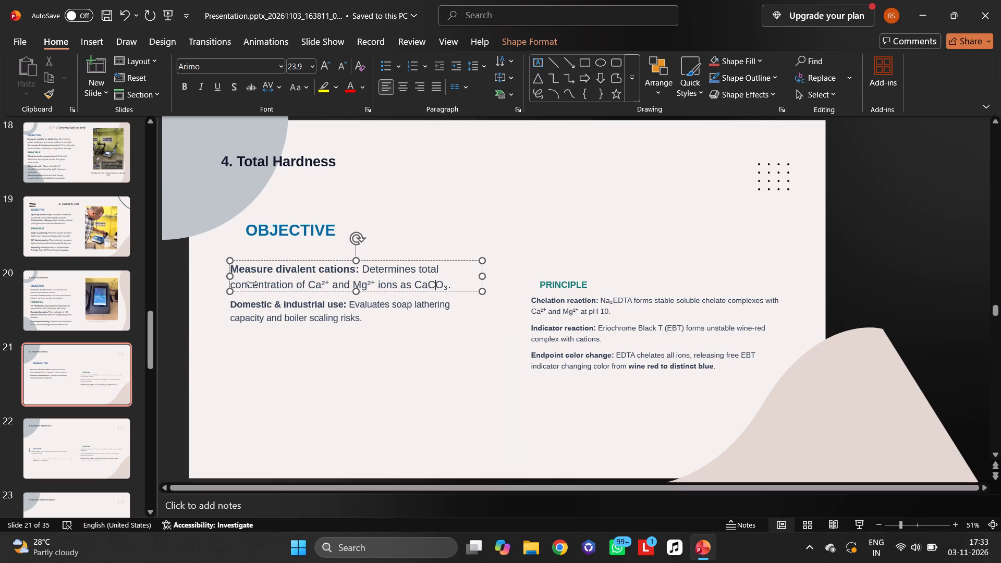
# Set the font size of the whole "Measure divalent cations" paragraph to 28.
pyautogui.click(217, 262)
pyautogui.moveTo(224, 260); pyautogui.dragTo(438, 293)
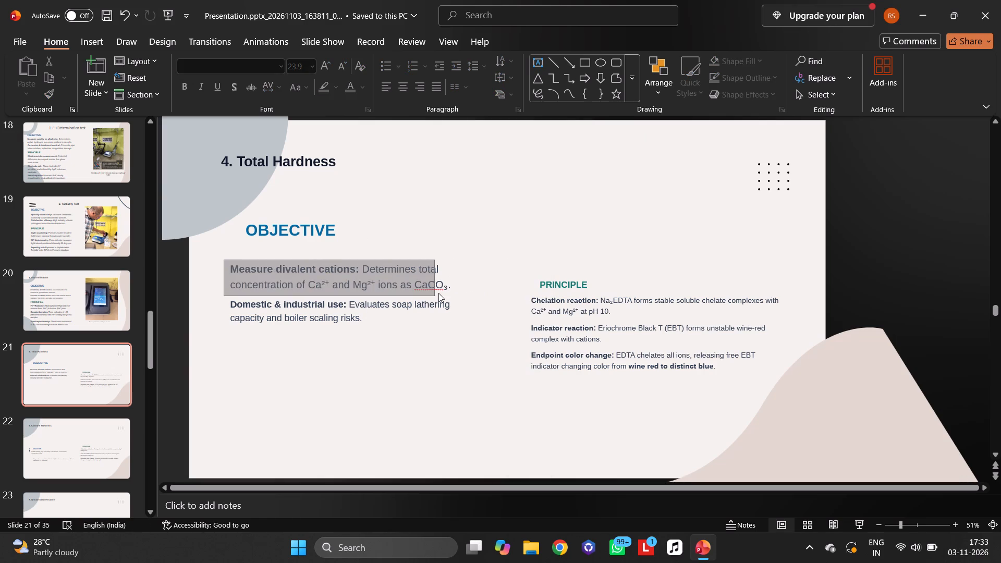
pyautogui.moveTo(438, 293); pyautogui.dragTo(450, 292)
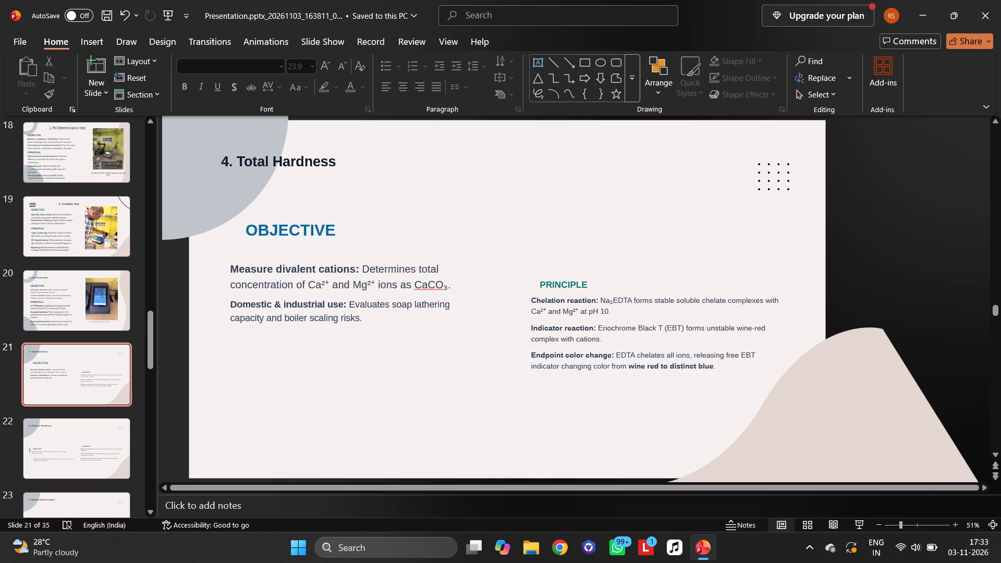
pyautogui.moveTo(231, 268); pyautogui.dragTo(456, 299)
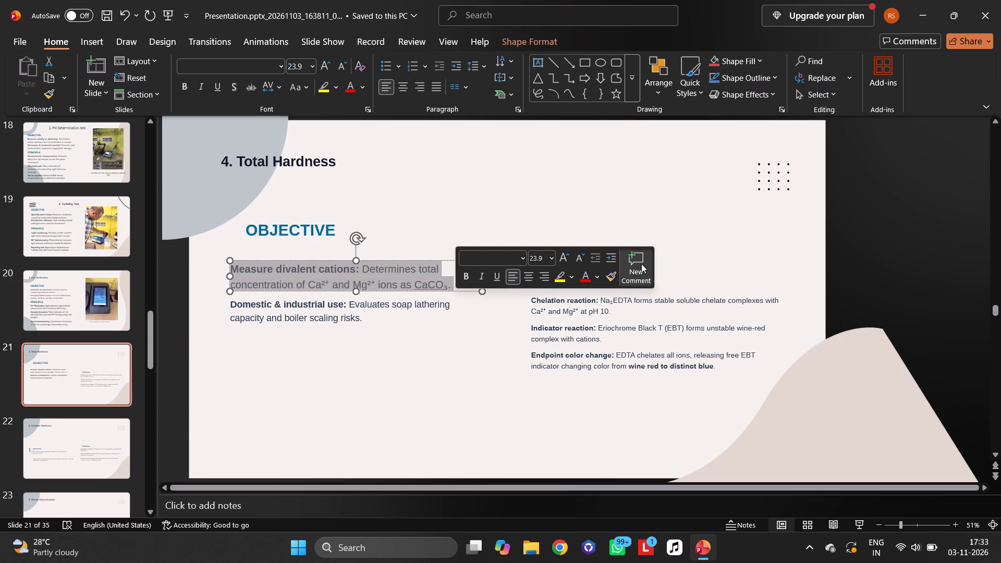
pyautogui.click(549, 259)
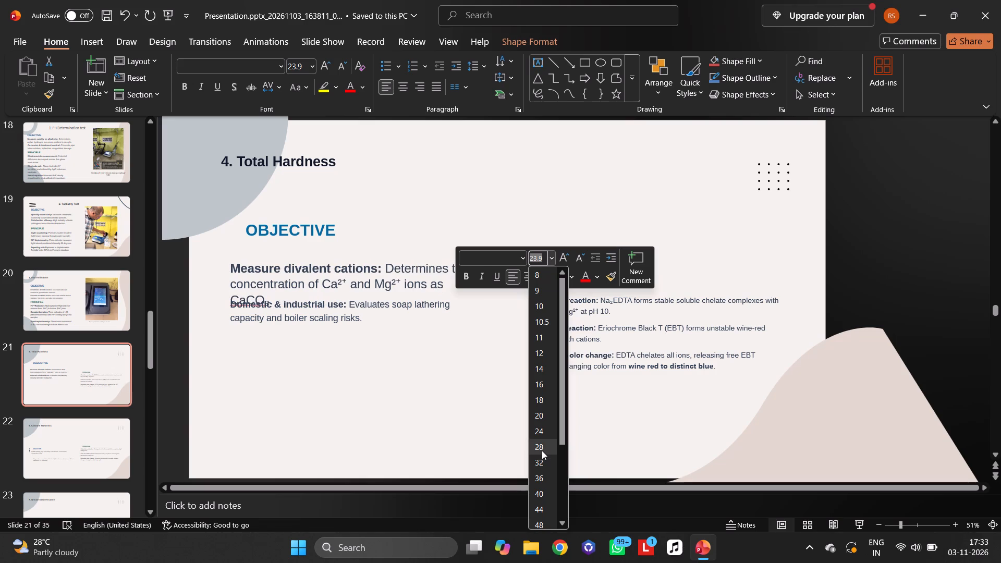
pyautogui.click(542, 450)
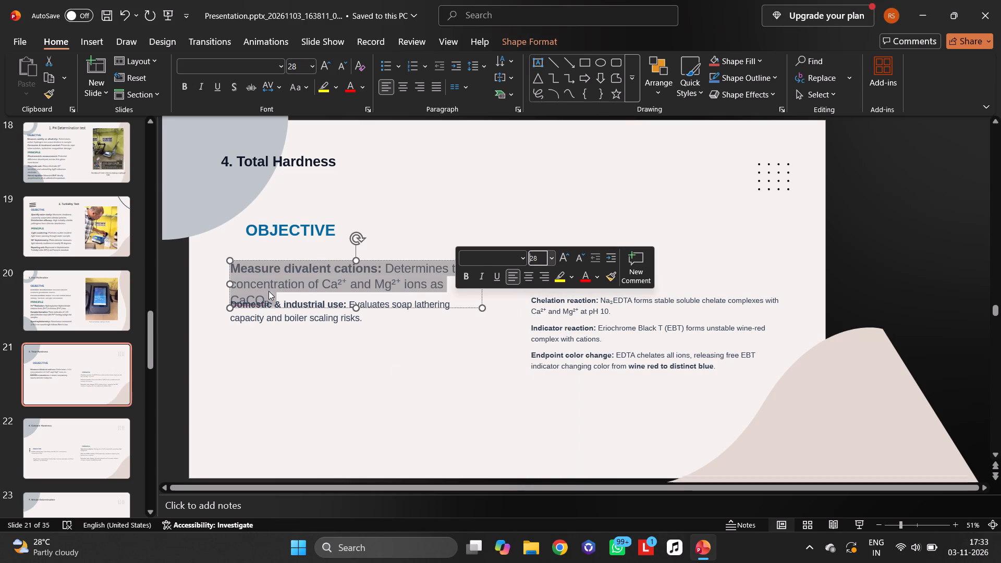
# Move the "Domestic & industrial use" paragraph down below the "Measure divalent cations" paragraph so they do not overlap, widening its box slightly.
pyautogui.click(268, 316)
pyautogui.moveTo(246, 317); pyautogui.dragTo(244, 329)
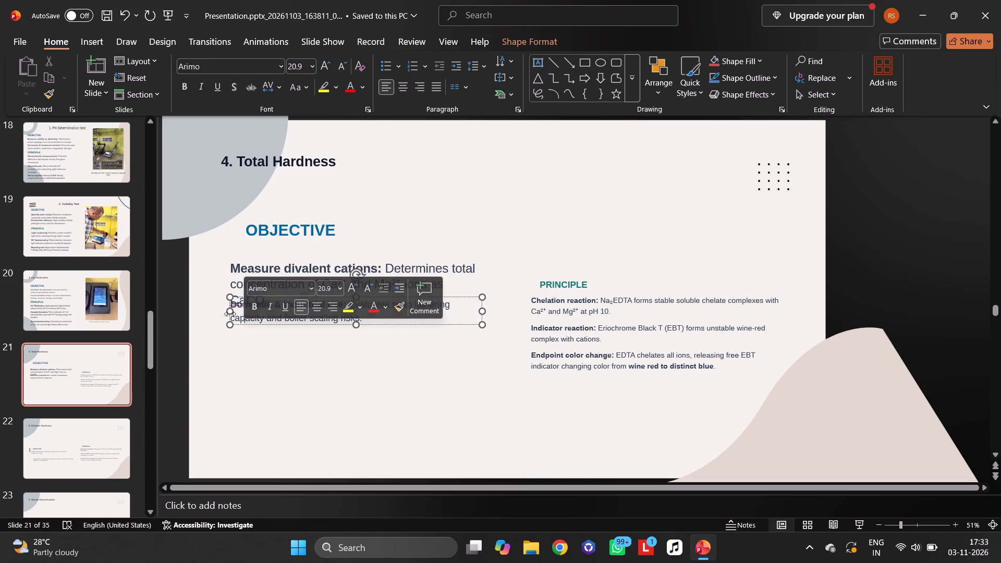
pyautogui.moveTo(229, 299); pyautogui.dragTo(215, 331)
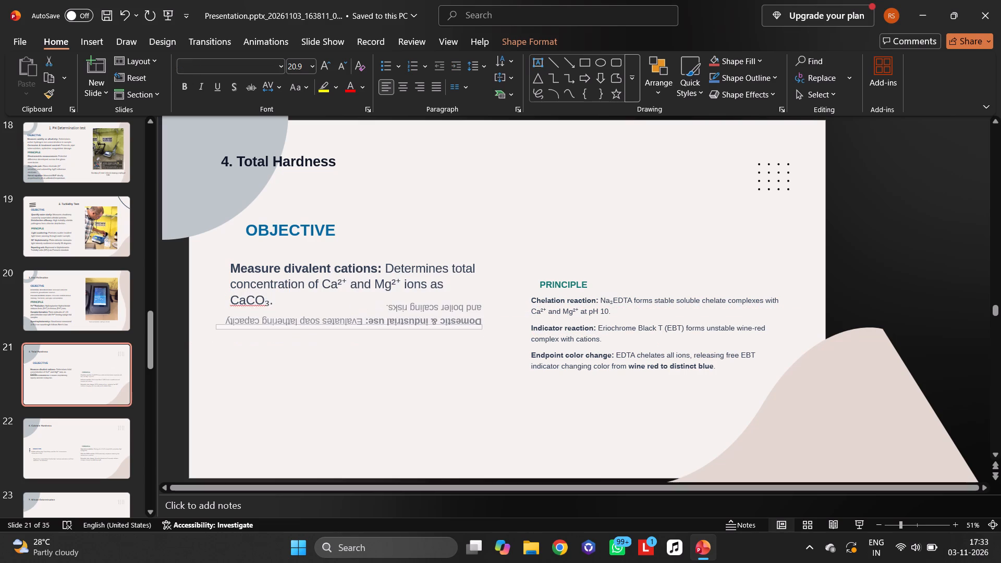
pyautogui.moveTo(215, 331); pyautogui.dragTo(221, 317)
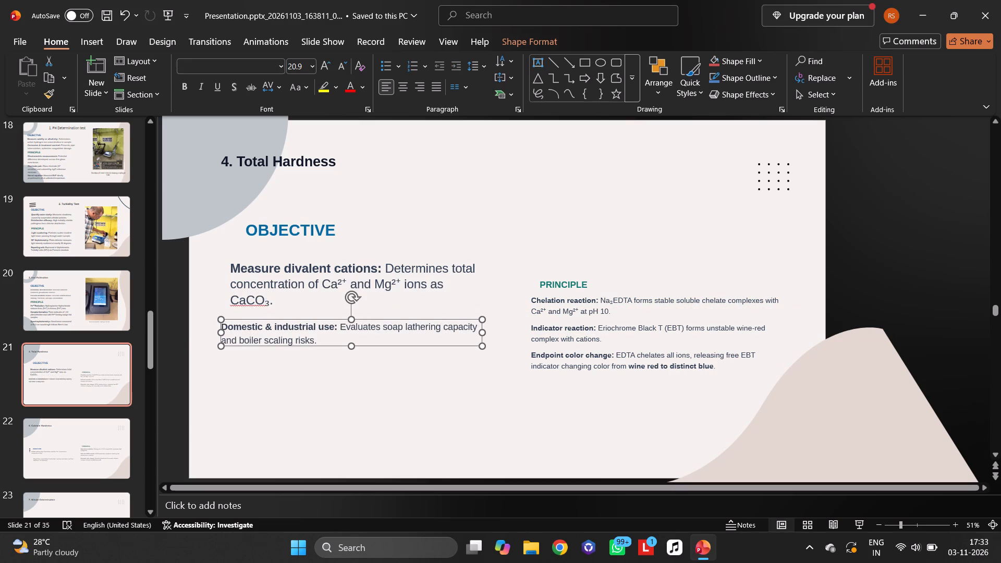
# Set the "Domestic & industrial use" paragraph's font size to 32 and align its left edge with the "Measure divalent cations" paragraph.
pyautogui.moveTo(223, 327); pyautogui.dragTo(372, 372)
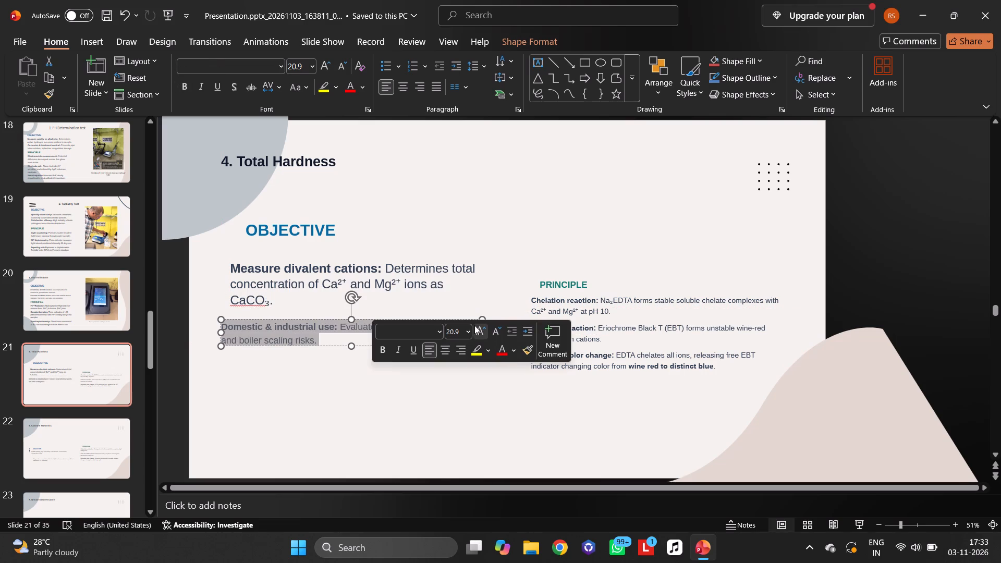
pyautogui.click(470, 335)
pyautogui.click(455, 197)
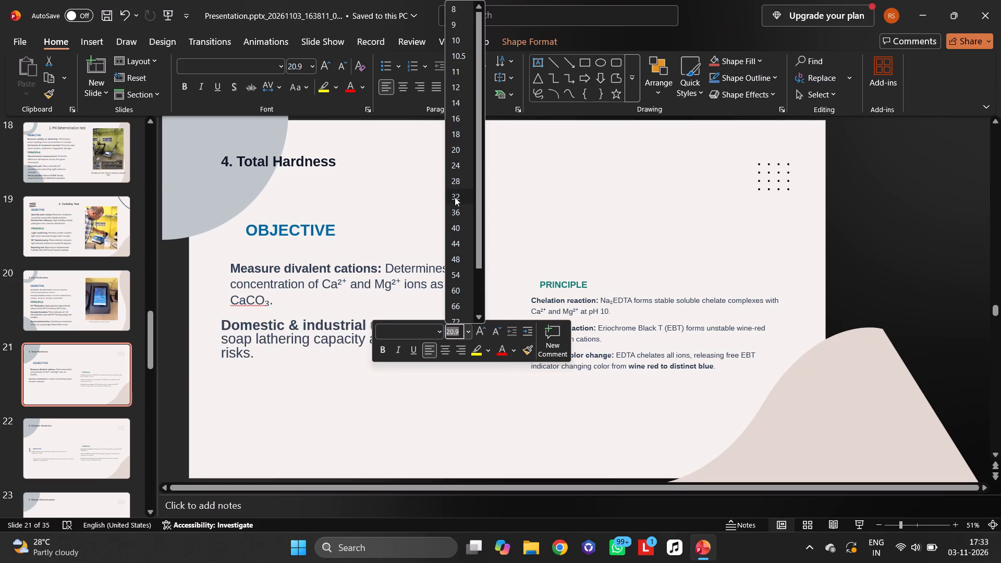
pyautogui.click(261, 391)
pyautogui.moveTo(219, 333); pyautogui.dragTo(225, 335)
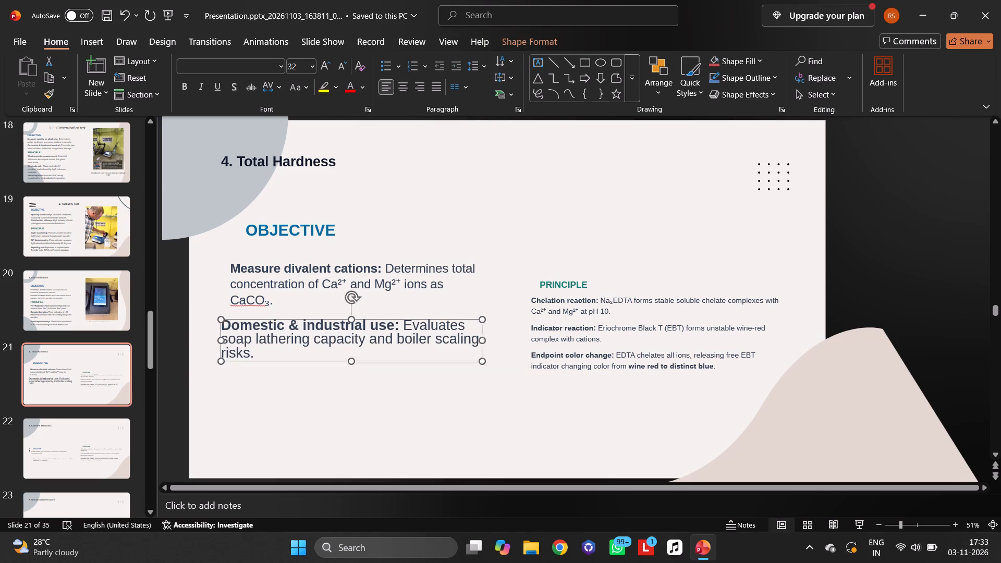
pyautogui.moveTo(225, 335); pyautogui.dragTo(226, 336)
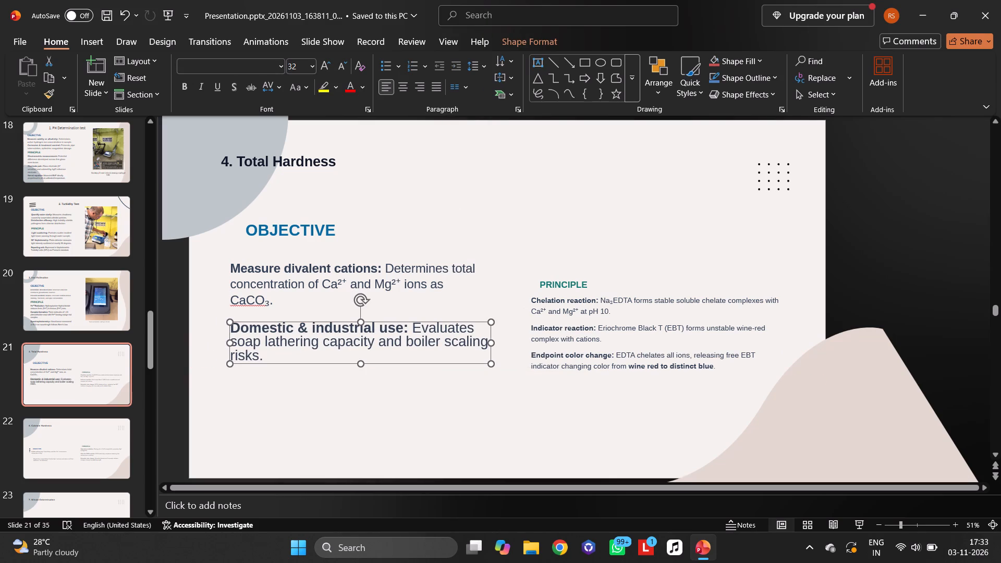
# Move the PRINCIPLE heading up level with the OBJECTIVE heading and set its font size to 36.
pyautogui.moveTo(536, 283); pyautogui.dragTo(510, 226)
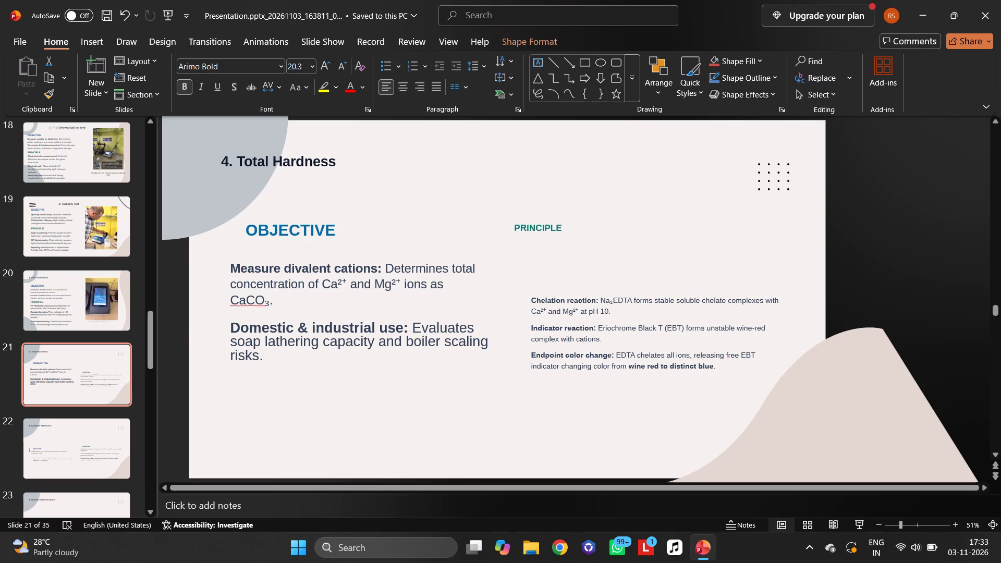
pyautogui.moveTo(510, 226); pyautogui.dragTo(509, 227)
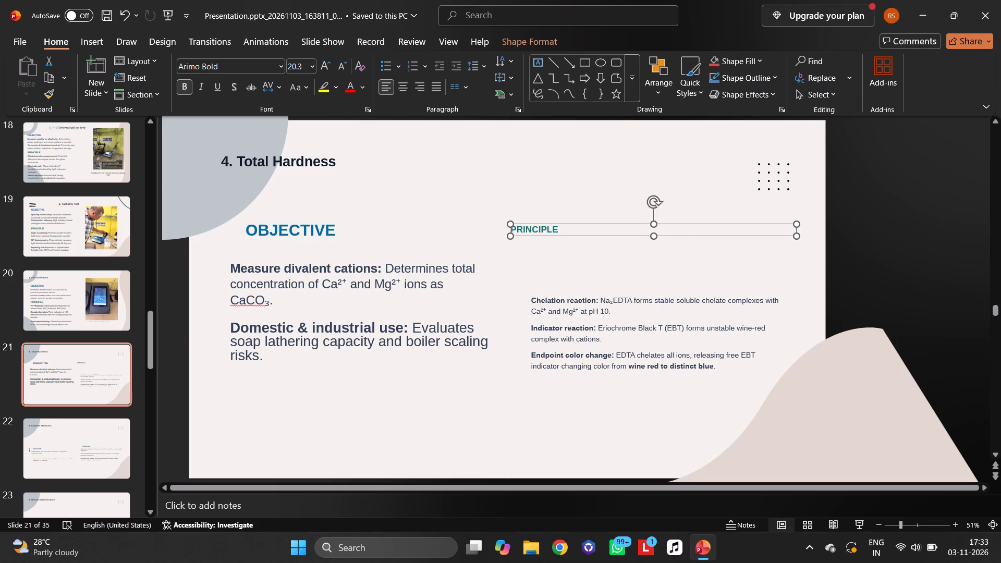
pyautogui.rightClick(524, 230)
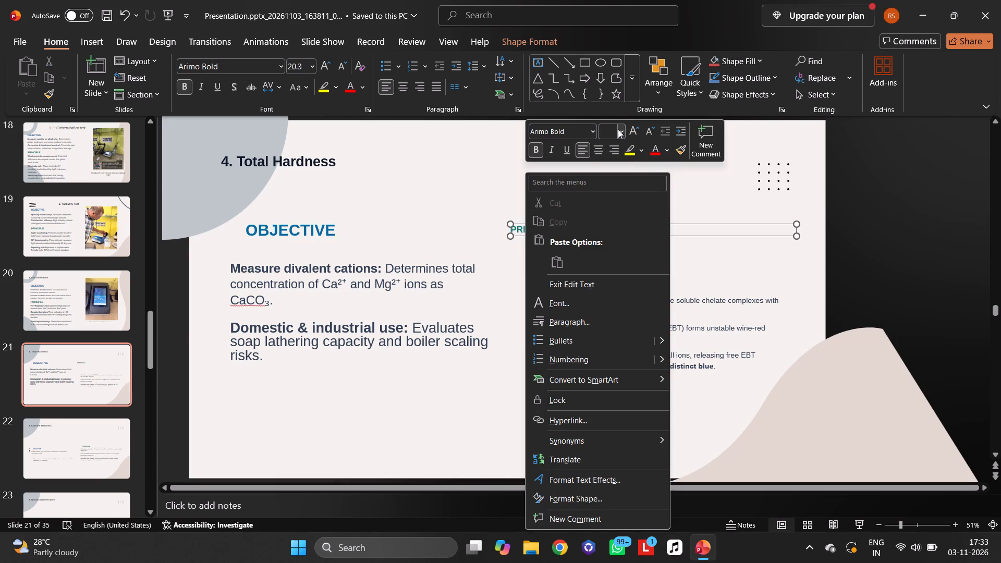
pyautogui.click(618, 129)
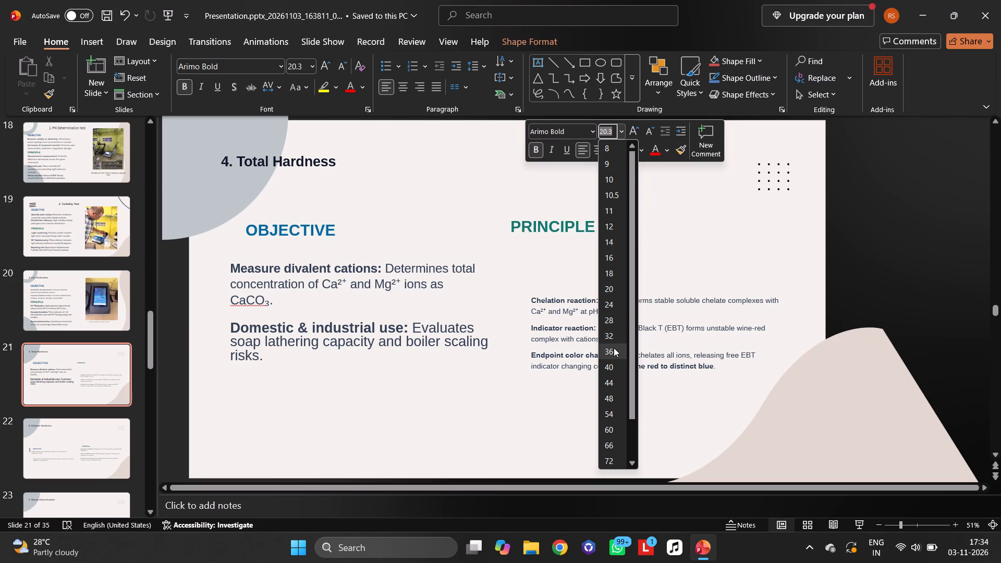
pyautogui.click(614, 348)
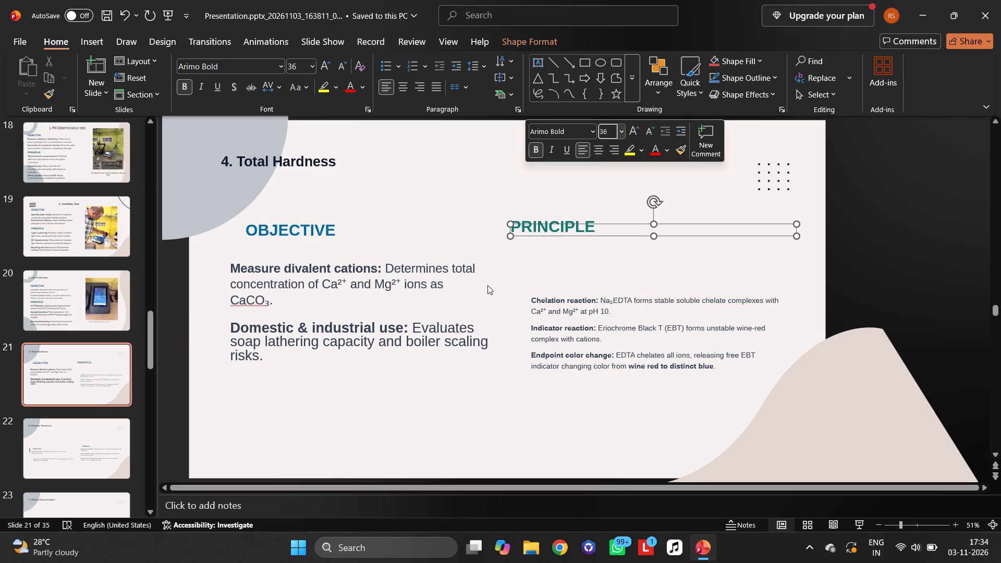
pyautogui.click(505, 264)
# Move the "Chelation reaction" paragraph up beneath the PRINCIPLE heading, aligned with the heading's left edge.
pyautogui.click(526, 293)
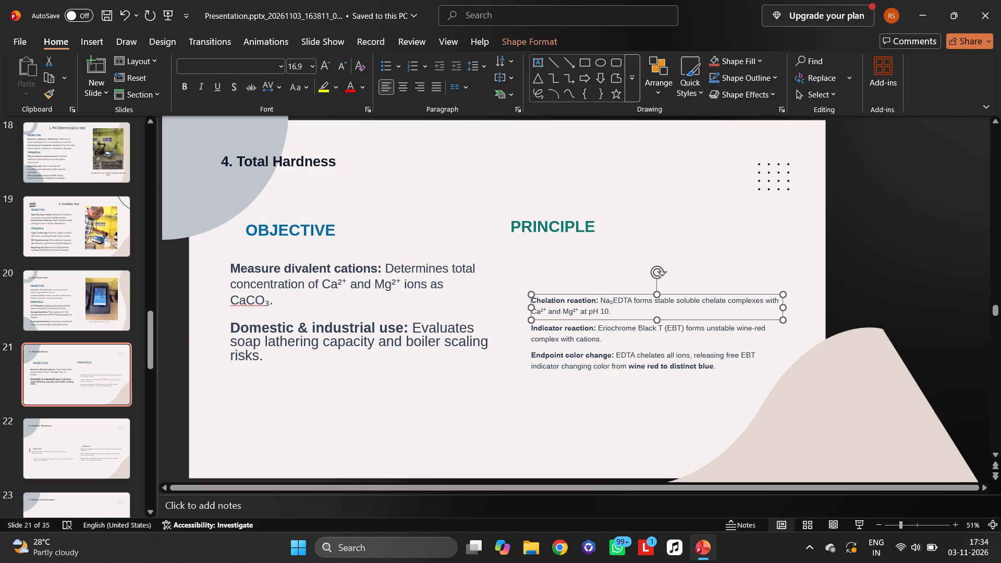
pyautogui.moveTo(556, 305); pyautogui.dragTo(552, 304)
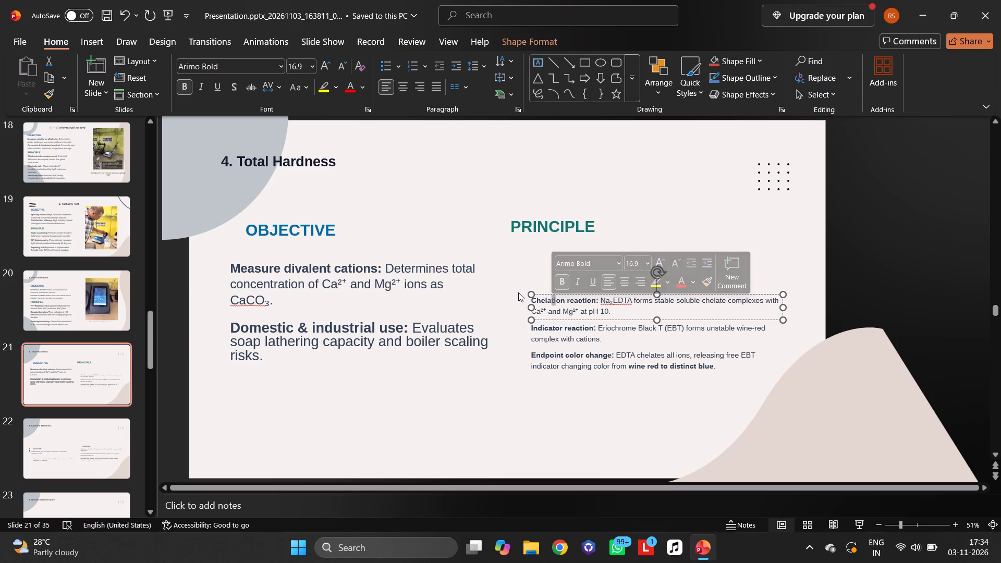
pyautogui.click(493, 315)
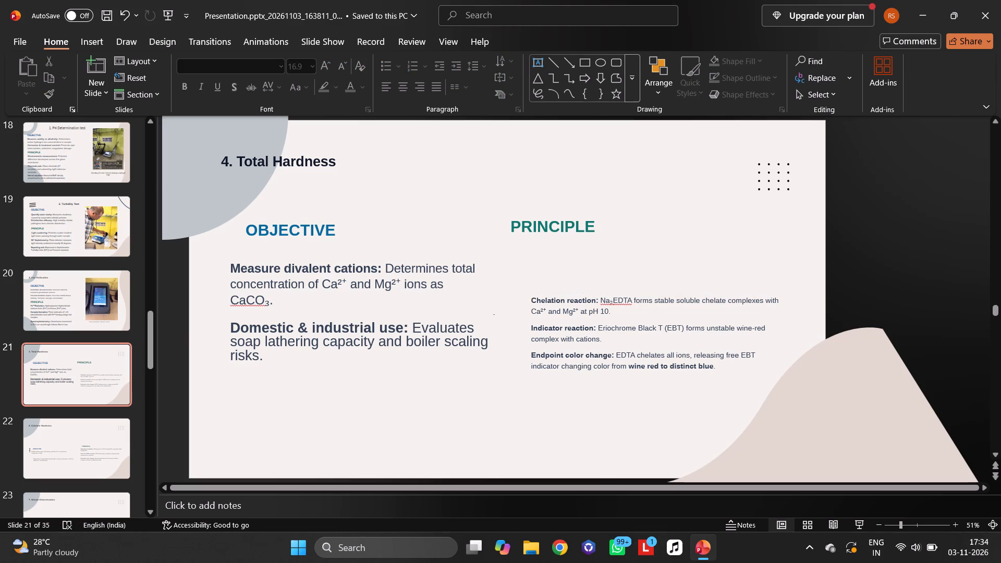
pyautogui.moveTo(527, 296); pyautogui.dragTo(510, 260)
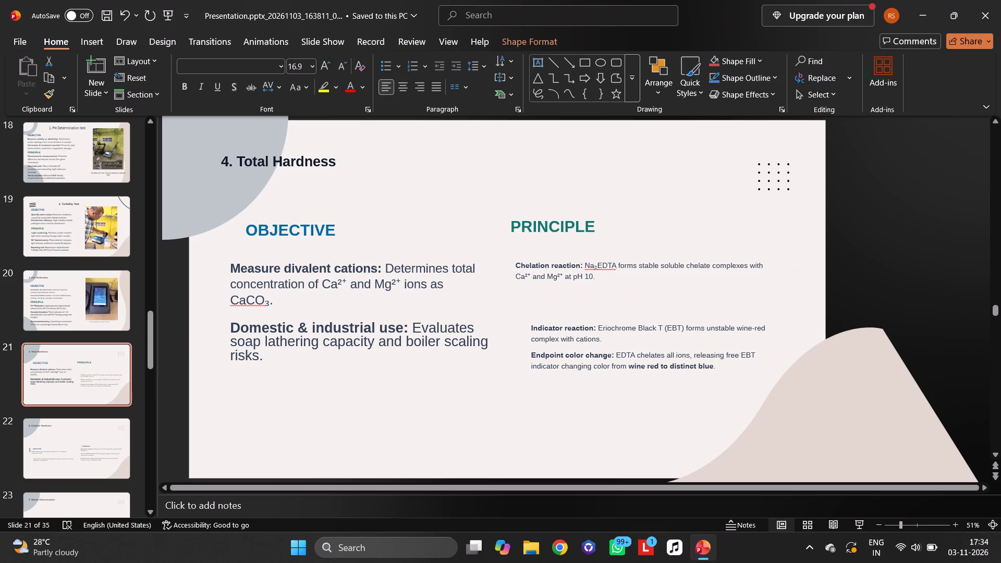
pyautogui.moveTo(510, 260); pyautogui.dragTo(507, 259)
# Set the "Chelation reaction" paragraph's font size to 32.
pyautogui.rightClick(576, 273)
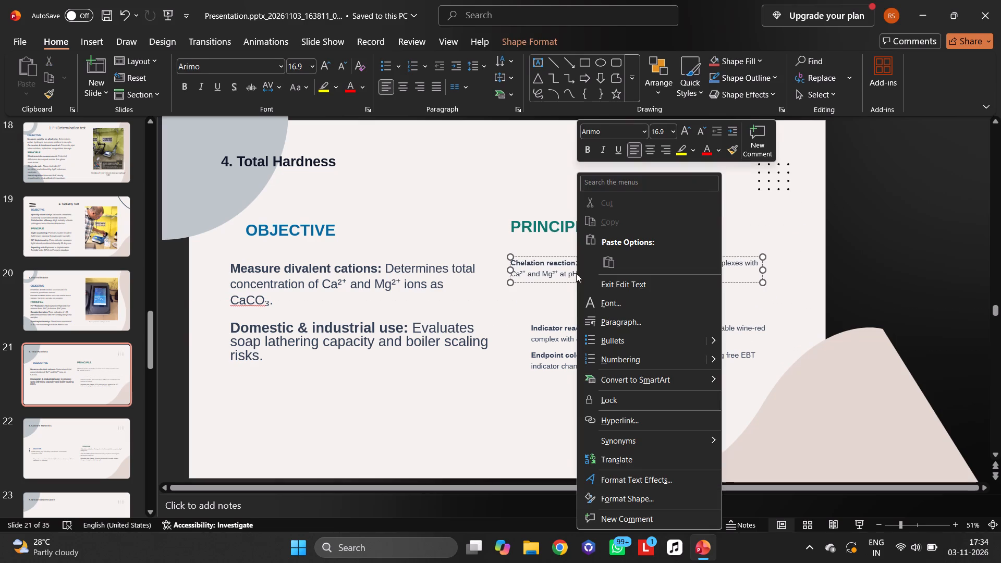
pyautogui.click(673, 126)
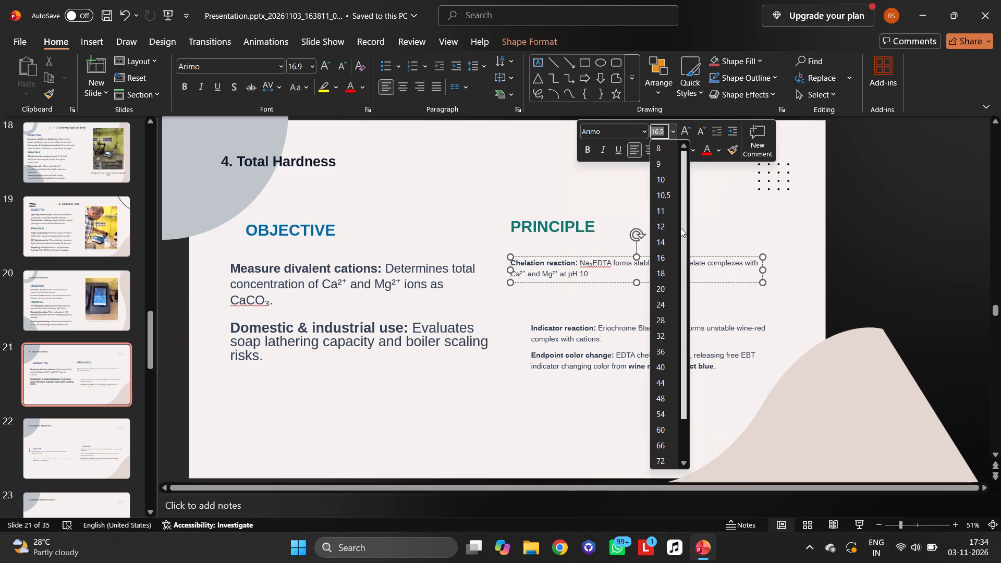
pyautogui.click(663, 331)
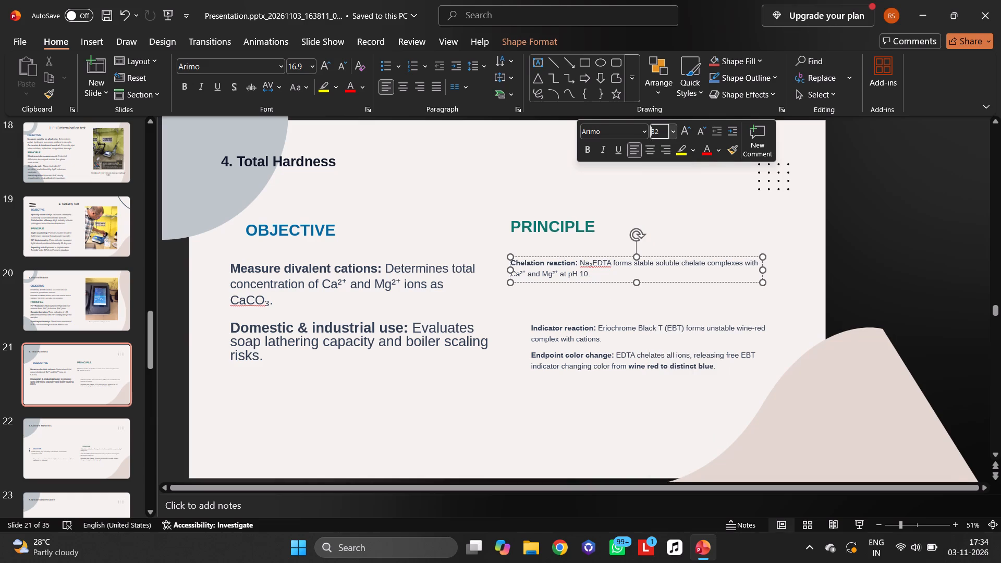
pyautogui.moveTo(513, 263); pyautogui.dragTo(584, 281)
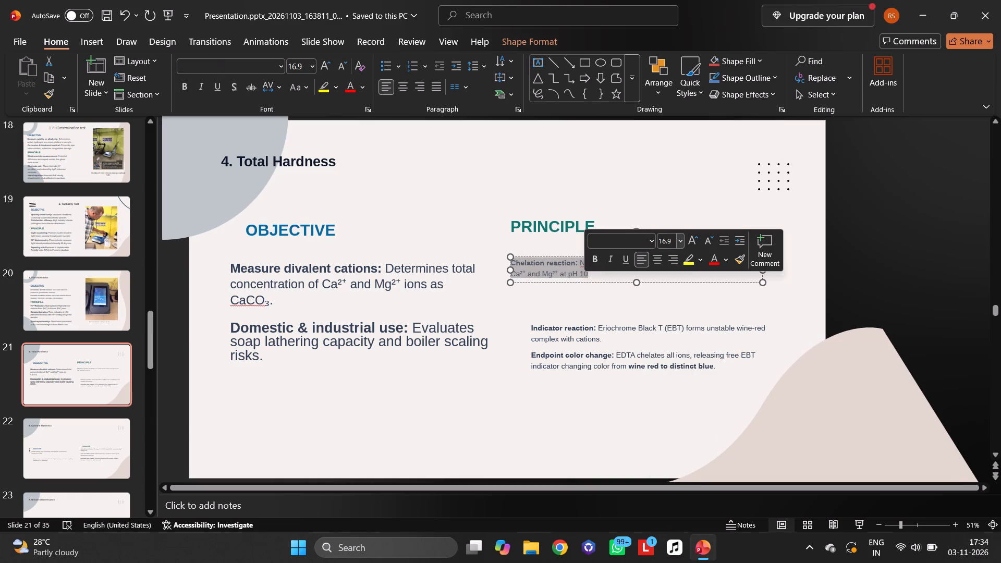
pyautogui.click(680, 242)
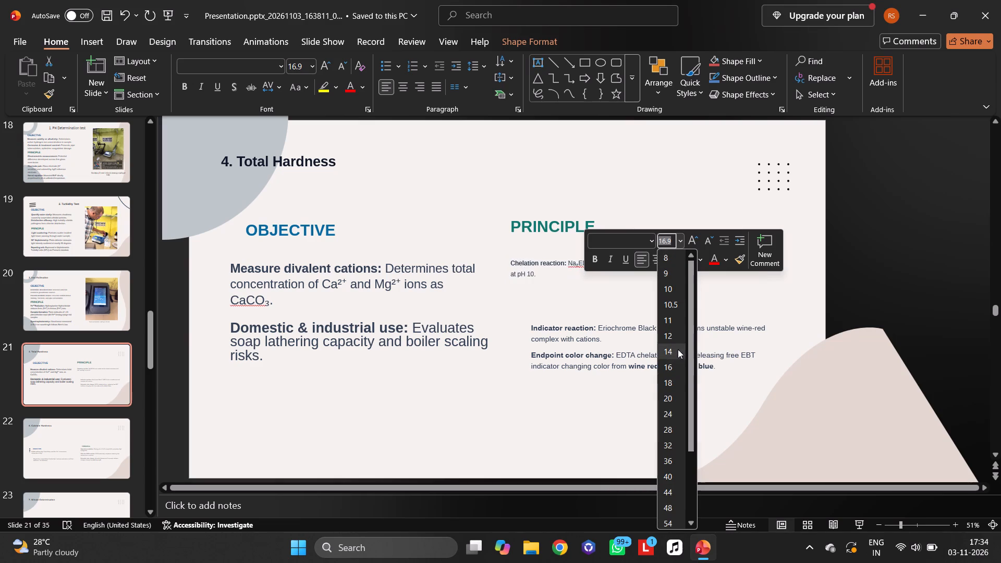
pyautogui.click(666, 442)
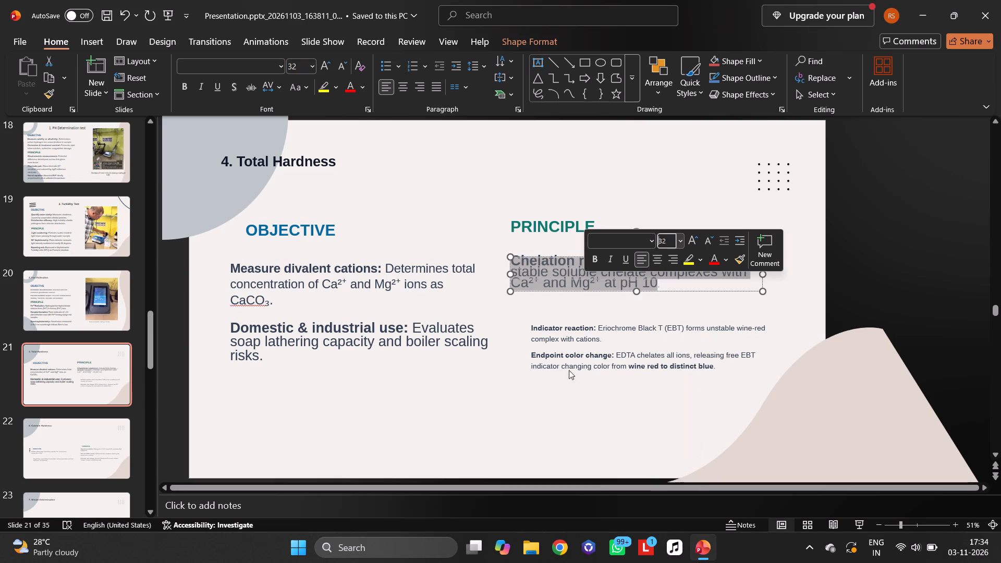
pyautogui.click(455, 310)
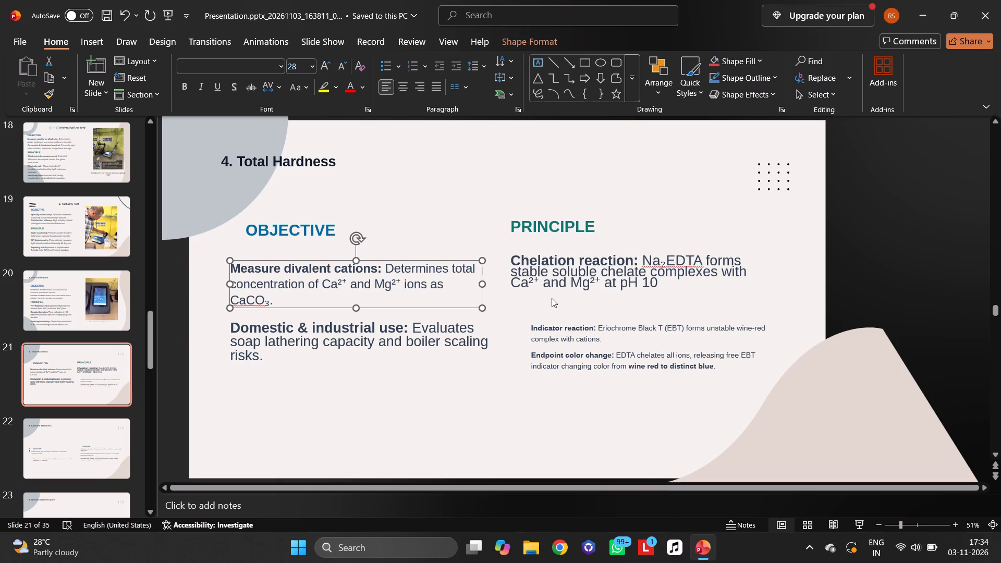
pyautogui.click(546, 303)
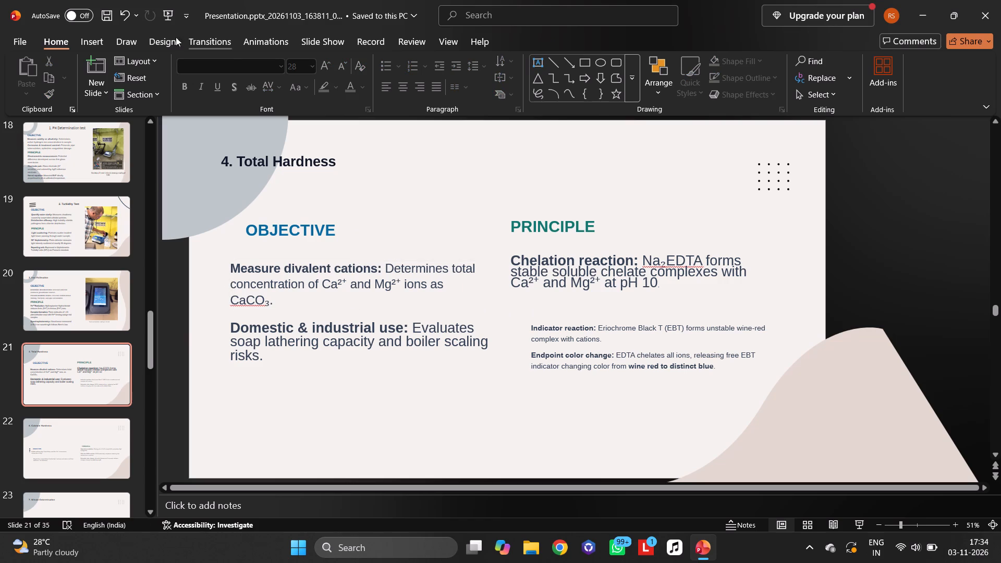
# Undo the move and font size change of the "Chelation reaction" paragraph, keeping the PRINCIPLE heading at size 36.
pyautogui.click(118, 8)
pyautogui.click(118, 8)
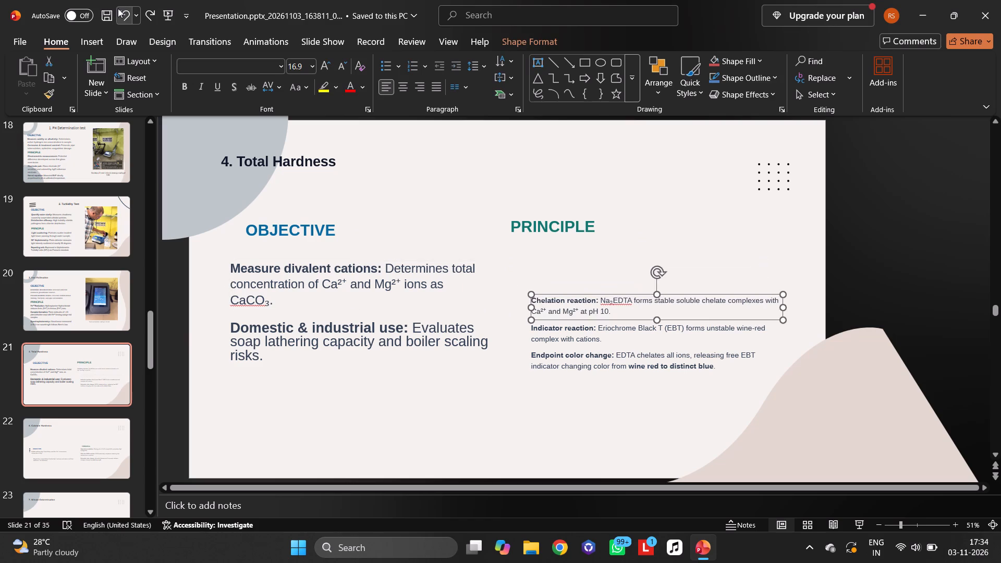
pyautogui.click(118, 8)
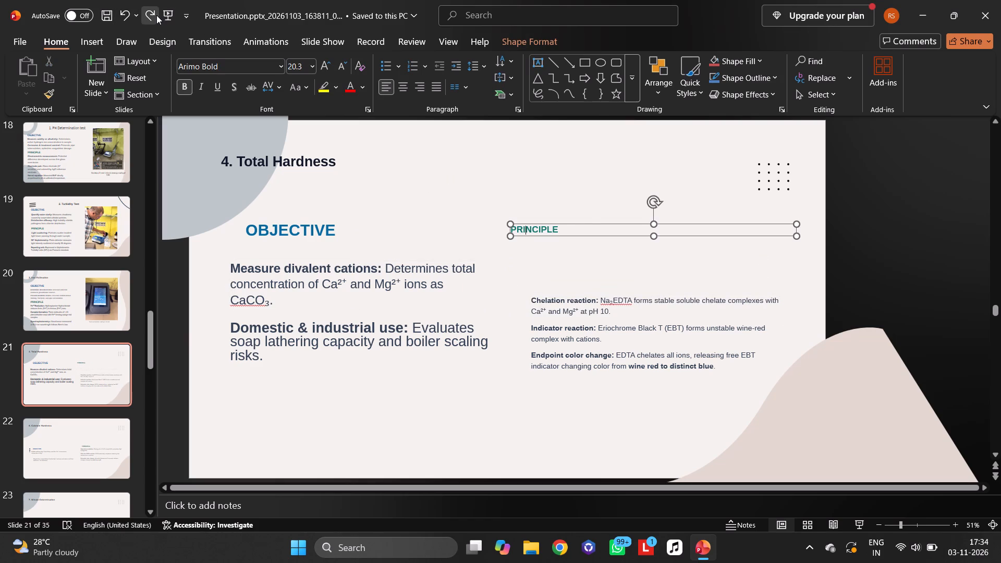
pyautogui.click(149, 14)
# Move the "Chelation reaction" paragraph up beneath the PRINCIPLE heading, left-aligned with it, and set the whole paragraph's font size to 32.
pyautogui.click(540, 293)
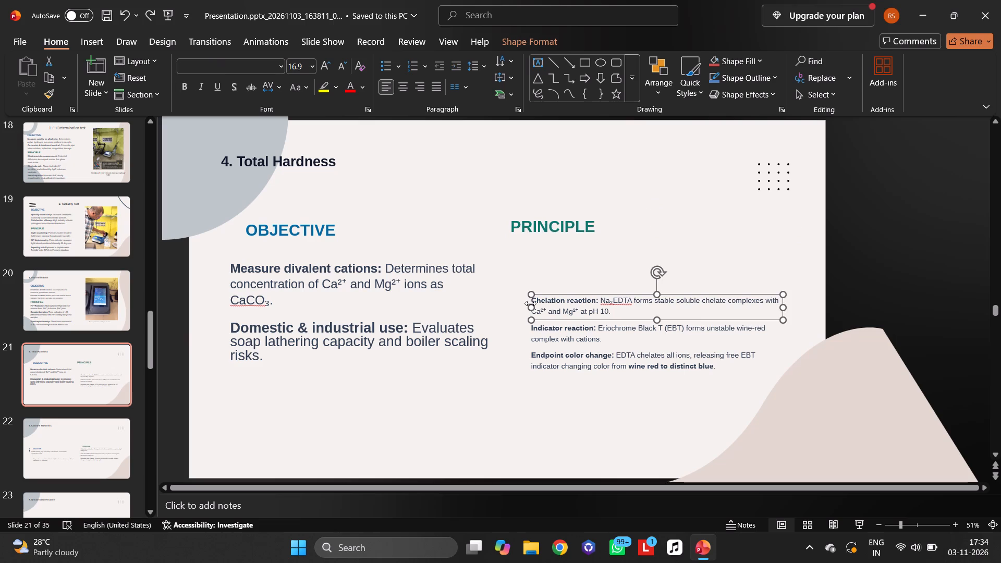
pyautogui.moveTo(531, 300); pyautogui.dragTo(510, 270)
pyautogui.moveTo(513, 271); pyautogui.dragTo(597, 292)
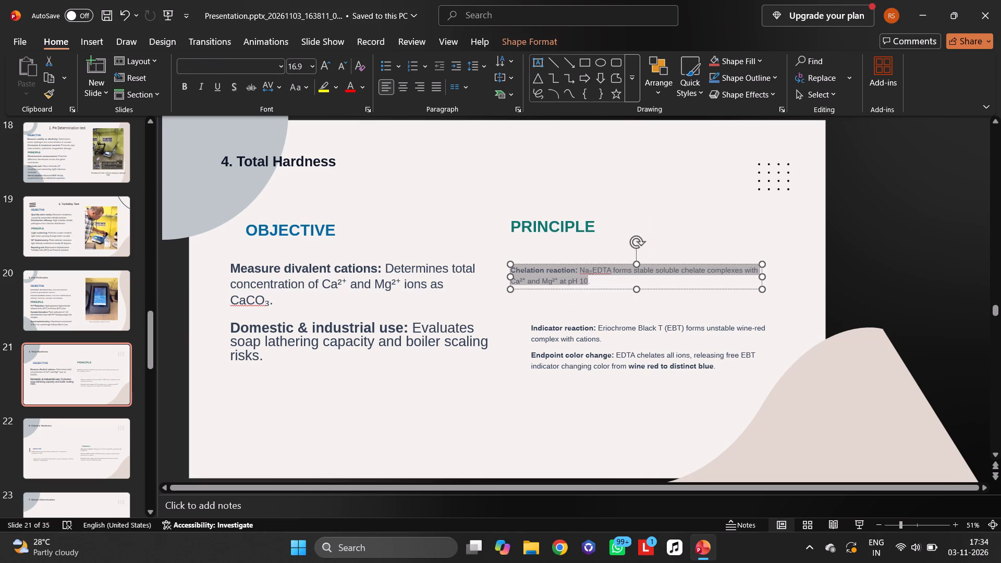
pyautogui.moveTo(597, 292); pyautogui.dragTo(598, 292)
pyautogui.click(694, 253)
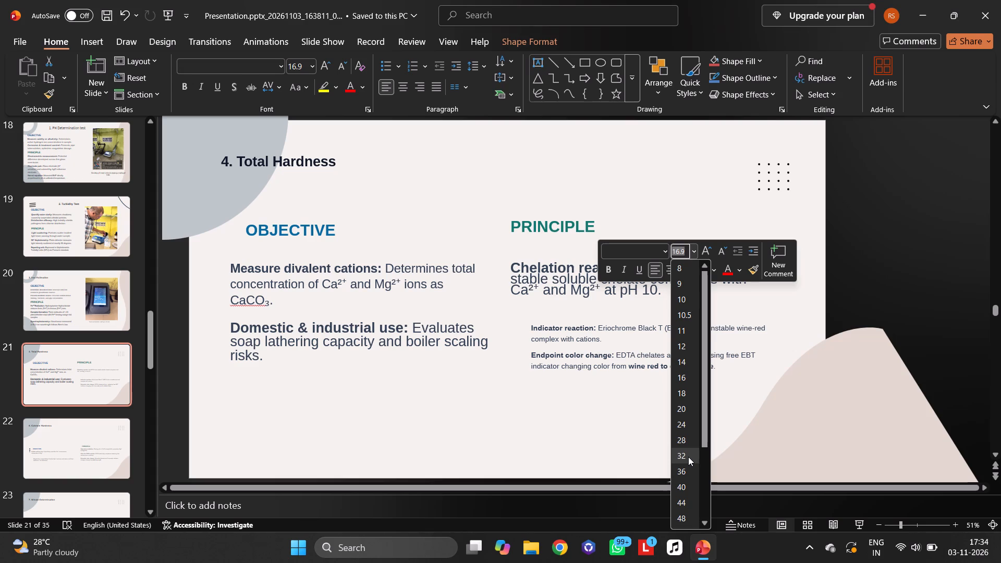
pyautogui.click(688, 457)
pyautogui.click(488, 332)
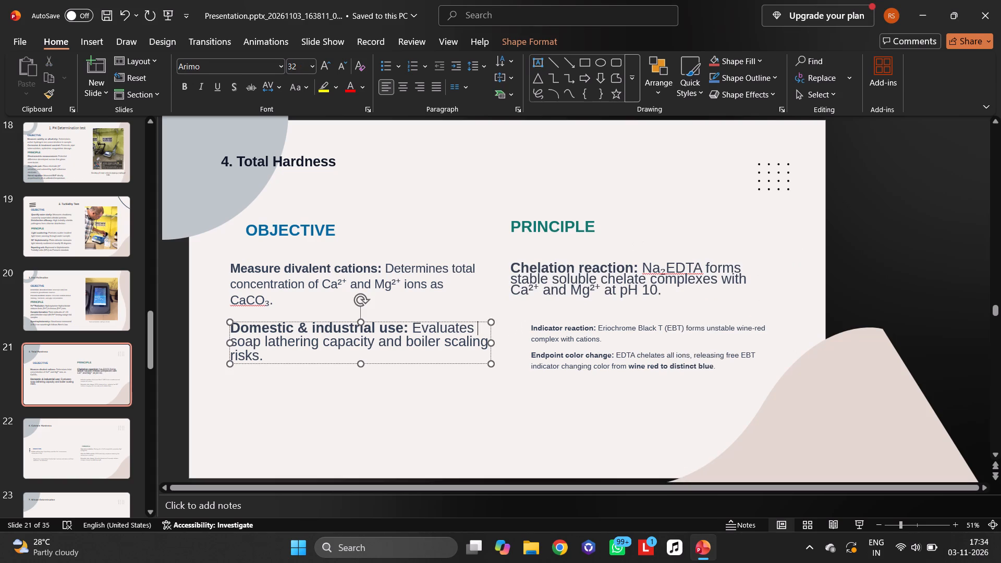
# Set the font size of the "Indicator reaction" paragraph to 32.
pyautogui.moveTo(531, 328); pyautogui.dragTo(600, 351)
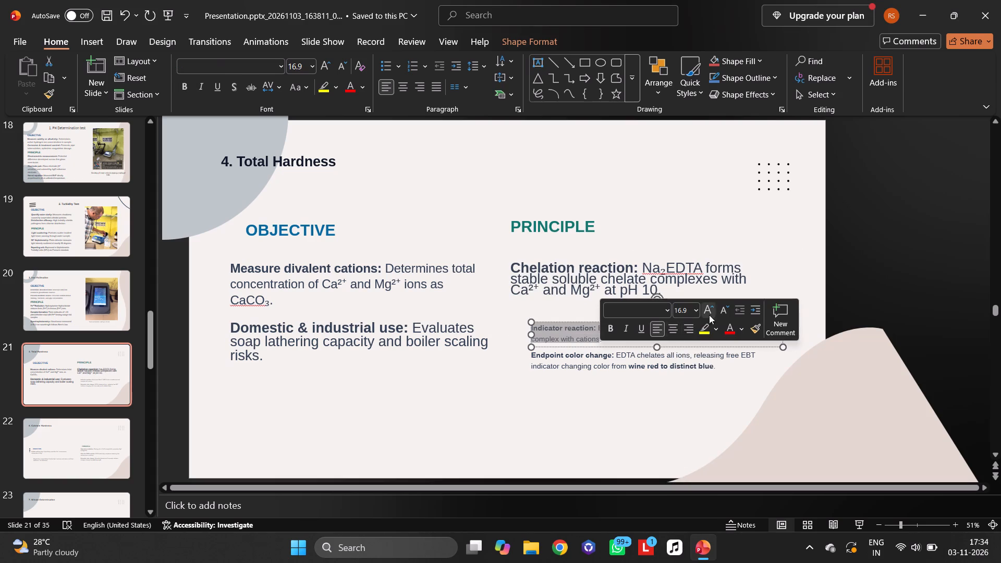
pyautogui.click(694, 311)
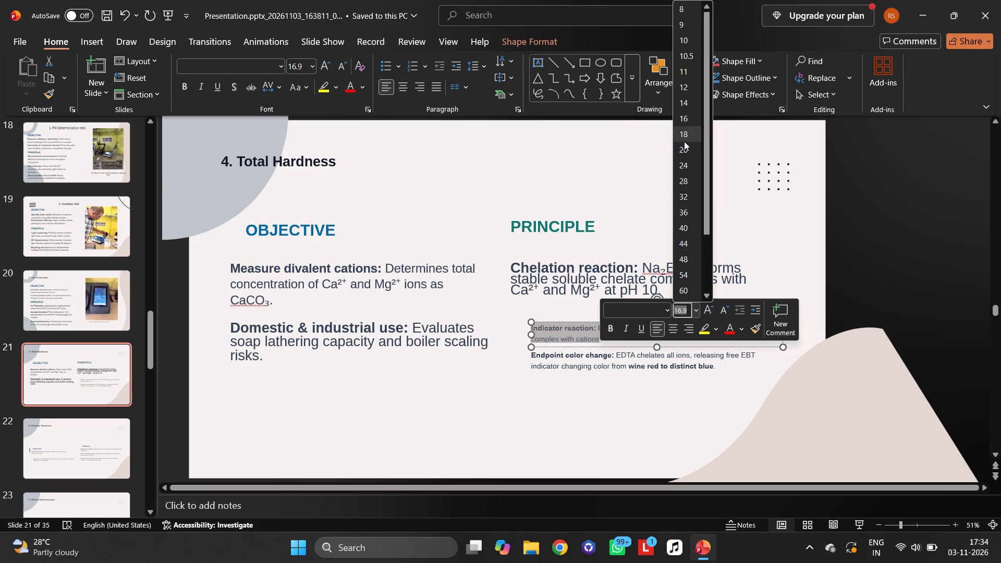
pyautogui.click(690, 201)
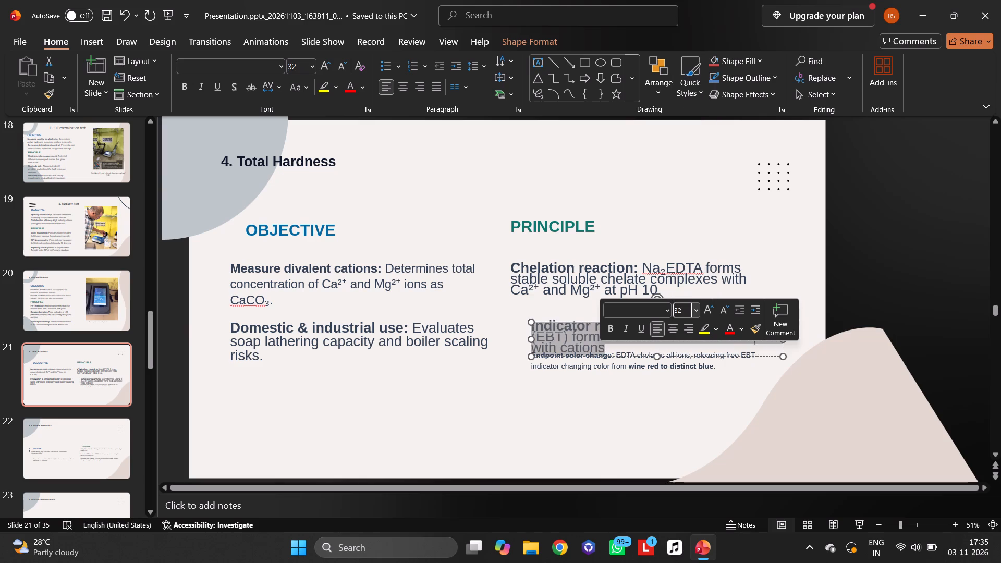
# Move the "Endpoint color change" paragraph down below the "Indicator reaction" paragraph and set its whole text to font size 32.
pyautogui.moveTo(539, 363); pyautogui.dragTo(540, 374)
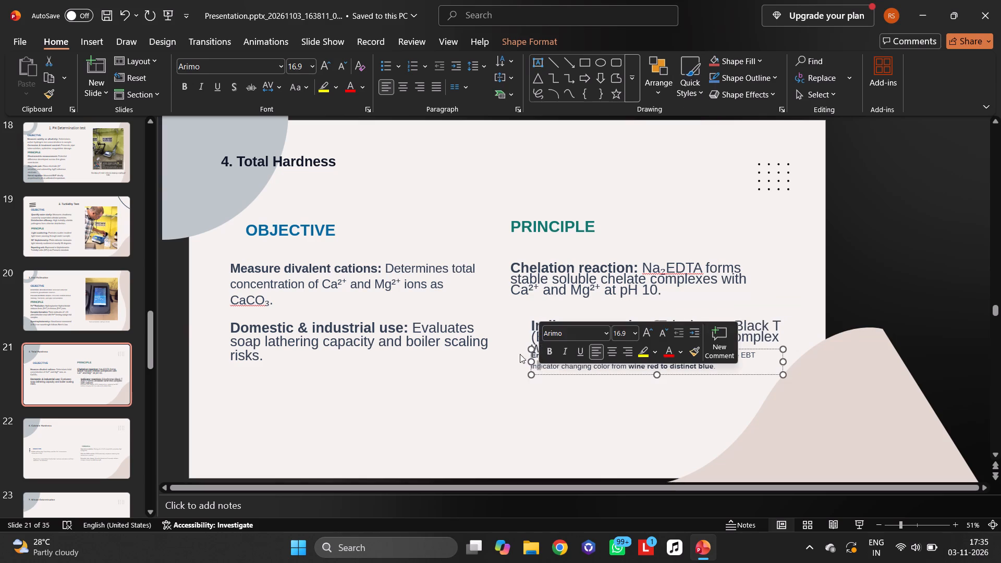
pyautogui.click(520, 354)
pyautogui.moveTo(526, 353); pyautogui.dragTo(521, 381)
pyautogui.moveTo(530, 382); pyautogui.dragTo(713, 412)
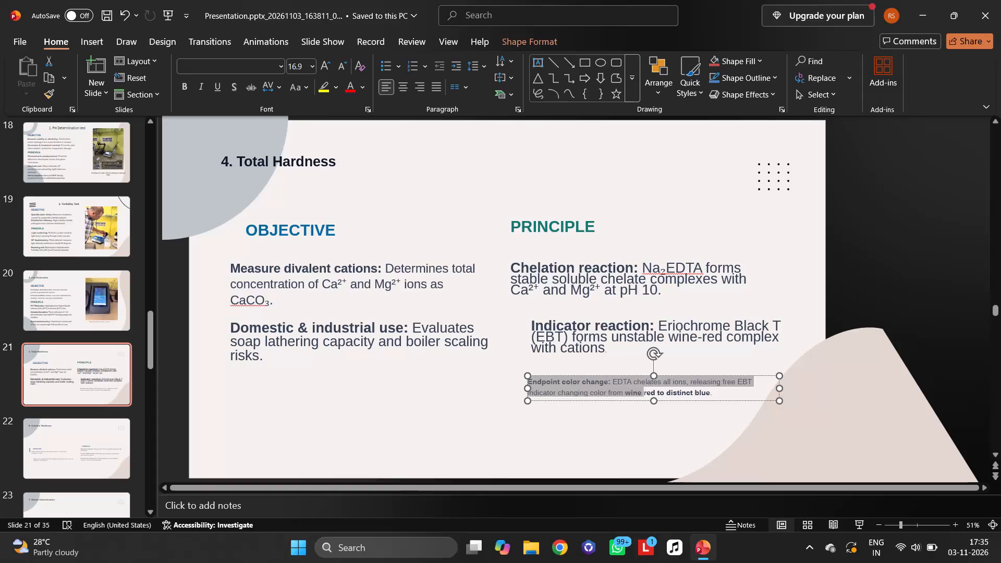
pyautogui.moveTo(713, 412); pyautogui.dragTo(787, 415)
pyautogui.rightClick(653, 388)
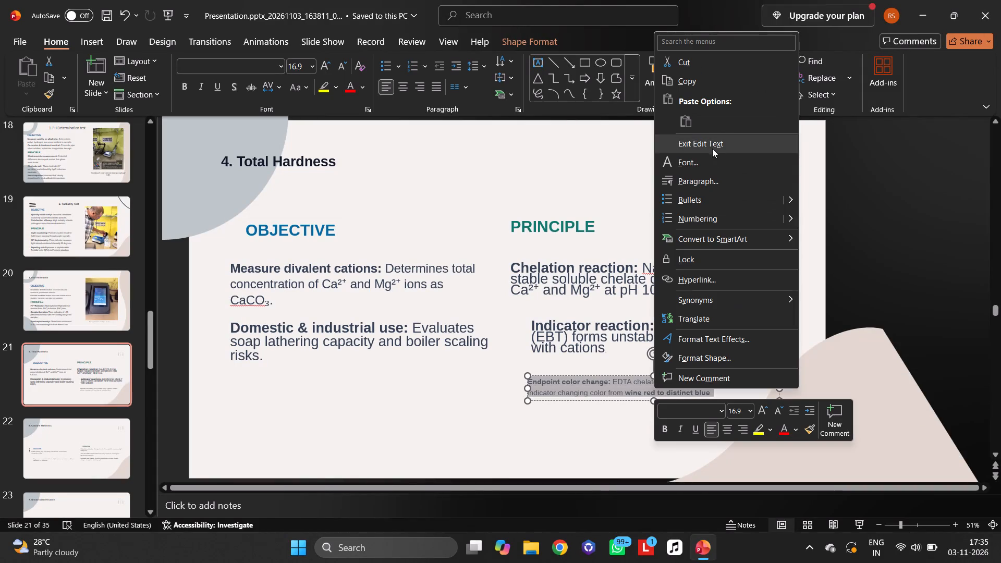
pyautogui.click(748, 411)
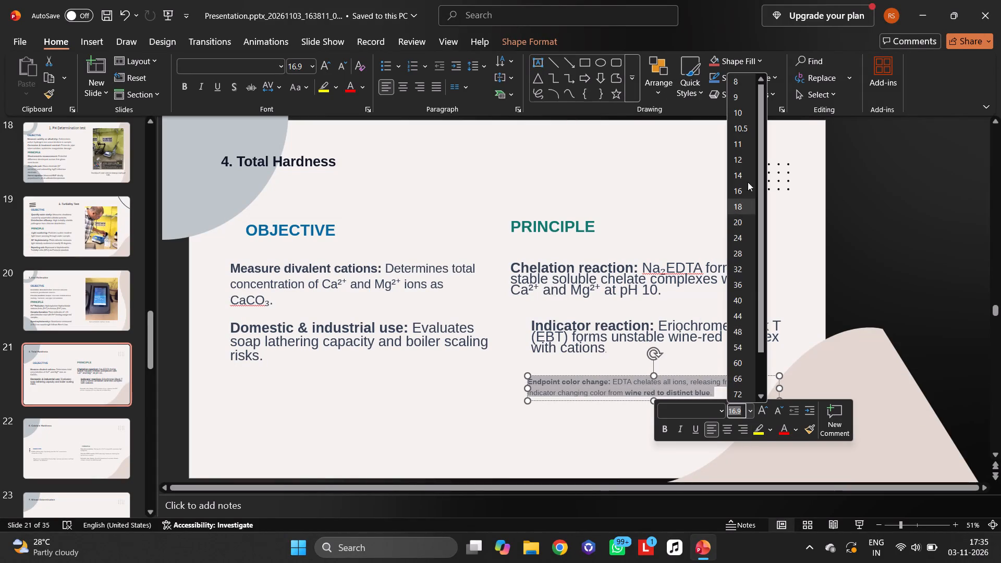
pyautogui.click(742, 275)
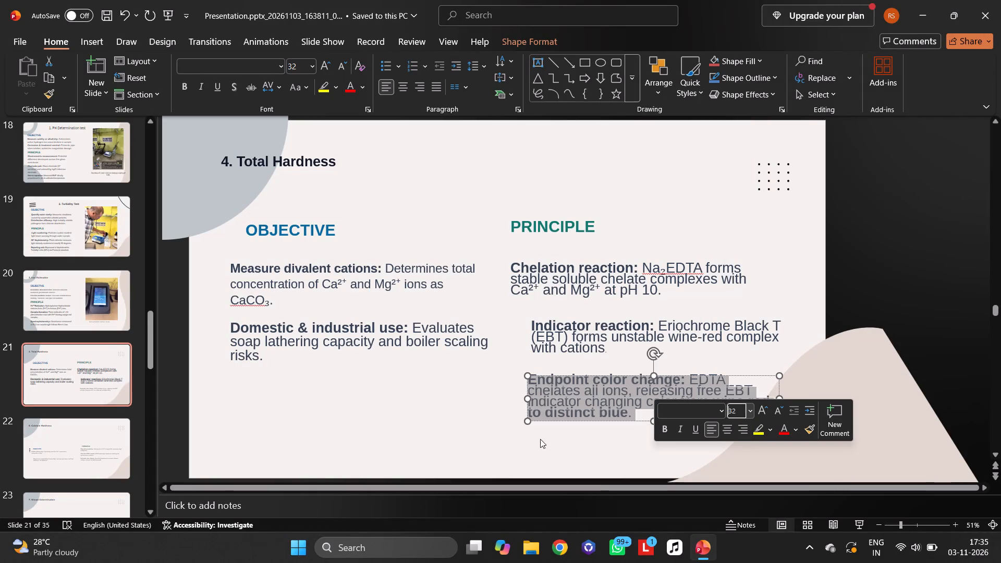
pyautogui.click(431, 457)
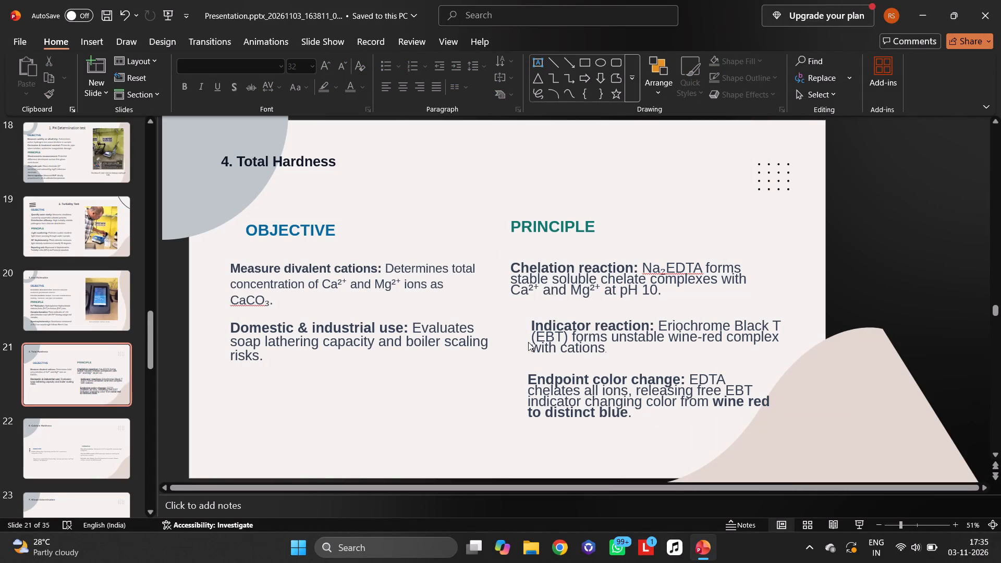
# Shift the "Indicator reaction" and "Endpoint color change" paragraphs so their left edges align beneath the "Chelation reaction" paragraph with clear vertical gaps.
pyautogui.moveTo(528, 323); pyautogui.dragTo(512, 322)
pyautogui.moveTo(524, 380); pyautogui.dragTo(511, 380)
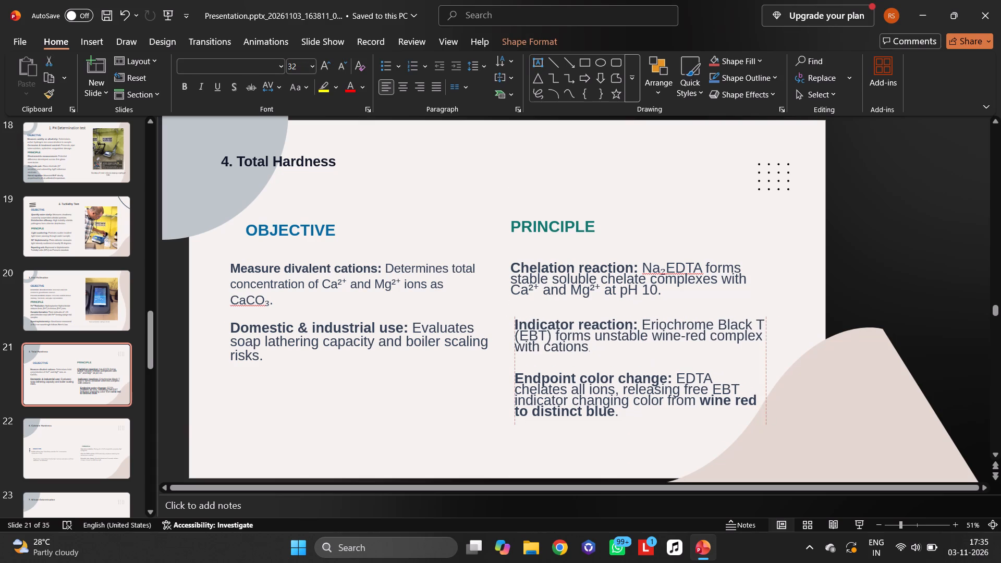
pyautogui.moveTo(511, 380); pyautogui.dragTo(511, 377)
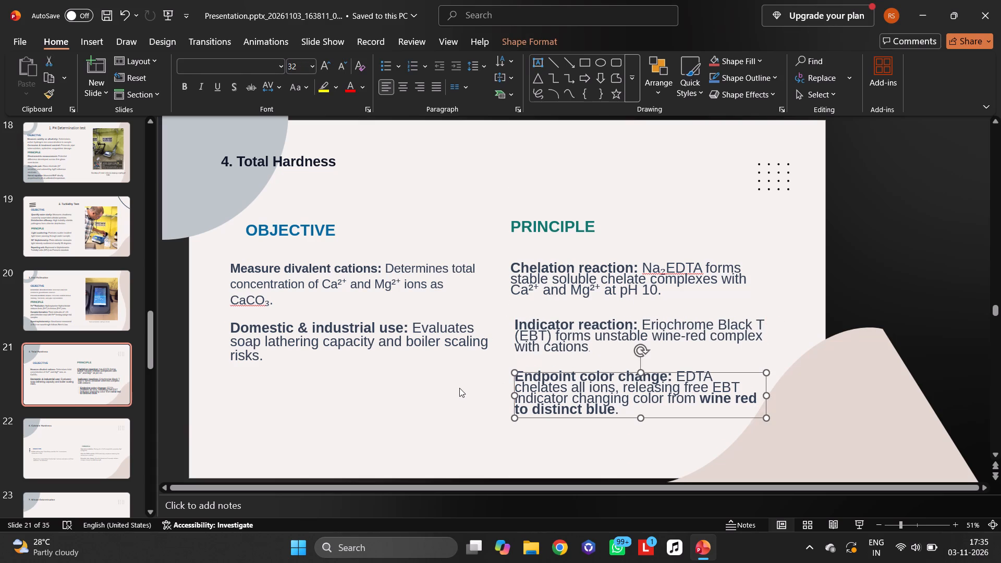
pyautogui.click(459, 388)
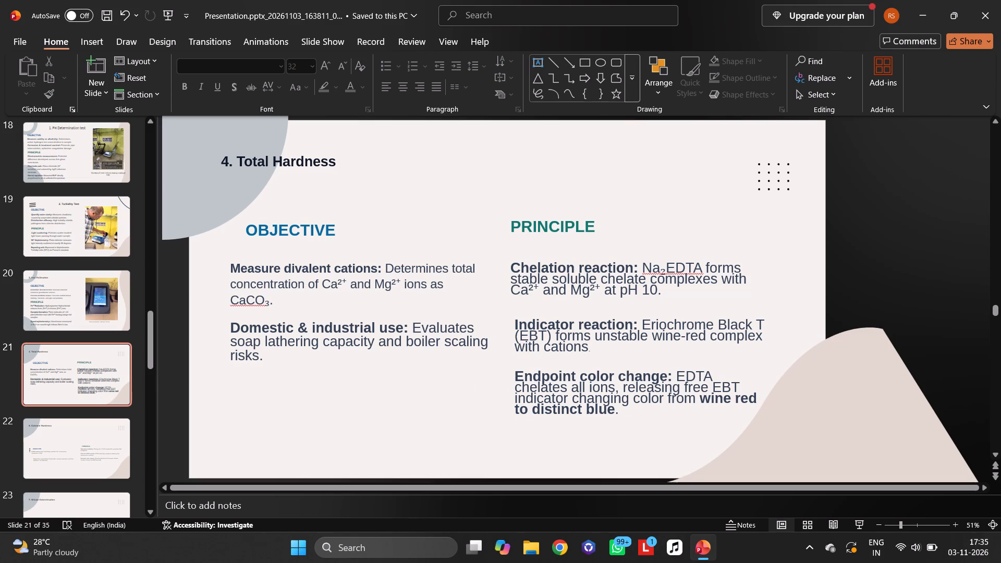
pyautogui.moveTo(512, 331); pyautogui.dragTo(509, 329)
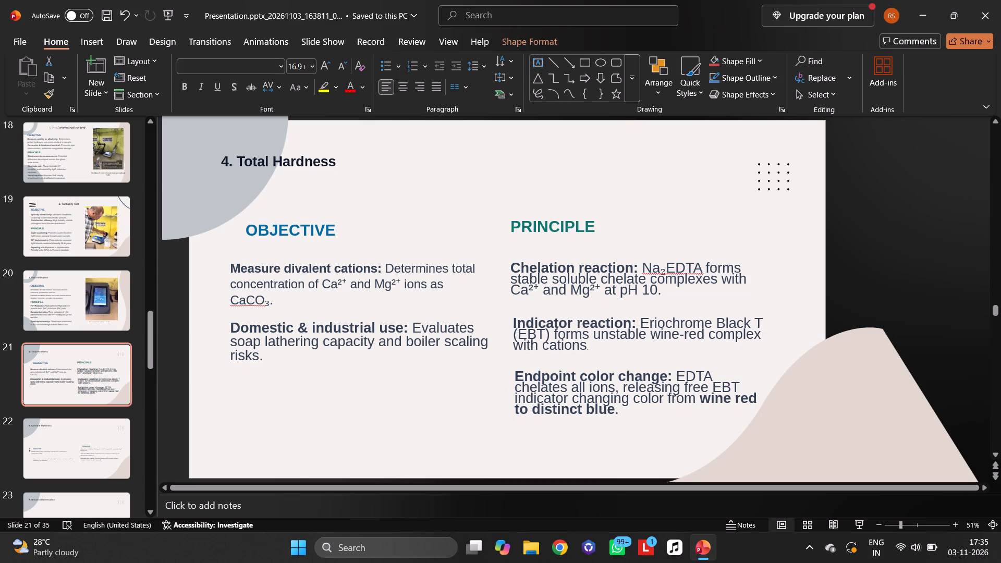
pyautogui.moveTo(509, 329); pyautogui.dragTo(514, 323)
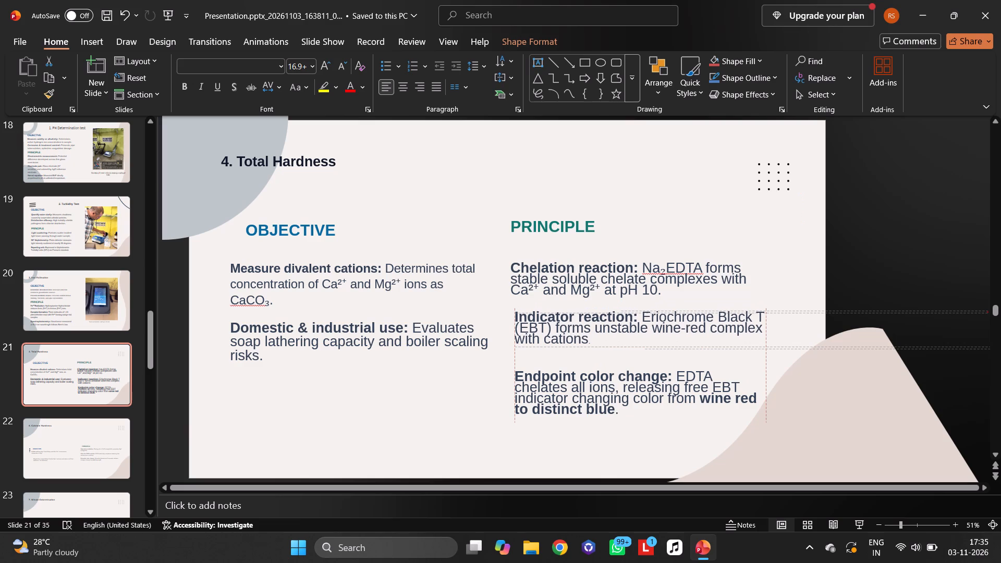
pyautogui.moveTo(514, 323); pyautogui.dragTo(514, 324)
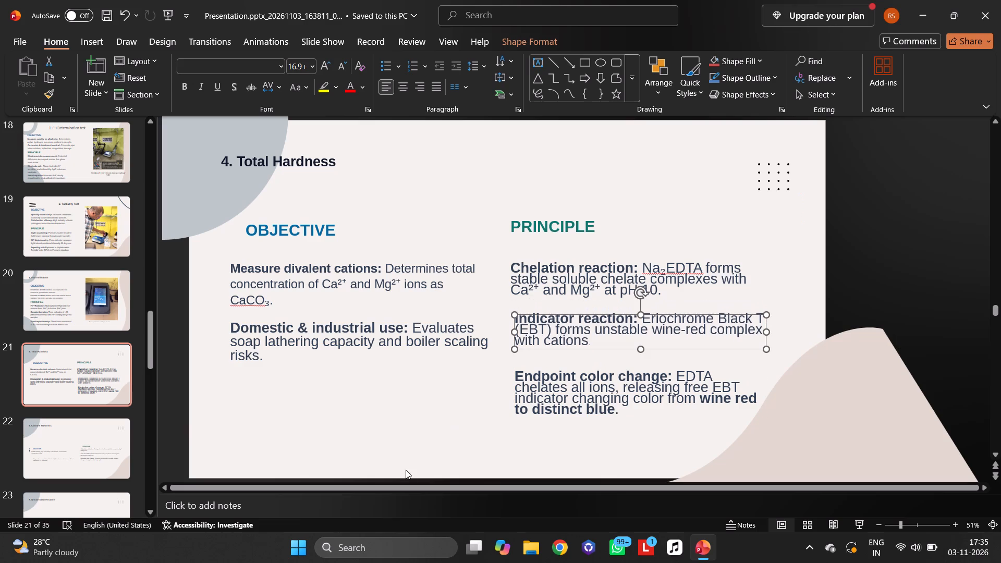
# Delete the three-dot decoration beside the OBJECTIVE heading on the Calcium Hardness slide.
pyautogui.scroll(-1, 419, 437)
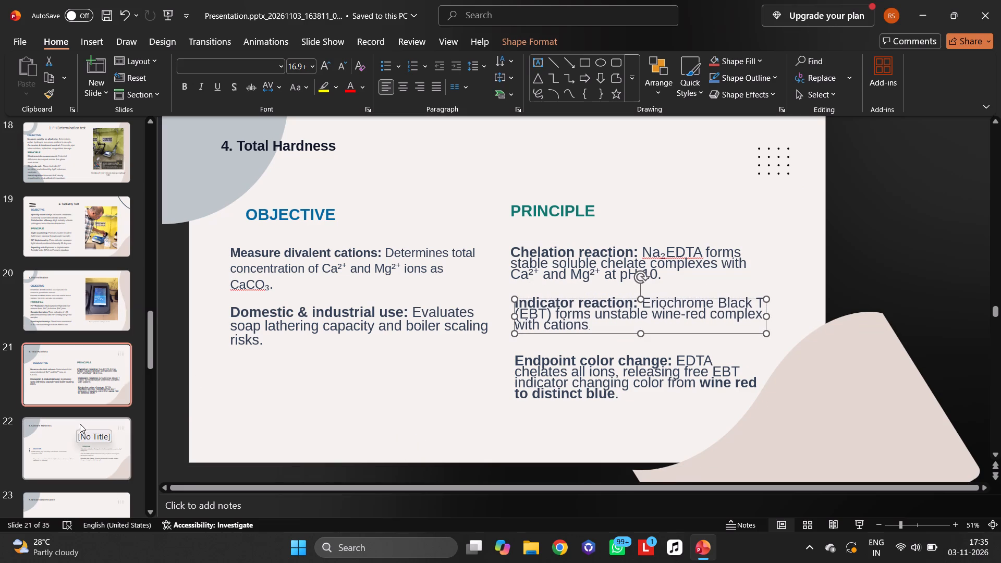
pyautogui.click(70, 446)
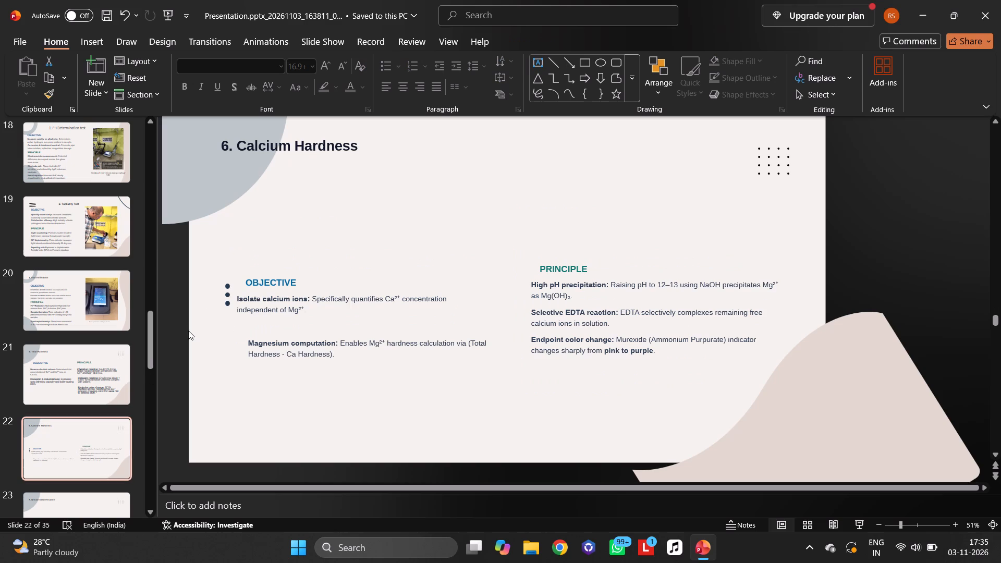
pyautogui.click(230, 290)
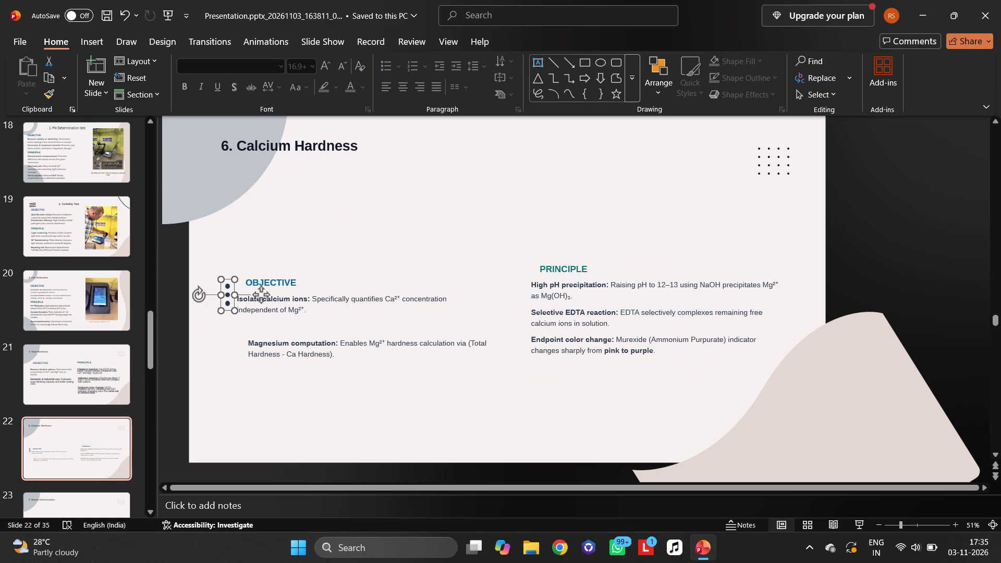
pyautogui.press('BackSpace')
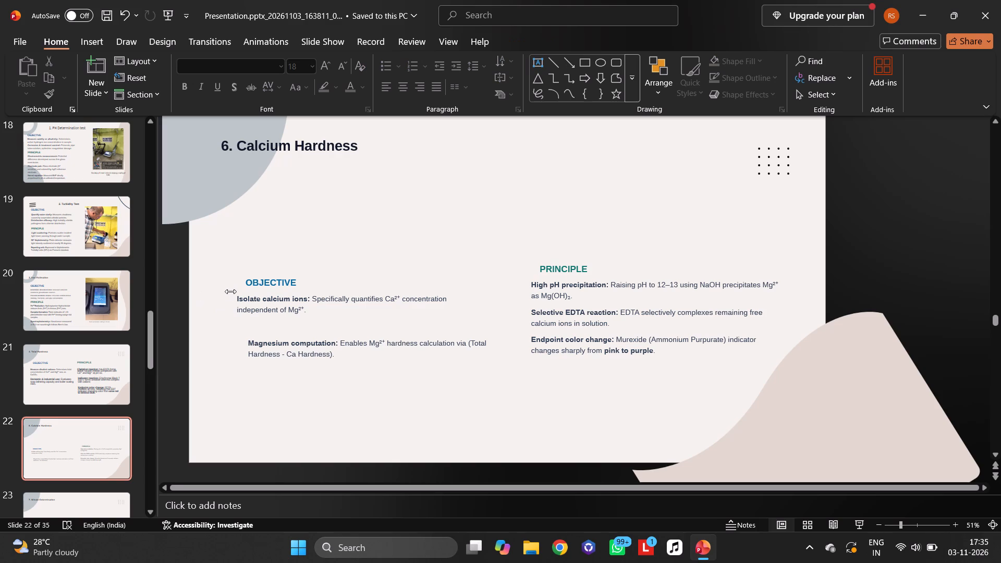
# Compare the layouts of the Iron Estimation, Total Hardness and Calcium Hardness slides.
pyautogui.click(47, 217)
pyautogui.click(48, 280)
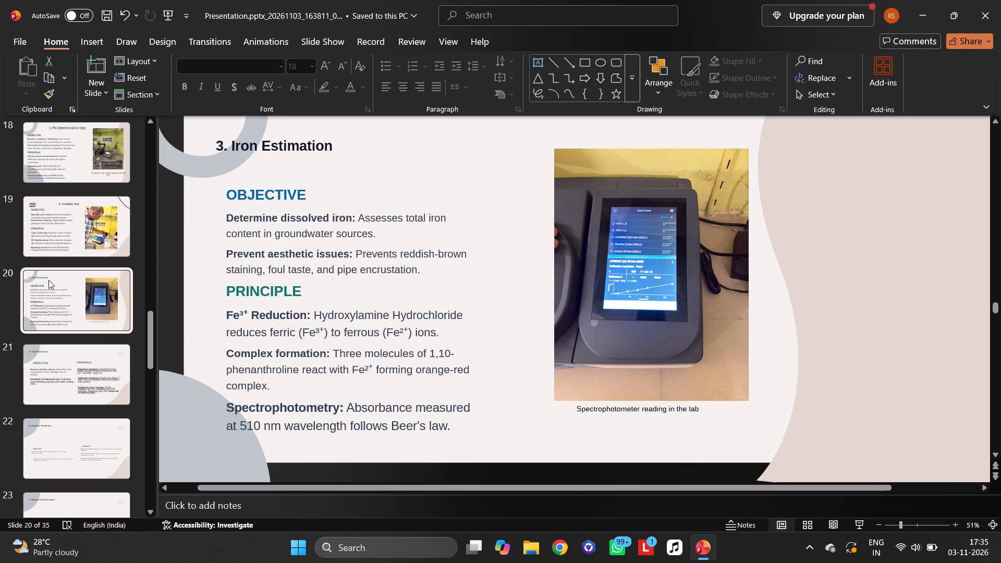
pyautogui.click(45, 368)
pyautogui.click(48, 435)
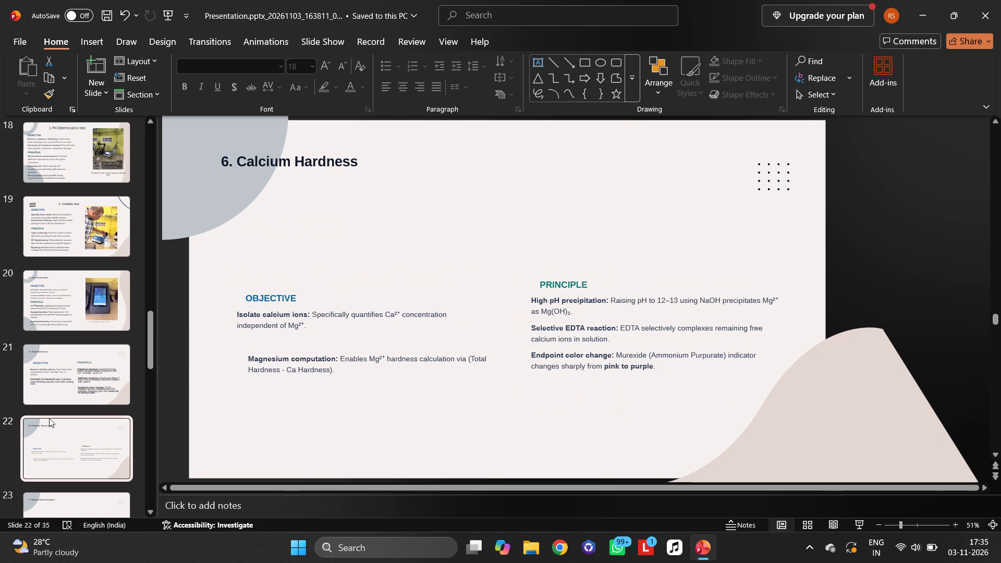
pyautogui.click(60, 387)
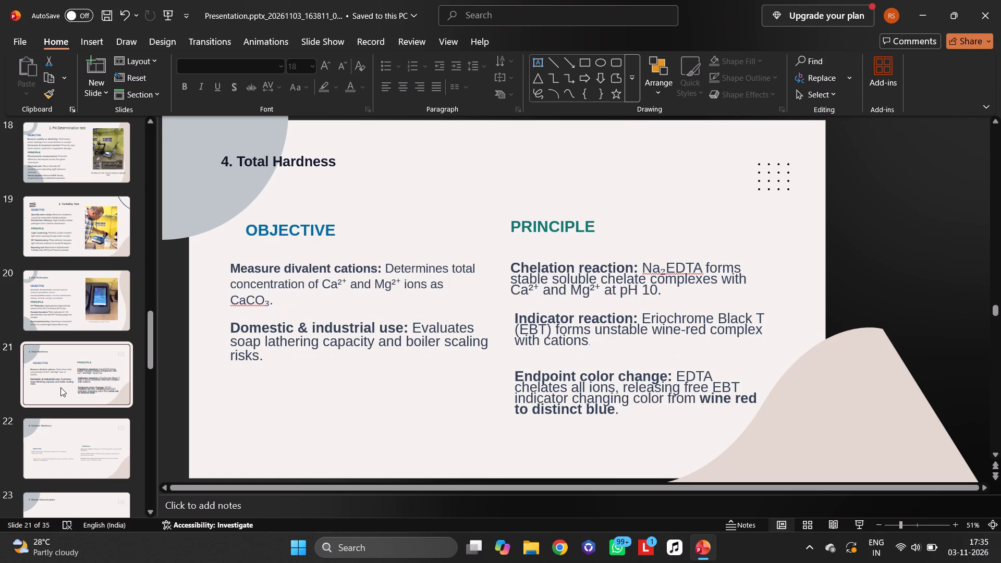
pyautogui.click(59, 425)
pyautogui.click(59, 388)
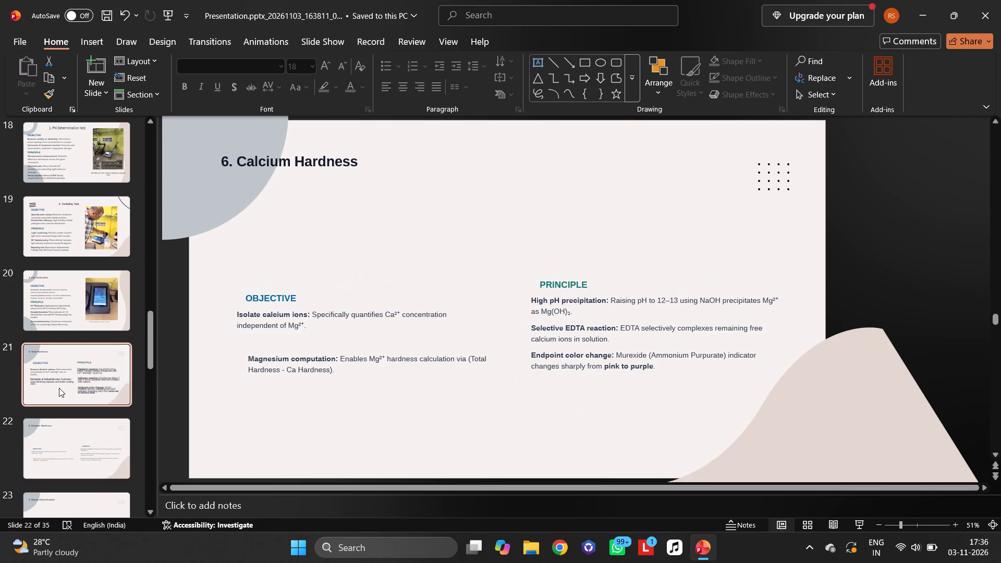
pyautogui.click(59, 309)
pyautogui.click(55, 359)
pyautogui.click(35, 446)
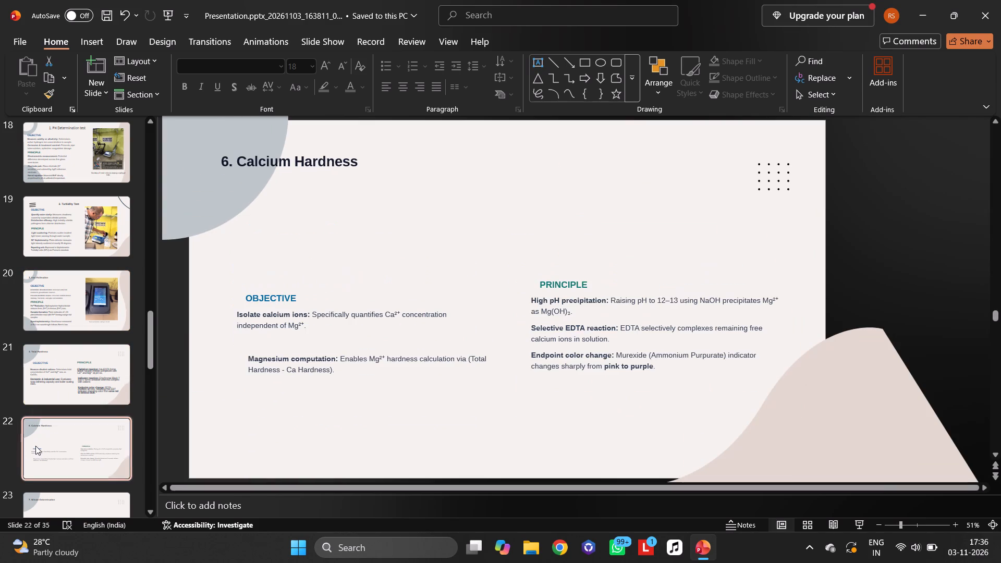
# Review the remaining test slides from Nitrate Determination through Microbiological Test for their text layout and decorations.
pyautogui.scroll(-3, 38, 444)
pyautogui.click(56, 420)
pyautogui.click(59, 445)
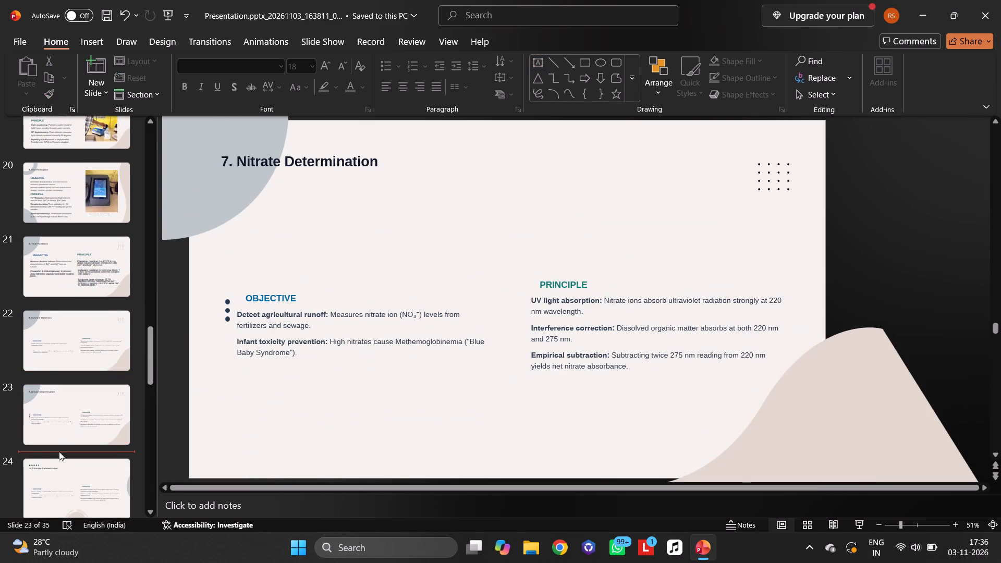
pyautogui.click(59, 462)
pyautogui.click(48, 426)
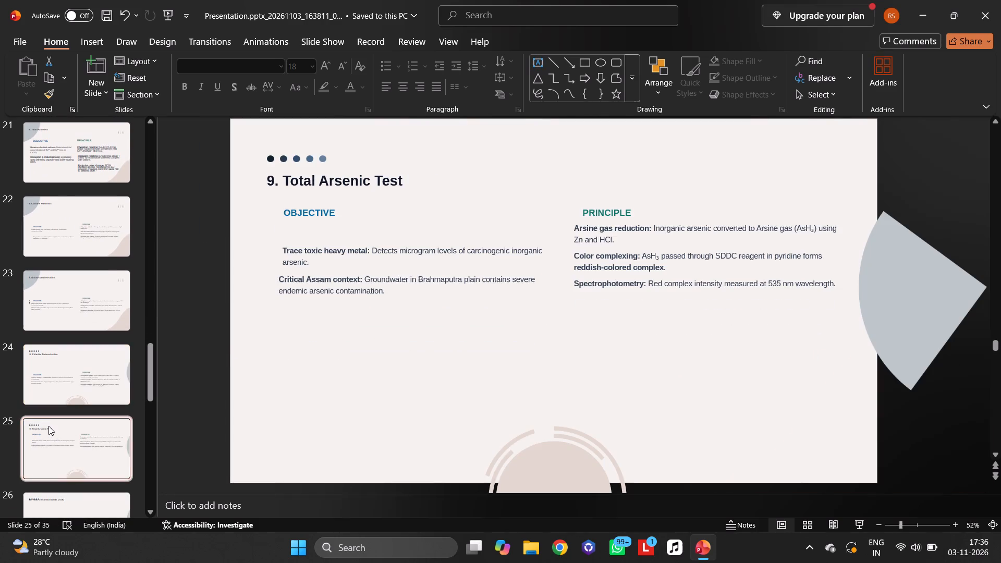
pyautogui.scroll(-1, 48, 428)
pyautogui.click(51, 426)
pyautogui.click(59, 474)
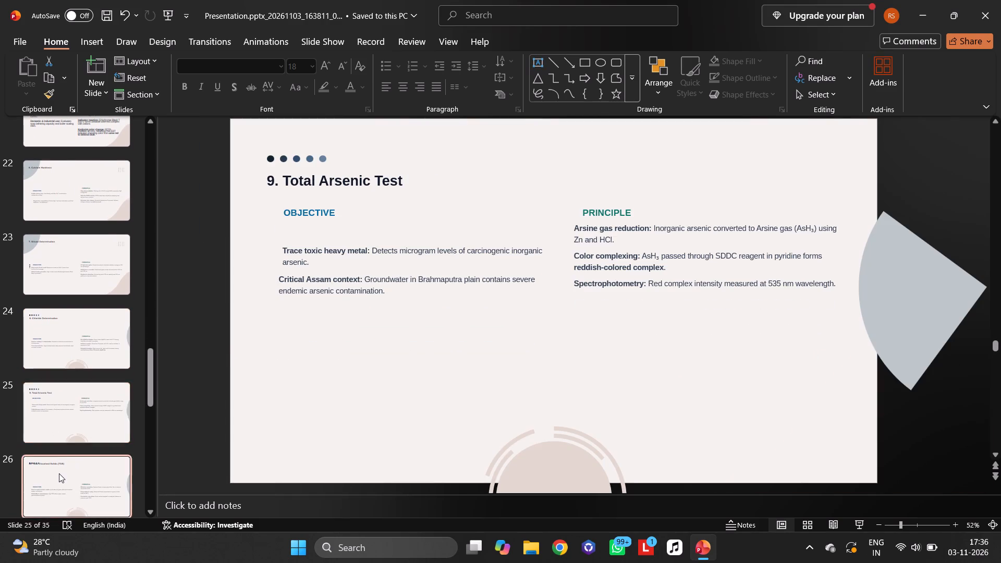
pyautogui.scroll(-1, 67, 425)
pyautogui.click(62, 421)
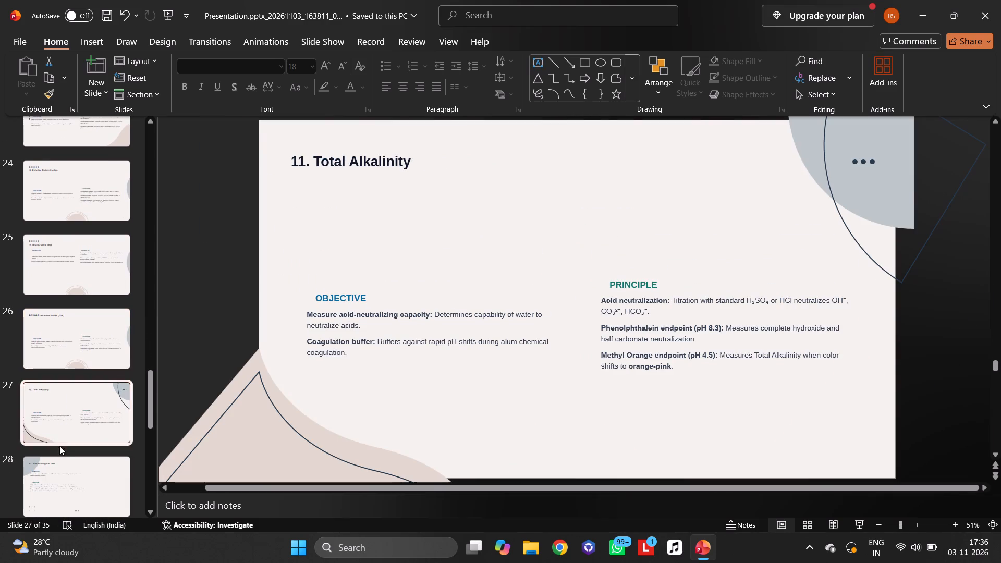
pyautogui.click(57, 467)
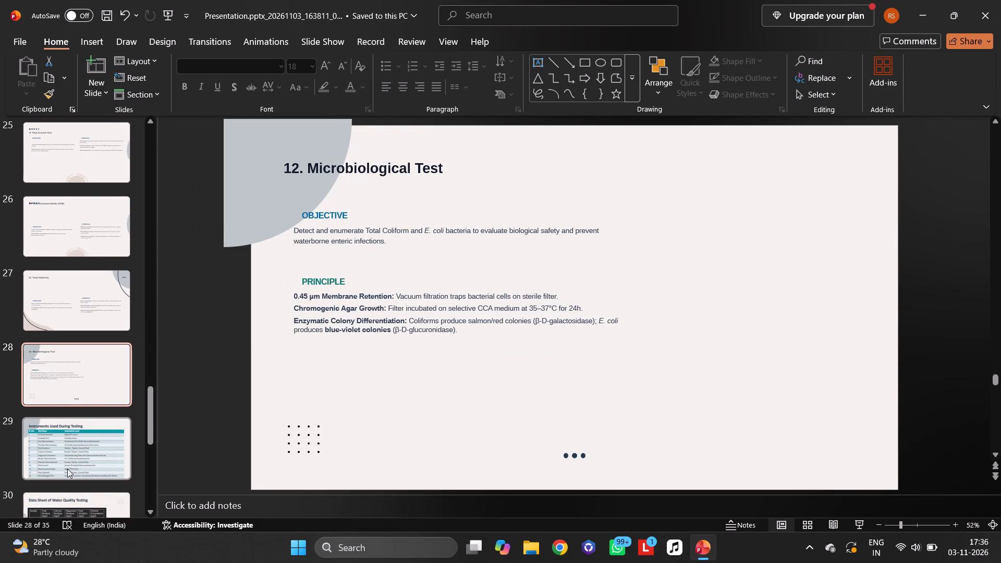
# Look back through the test slides from Microbiological Test up to Sample Collection, checking text size and layout.
pyautogui.scroll(3, 70, 378)
pyautogui.scroll(1, 80, 291)
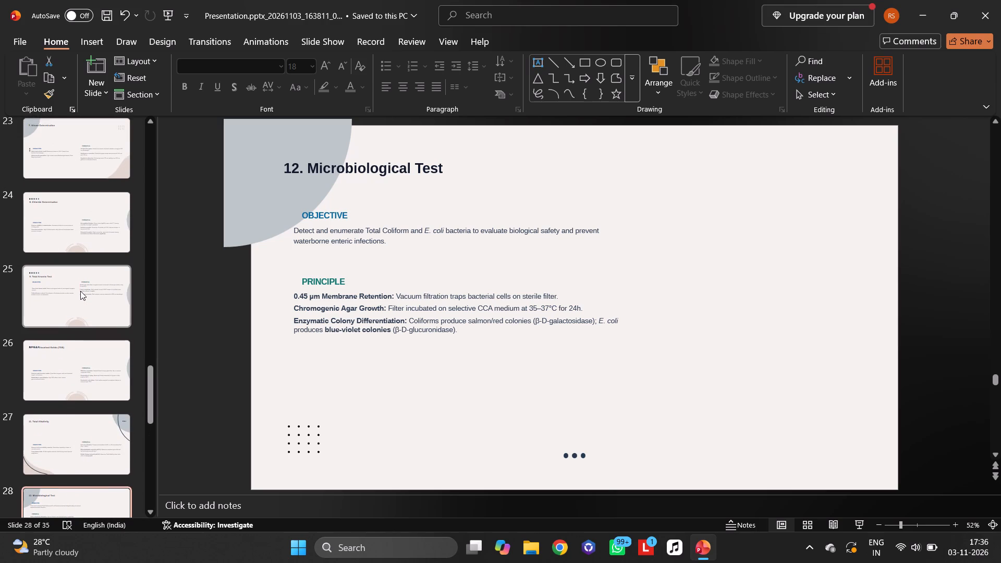
pyautogui.click(80, 291)
pyautogui.click(84, 261)
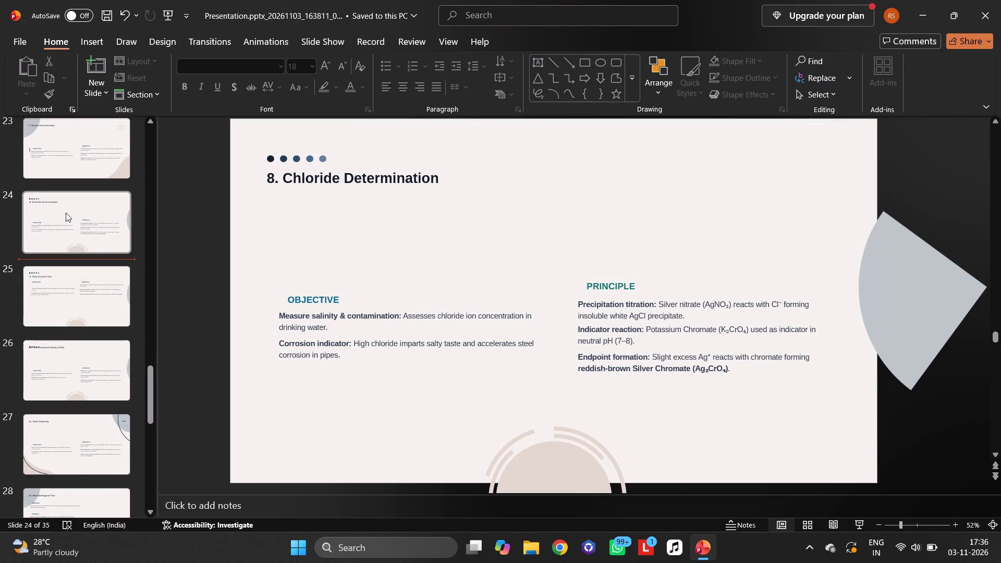
pyautogui.scroll(2, 66, 213)
pyautogui.scroll(-1, 66, 213)
pyautogui.scroll(7, 66, 213)
pyautogui.scroll(-4, 66, 213)
pyautogui.click(75, 150)
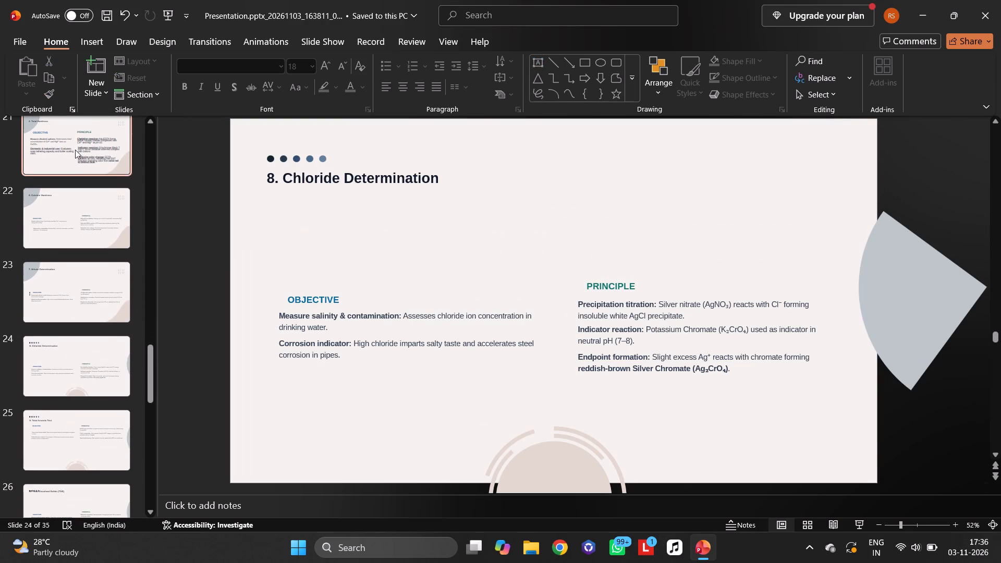
pyautogui.scroll(1, 75, 161)
pyautogui.scroll(-2, 75, 161)
pyautogui.scroll(1, 75, 161)
pyautogui.scroll(-1, 75, 161)
pyautogui.scroll(5, 75, 161)
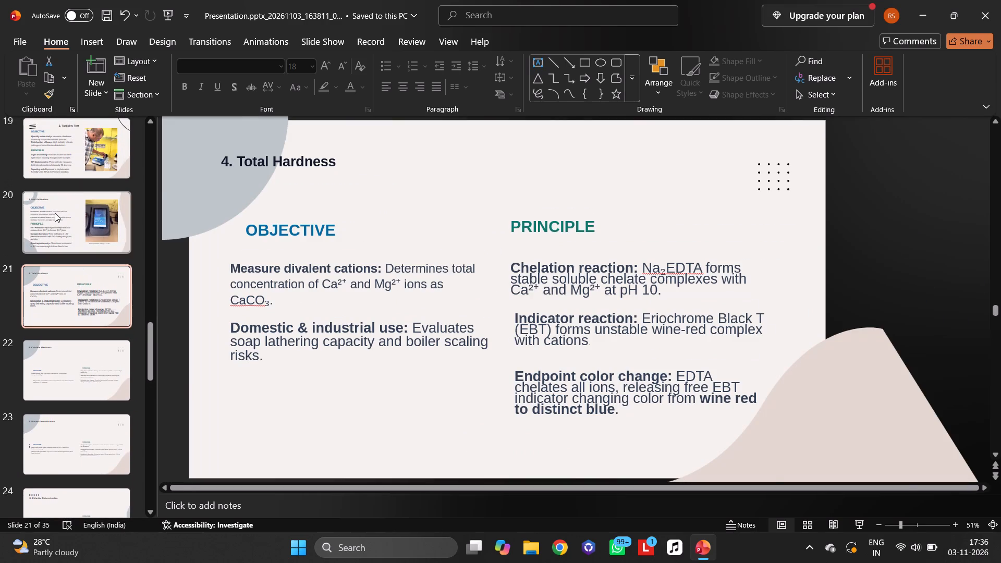
pyautogui.click(55, 213)
pyautogui.scroll(1, 59, 196)
pyautogui.scroll(-1, 59, 196)
pyautogui.scroll(2, 59, 196)
pyautogui.click(59, 196)
pyautogui.click(58, 202)
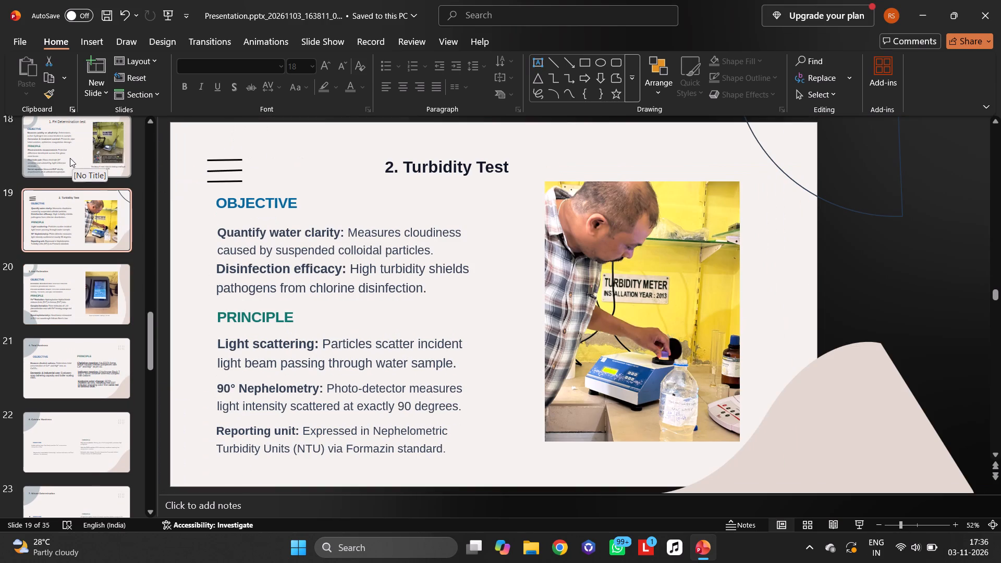
pyautogui.click(69, 158)
pyautogui.scroll(1, 69, 158)
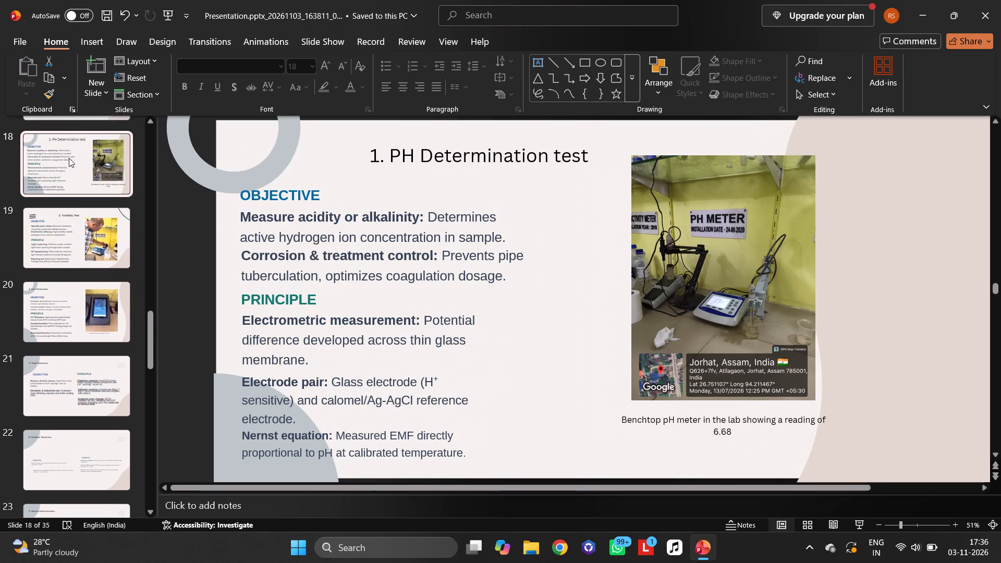
pyautogui.scroll(-1, 69, 158)
pyautogui.scroll(1, 69, 158)
pyautogui.scroll(-4, 69, 158)
pyautogui.scroll(2, 69, 158)
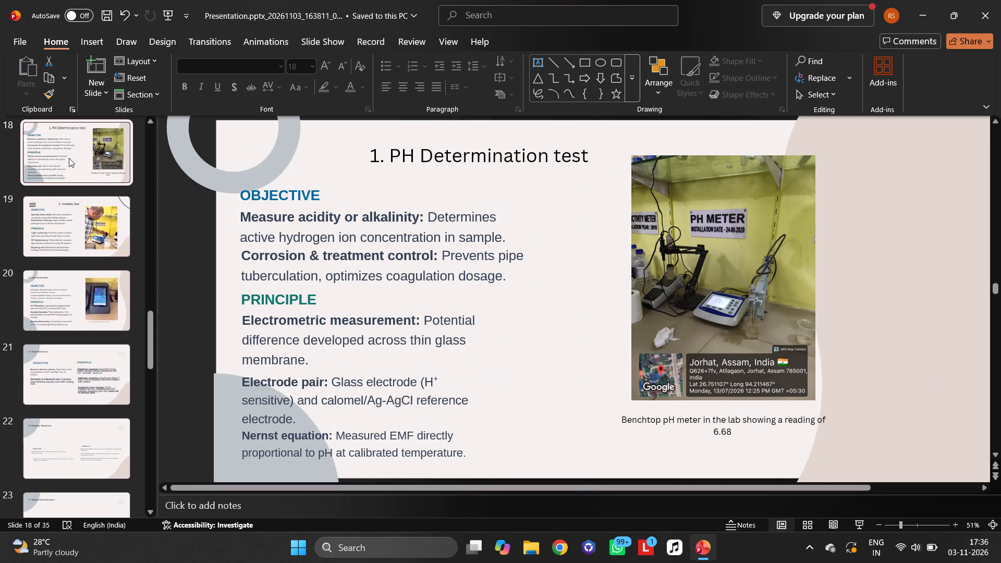
pyautogui.scroll(3, 69, 158)
pyautogui.scroll(-1, 69, 158)
pyautogui.click(78, 166)
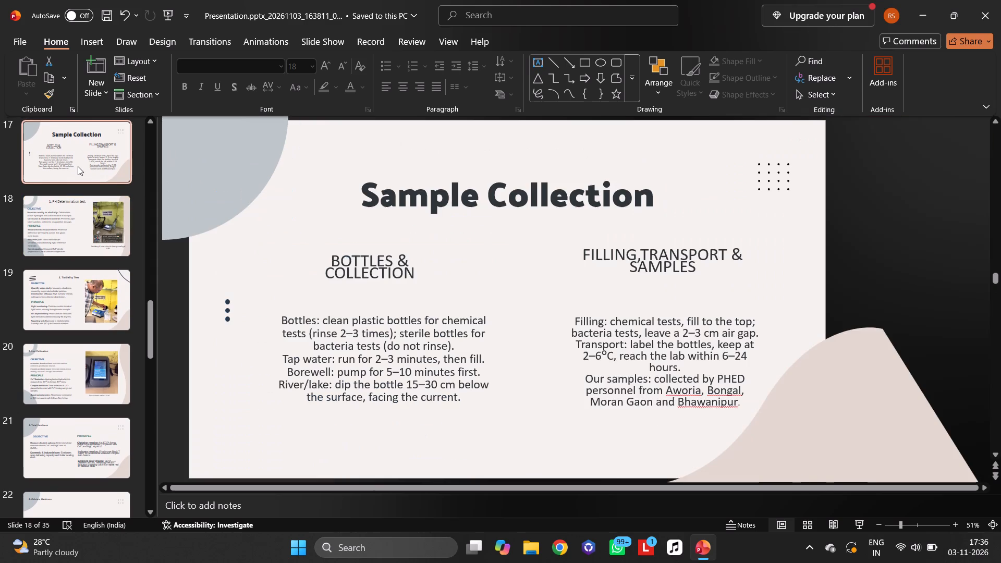
pyautogui.click(74, 196)
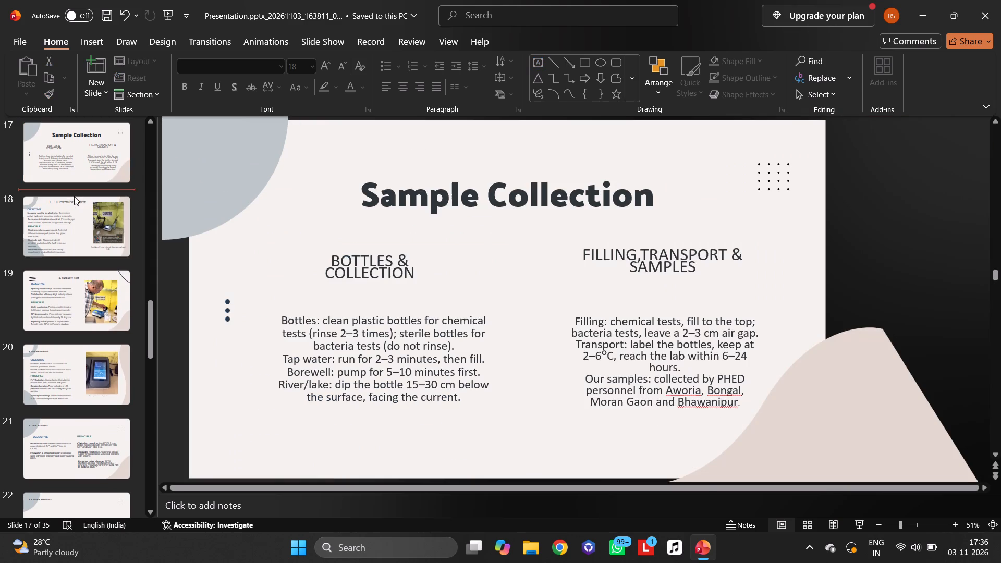
# Move the "1. PH Determination test" title into line with the left edge of the OBJECTIVE text on its slide.
pyautogui.click(76, 219)
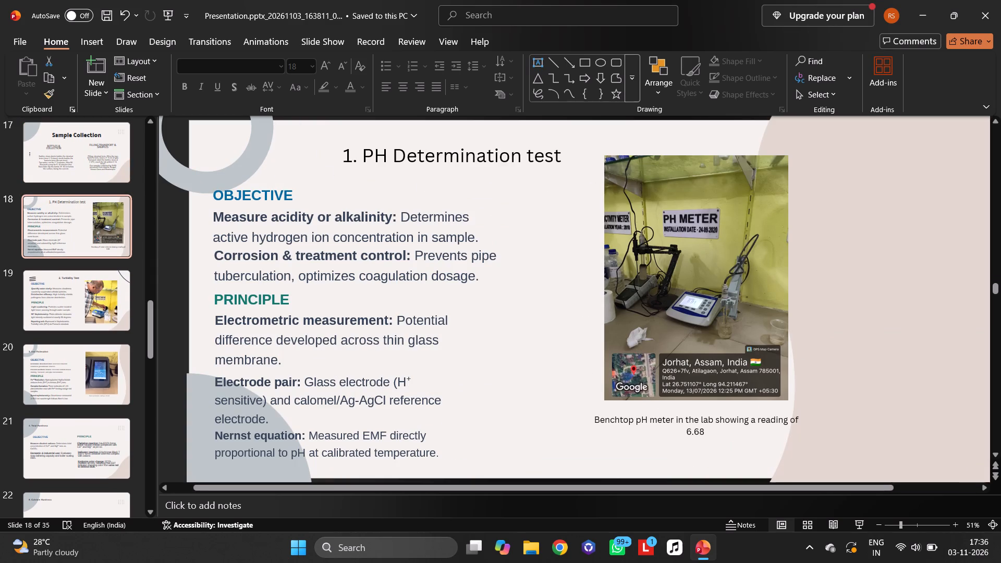
pyautogui.moveTo(343, 153); pyautogui.dragTo(438, 167)
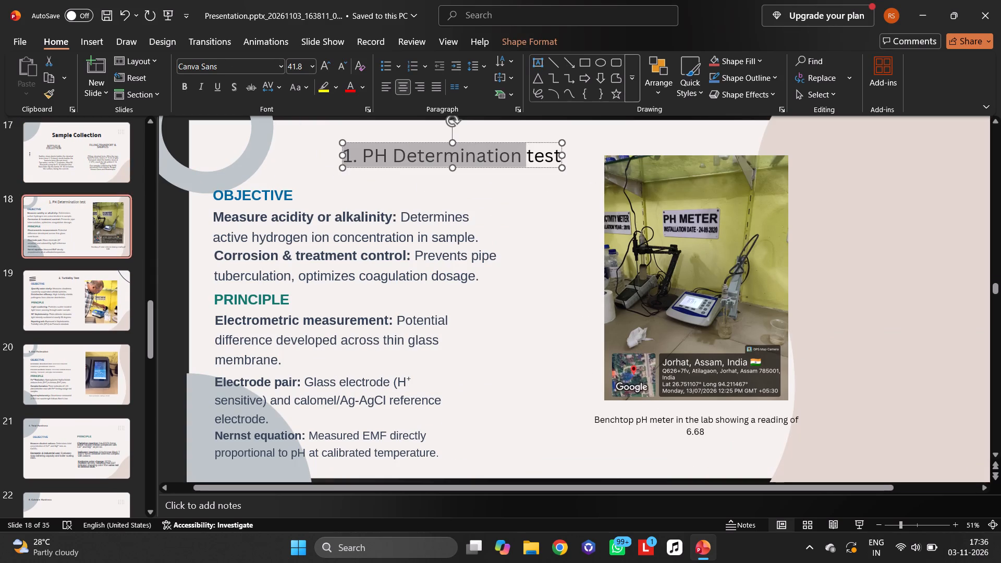
pyautogui.moveTo(438, 167); pyautogui.dragTo(552, 170)
pyautogui.moveTo(334, 145); pyautogui.dragTo(326, 149)
pyautogui.moveTo(339, 149); pyautogui.dragTo(217, 149)
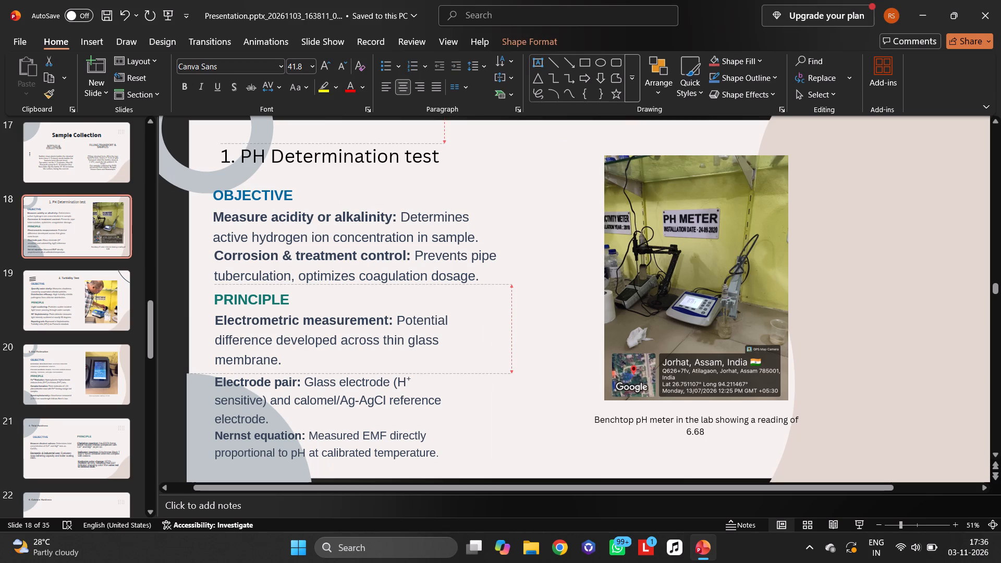
pyautogui.moveTo(217, 149); pyautogui.dragTo(209, 146)
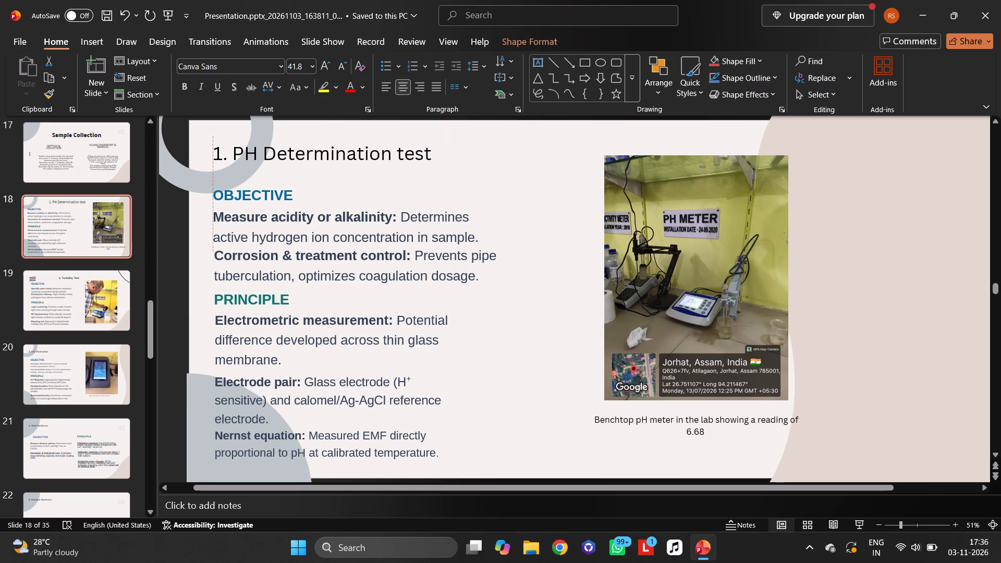
pyautogui.moveTo(209, 146); pyautogui.dragTo(203, 151)
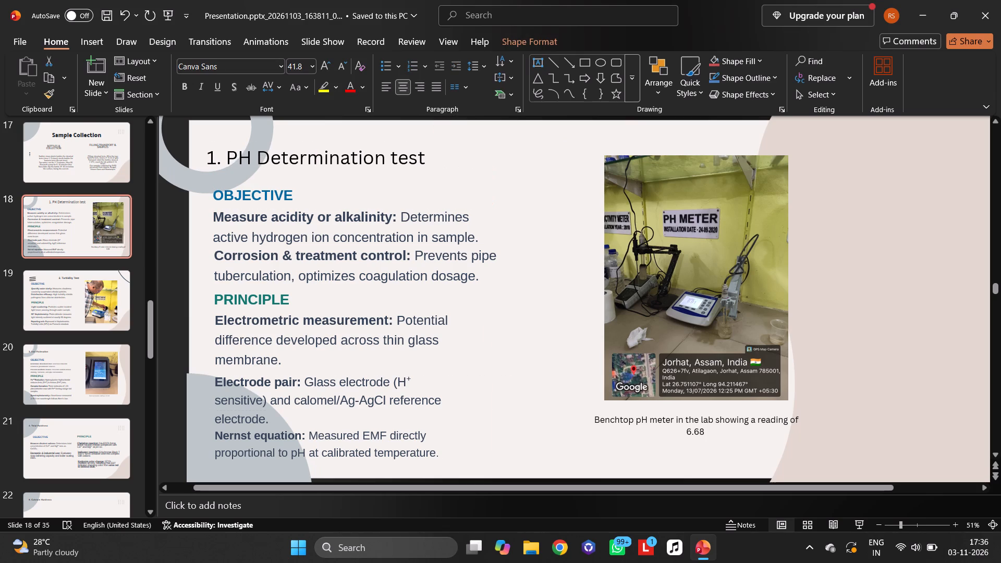
pyautogui.moveTo(203, 151); pyautogui.dragTo(206, 149)
# Delete the three-line decoration above the OBJECTIVE heading on the Turbidity Test slide.
pyautogui.click(70, 307)
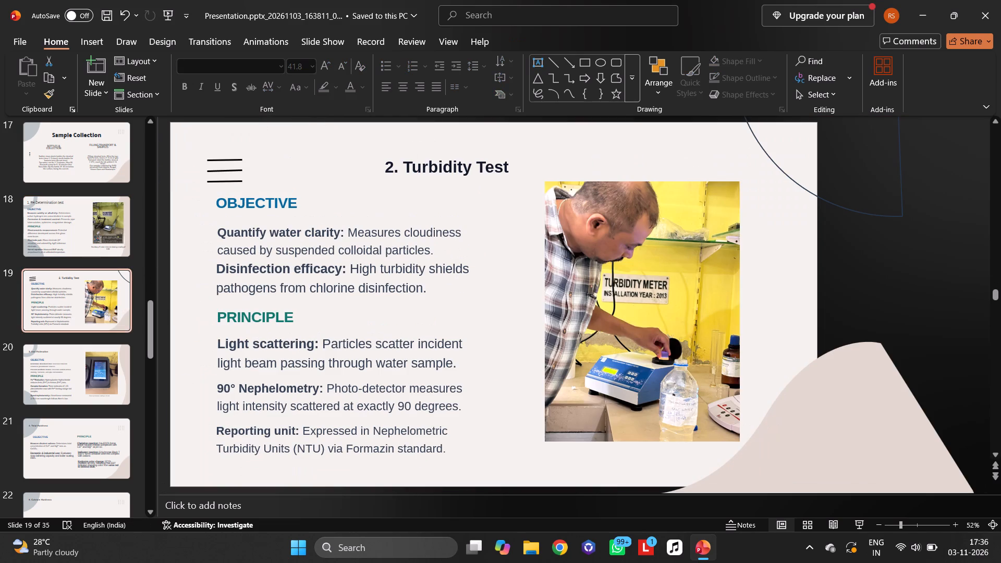
pyautogui.click(233, 172)
pyautogui.click(223, 160)
pyautogui.moveTo(200, 153); pyautogui.dragTo(225, 183)
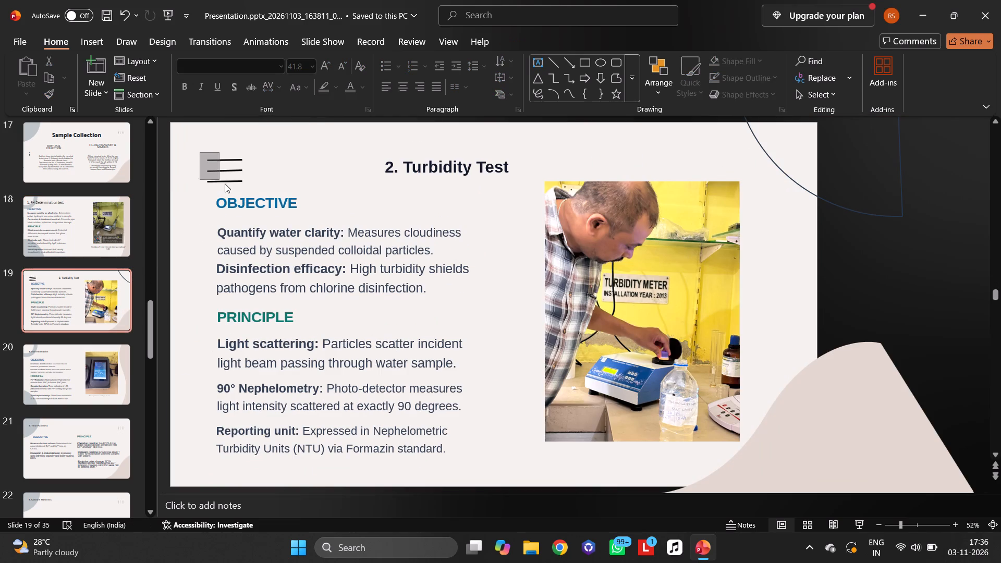
pyautogui.moveTo(225, 183); pyautogui.dragTo(252, 189)
pyautogui.rightClick(234, 168)
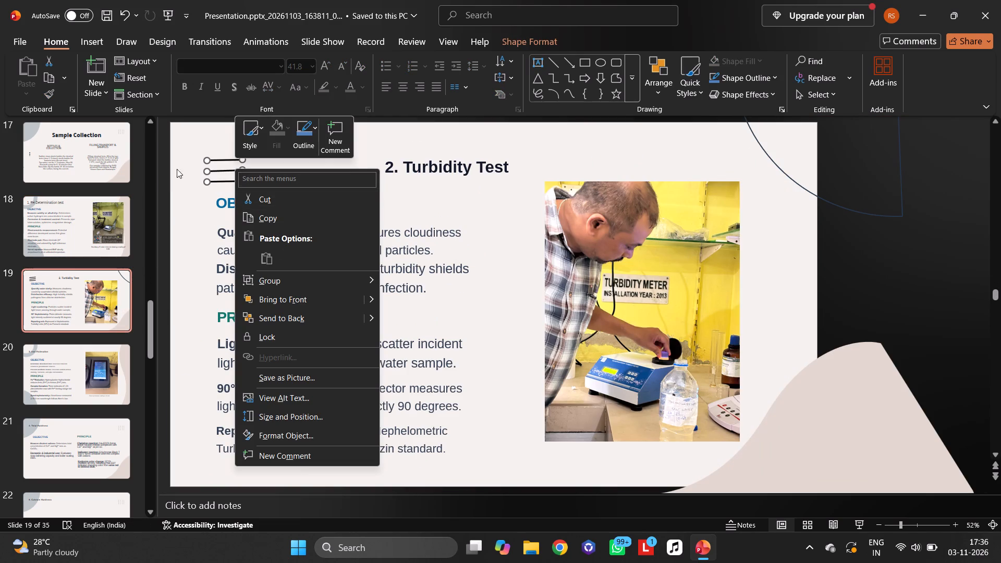
pyautogui.press('BackSpace')
pyautogui.click(176, 156)
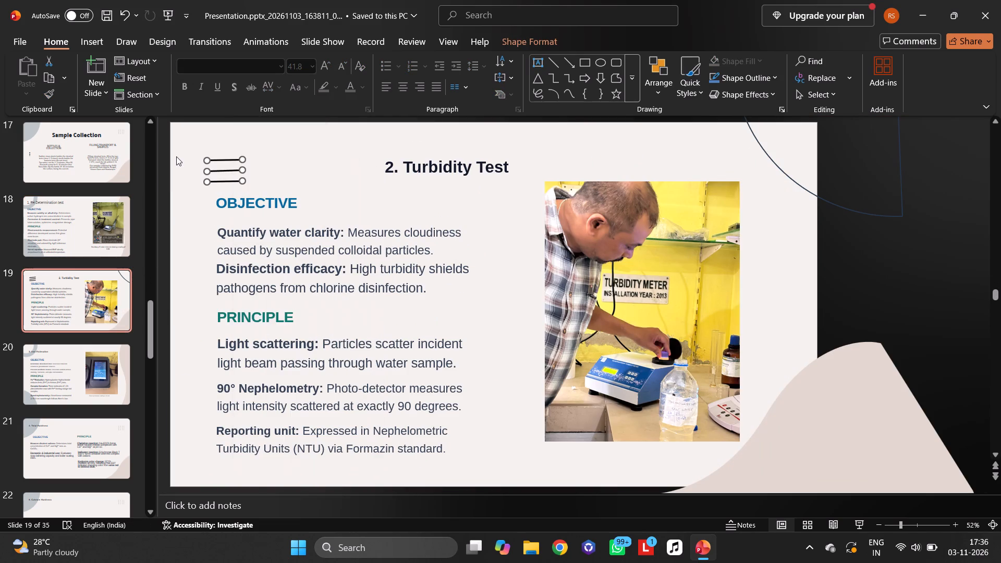
pyautogui.click(220, 171)
pyautogui.press('BackSpace')
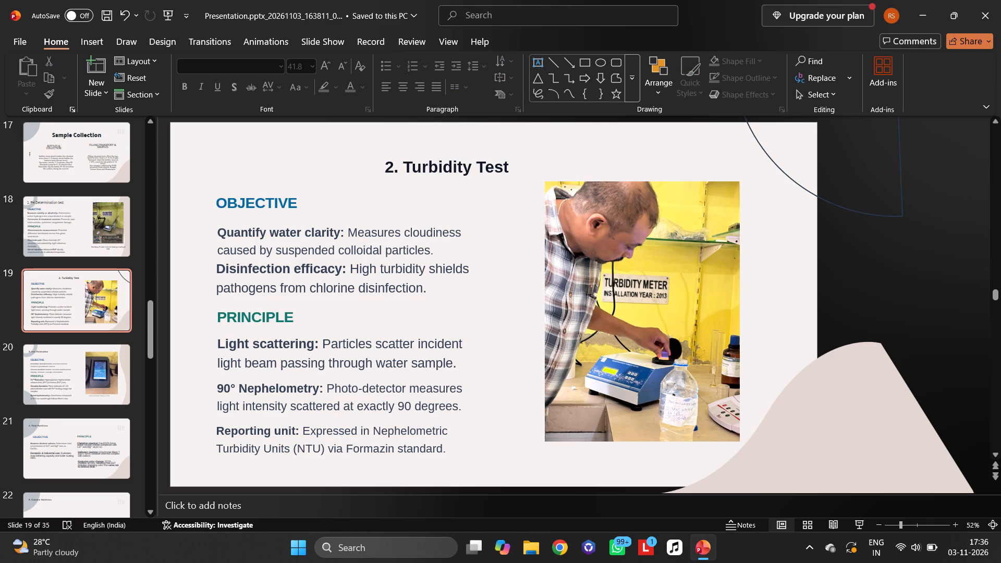
# Move the "2. Turbidity Test" title directly above the OBJECTIVE heading, aligned with the text's left edge.
pyautogui.moveTo(382, 164); pyautogui.dragTo(218, 160)
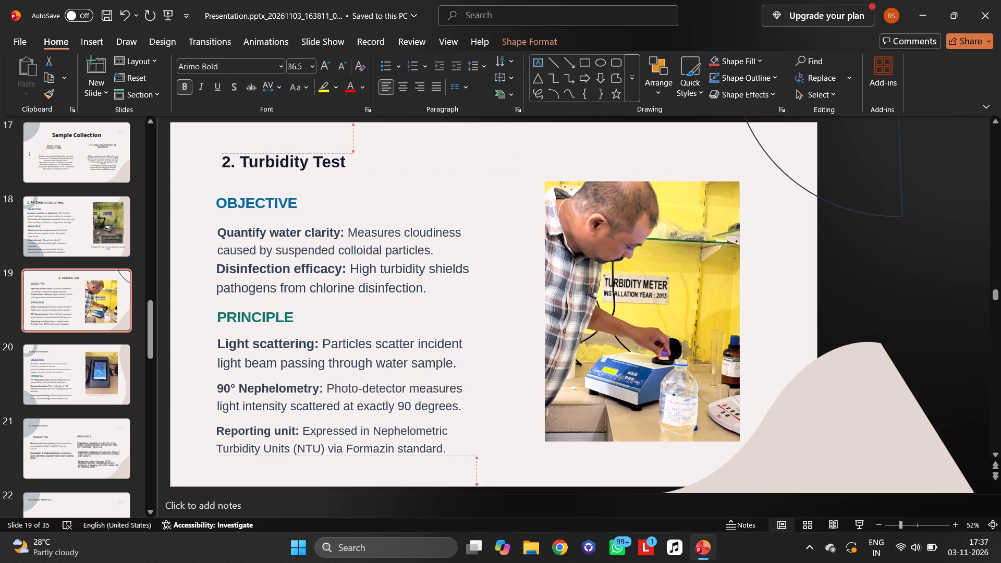
pyautogui.moveTo(218, 160); pyautogui.dragTo(216, 160)
# Set the word "Turbidity" in the title to 44 pt and widen the title box to fit one line.
pyautogui.rightClick(291, 157)
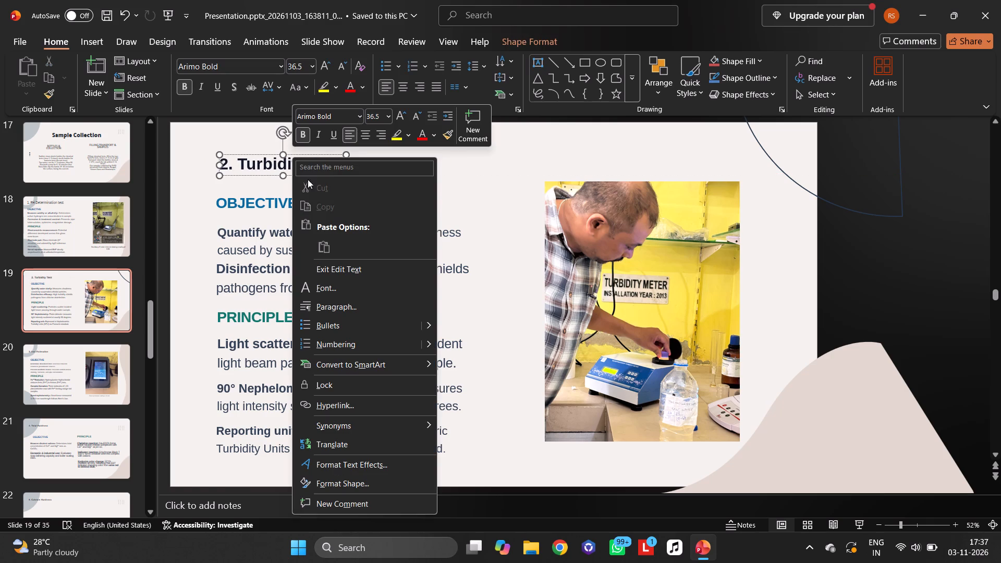
pyautogui.click(385, 121)
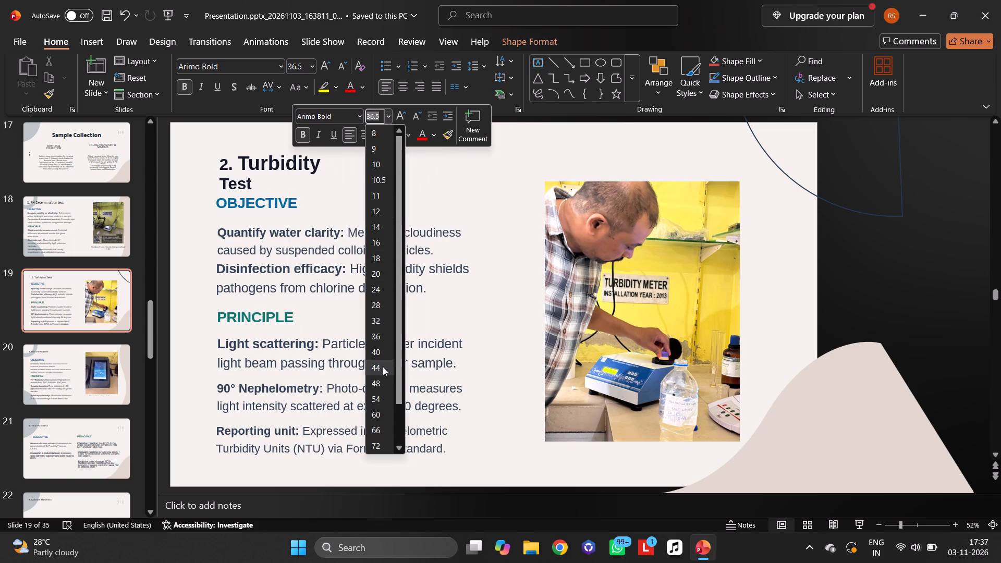
pyautogui.click(383, 366)
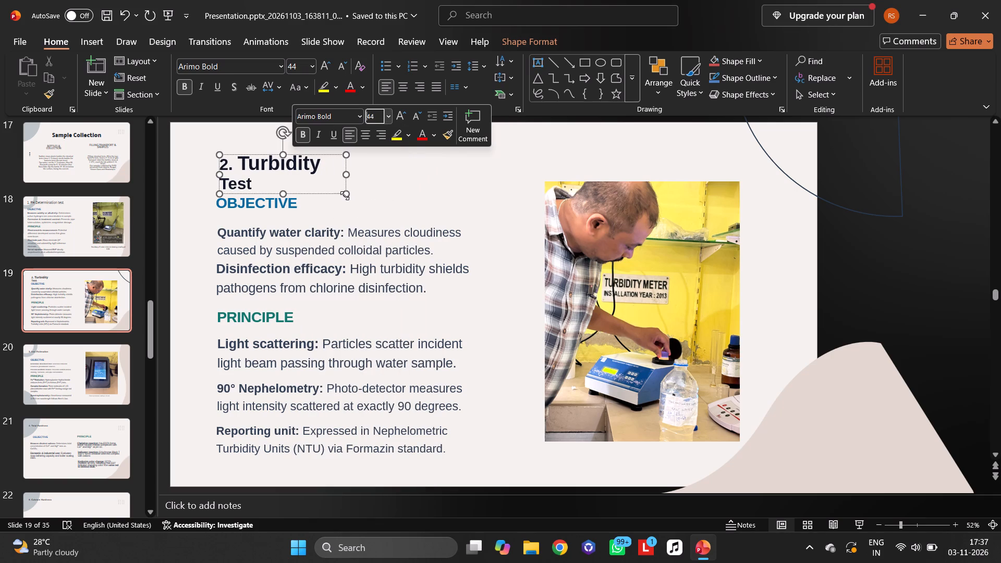
pyautogui.moveTo(345, 196); pyautogui.dragTo(381, 191)
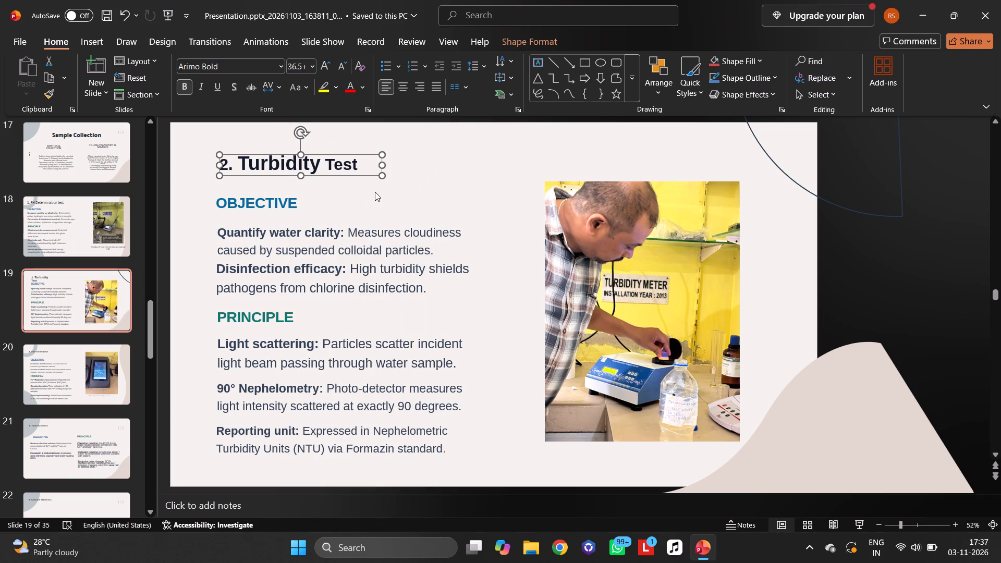
# Set the word "Test" and the number "2." in the Turbidity Test title to 40 pt.
pyautogui.moveTo(326, 164); pyautogui.dragTo(359, 168)
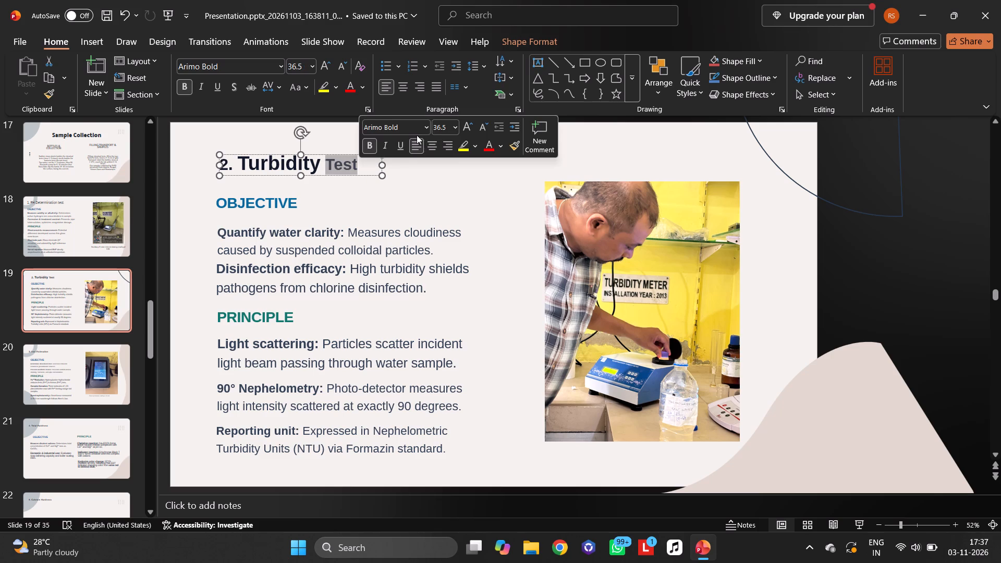
pyautogui.click(454, 127)
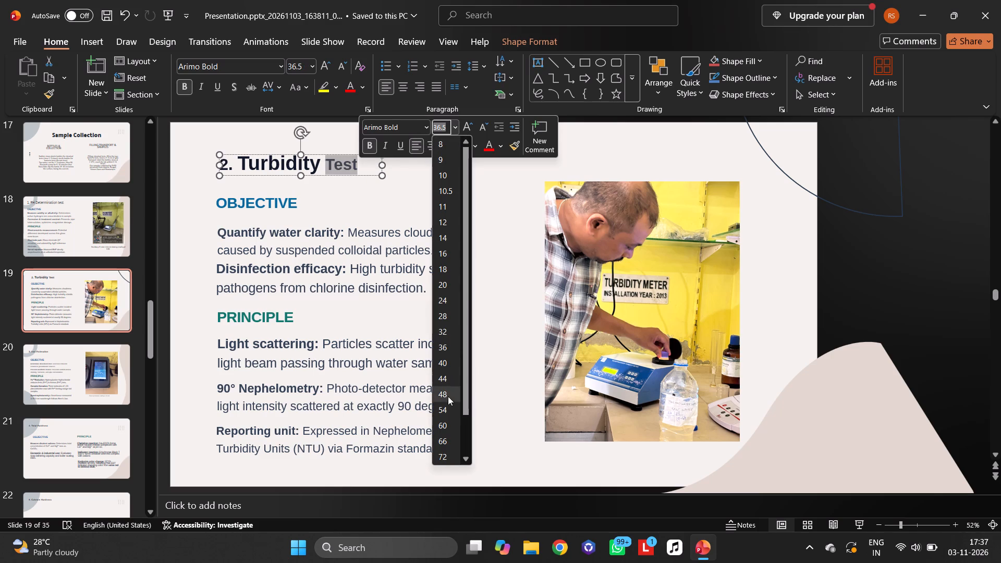
pyautogui.click(439, 363)
pyautogui.click(331, 209)
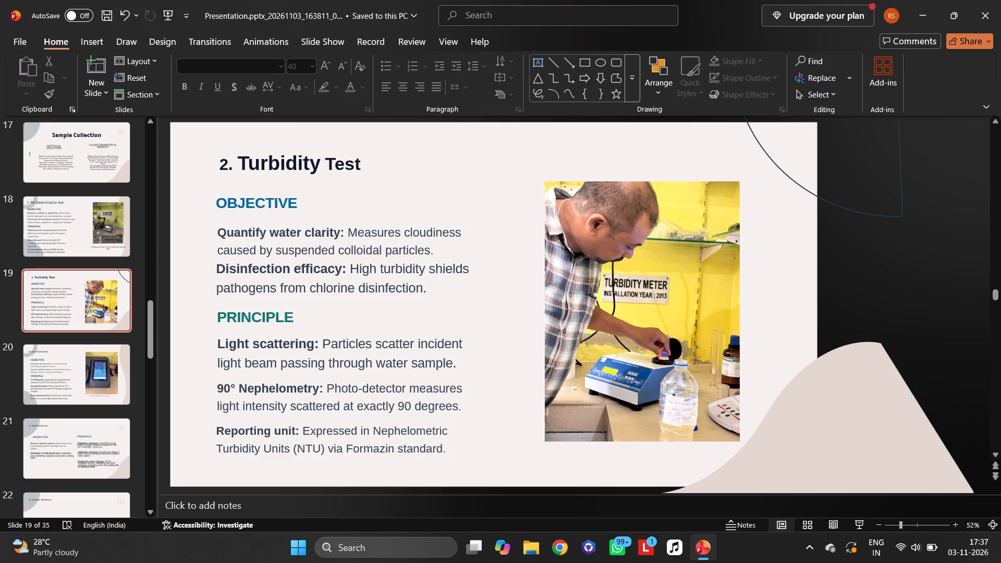
pyautogui.moveTo(211, 164); pyautogui.dragTo(231, 167)
pyautogui.moveTo(221, 160); pyautogui.dragTo(232, 168)
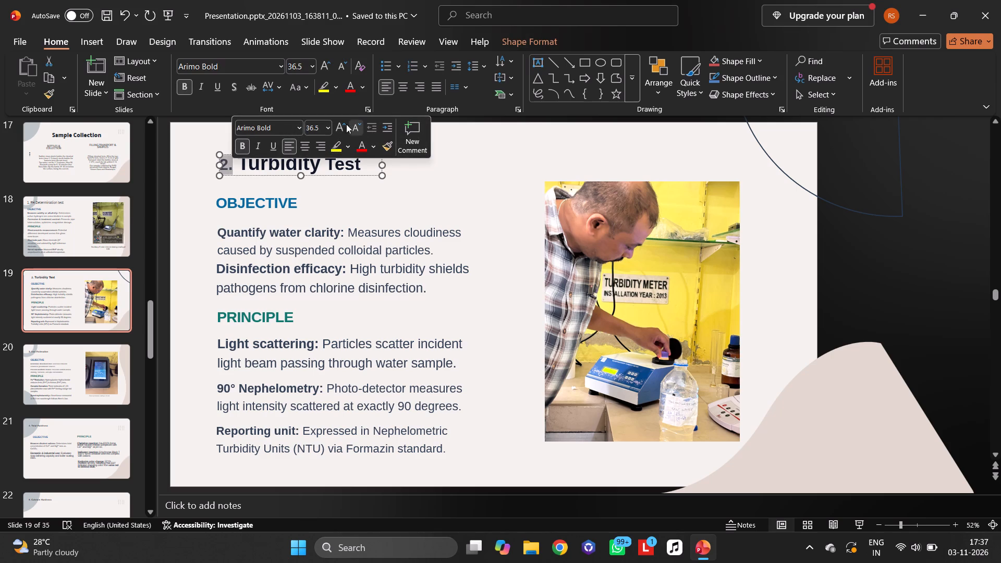
pyautogui.click(329, 126)
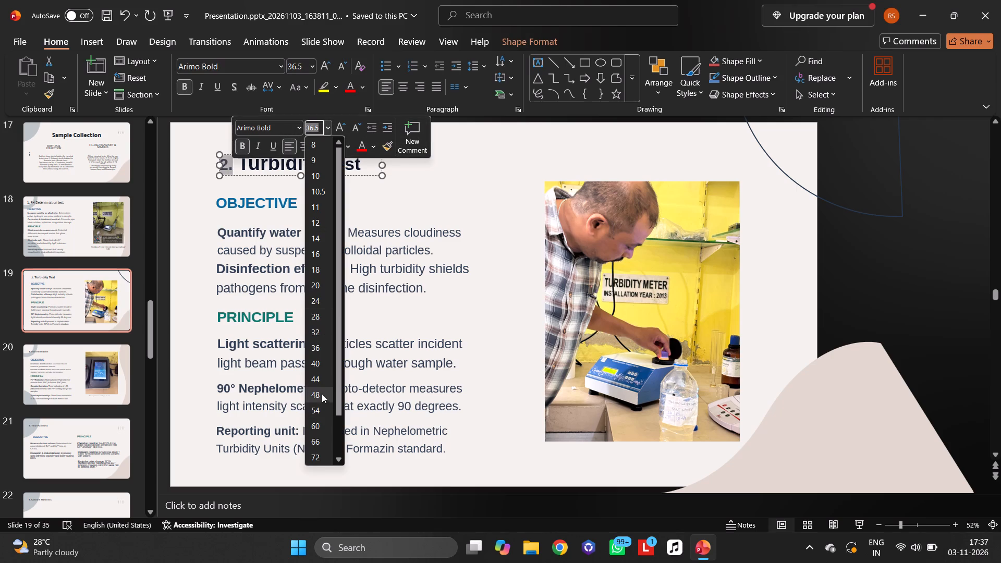
pyautogui.click(323, 365)
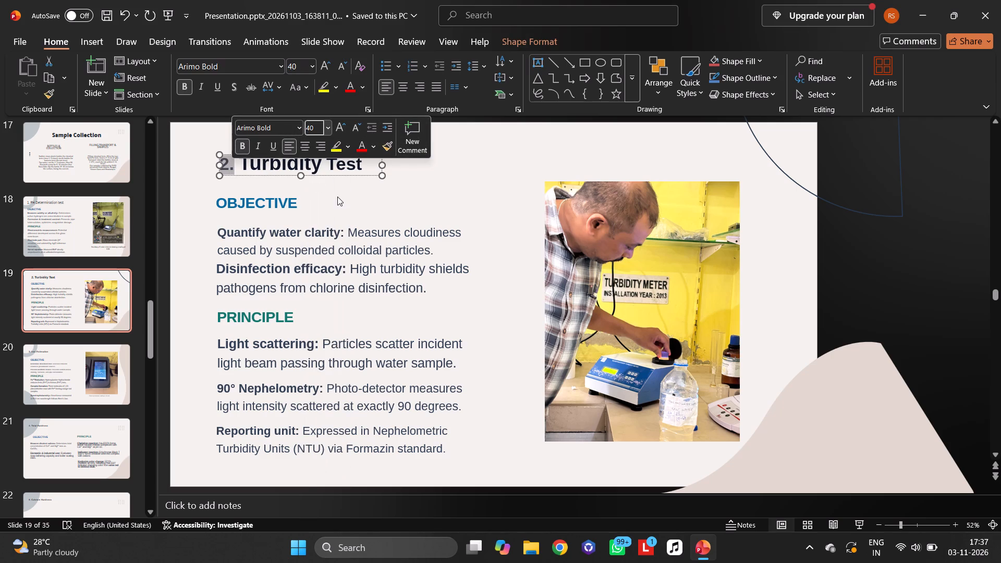
pyautogui.click(337, 197)
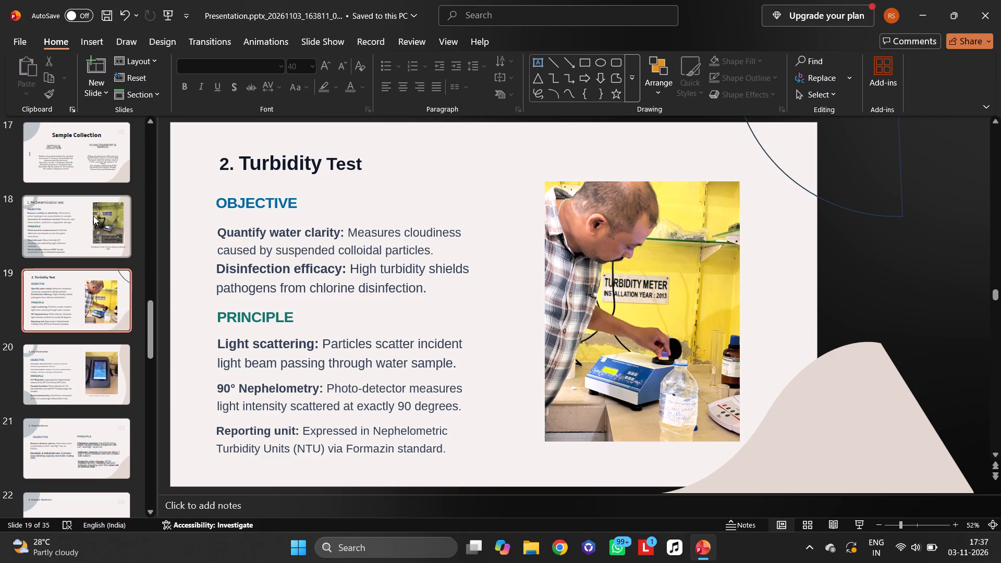
# Set the whole "1. PH Determination test" title to 40 pt on its slide.
pyautogui.click(76, 218)
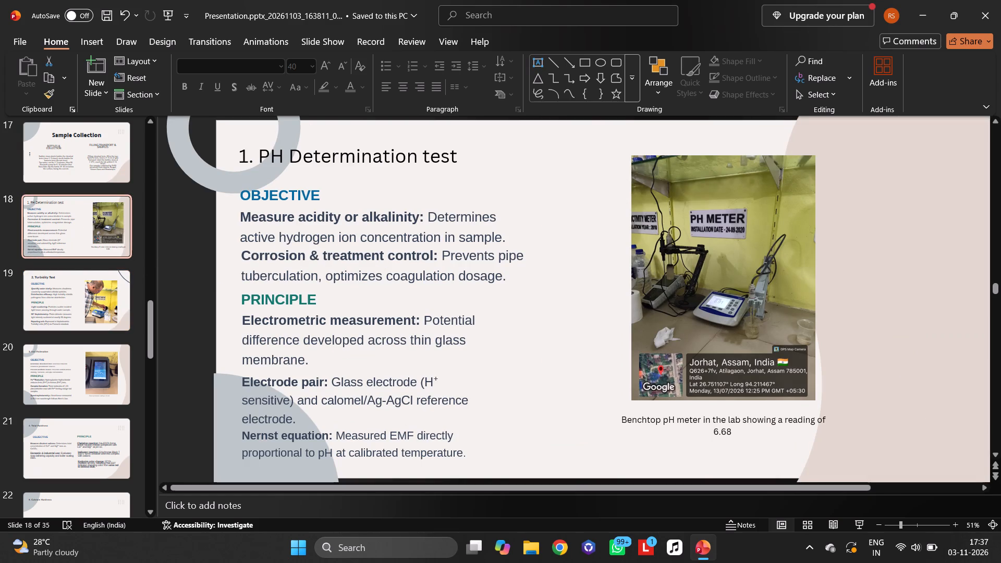
pyautogui.click(236, 155)
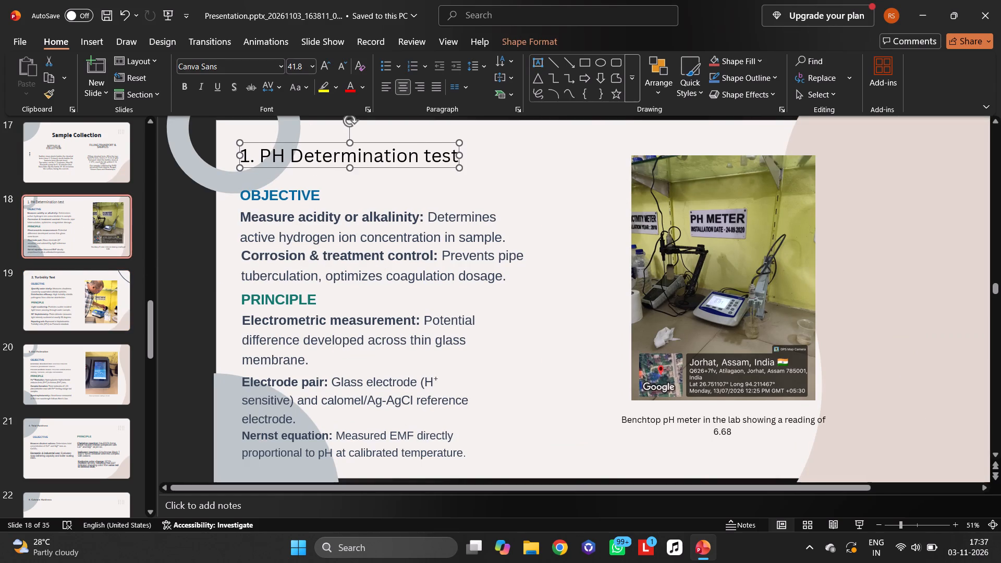
pyautogui.moveTo(244, 156); pyautogui.dragTo(457, 180)
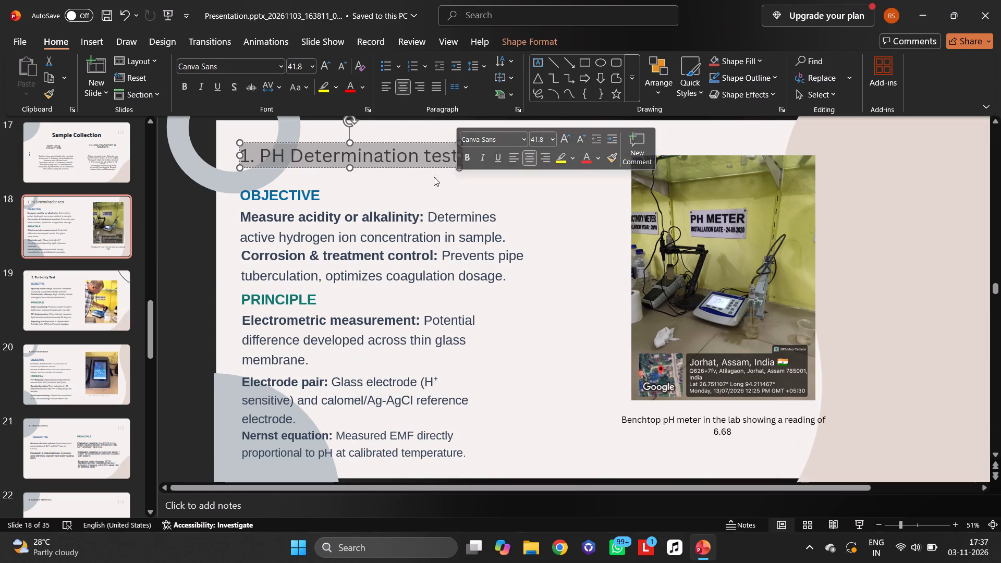
pyautogui.click(553, 142)
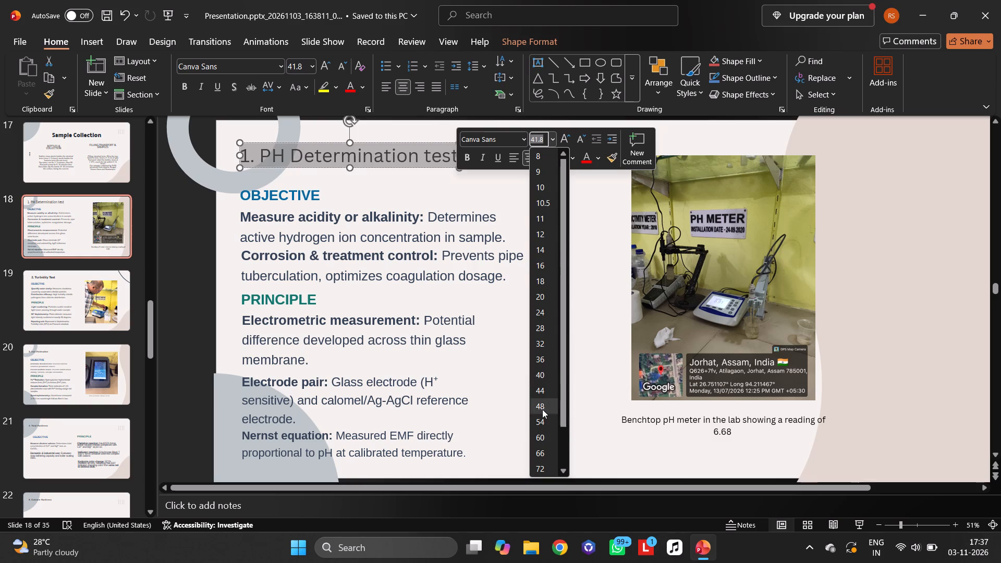
pyautogui.click(546, 373)
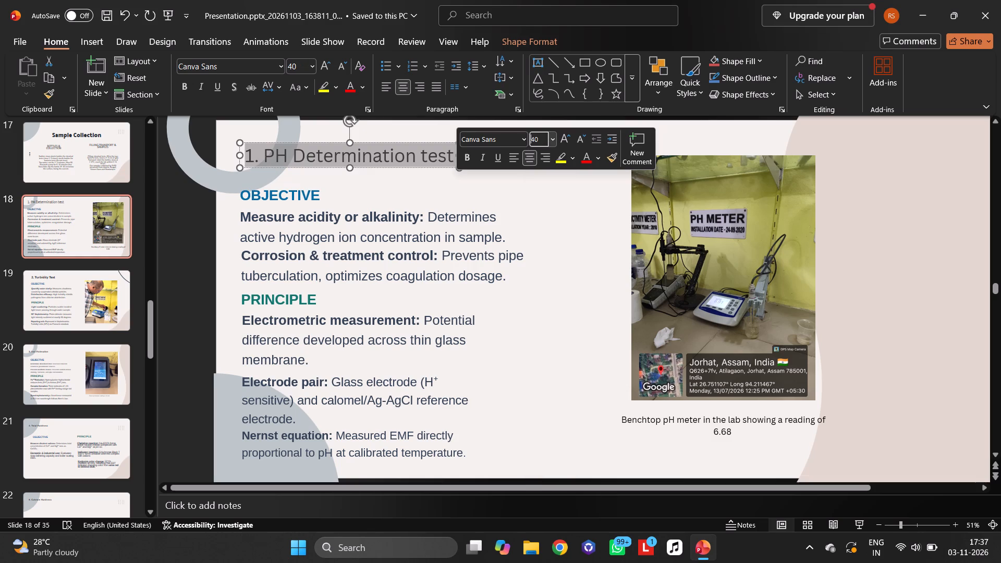
pyautogui.click(356, 193)
pyautogui.click(235, 167)
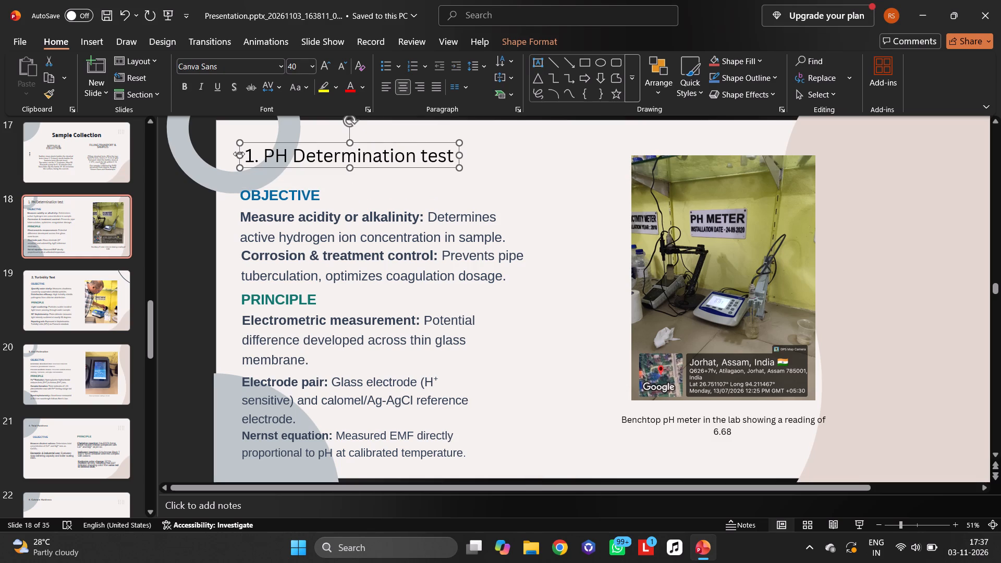
pyautogui.click(235, 146)
# Narrow the "3. Iron Estimation" title box from its left edge so the title starts close to the OBJECTIVE heading's left edge.
pyautogui.click(42, 377)
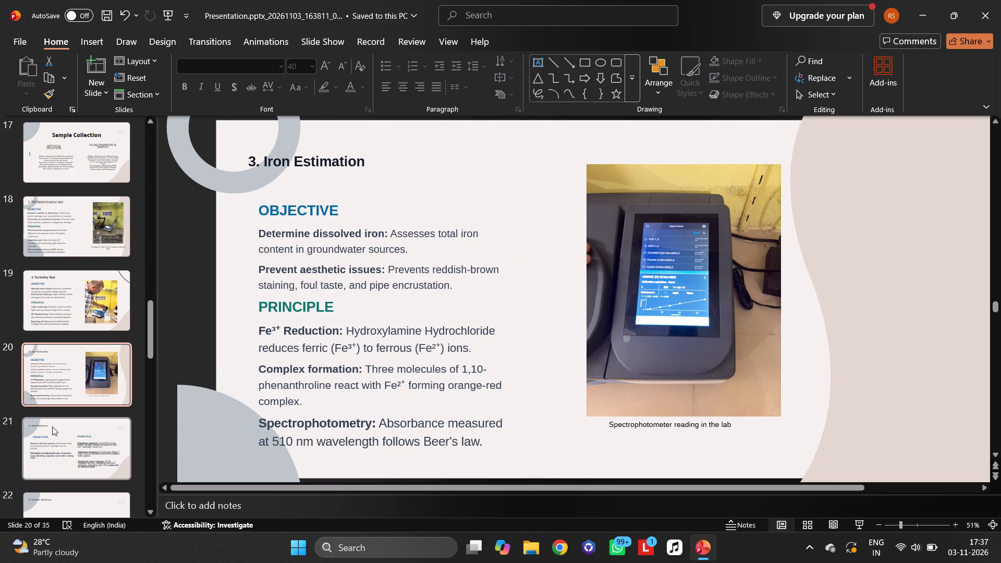
pyautogui.click(247, 160)
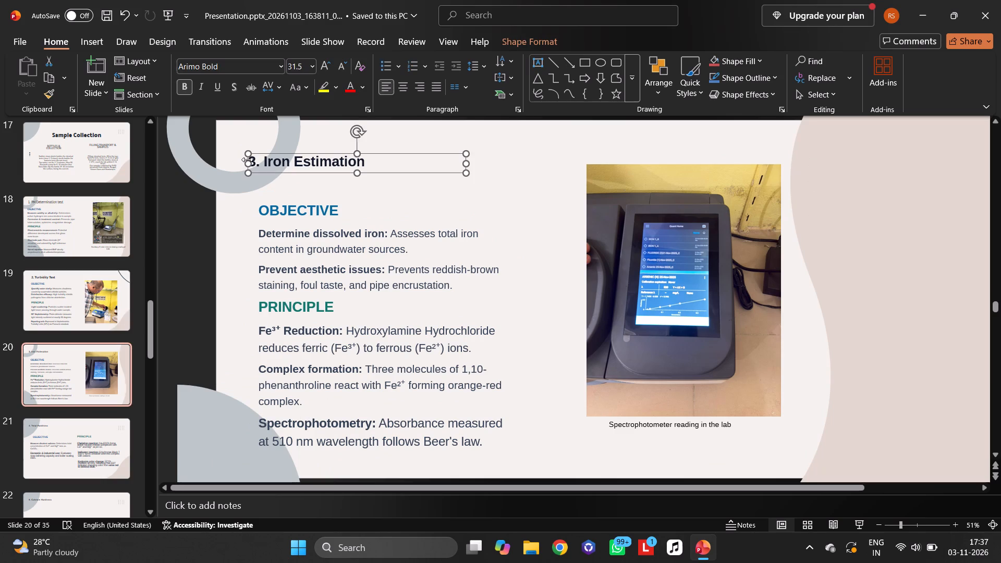
pyautogui.moveTo(248, 160); pyautogui.dragTo(265, 165)
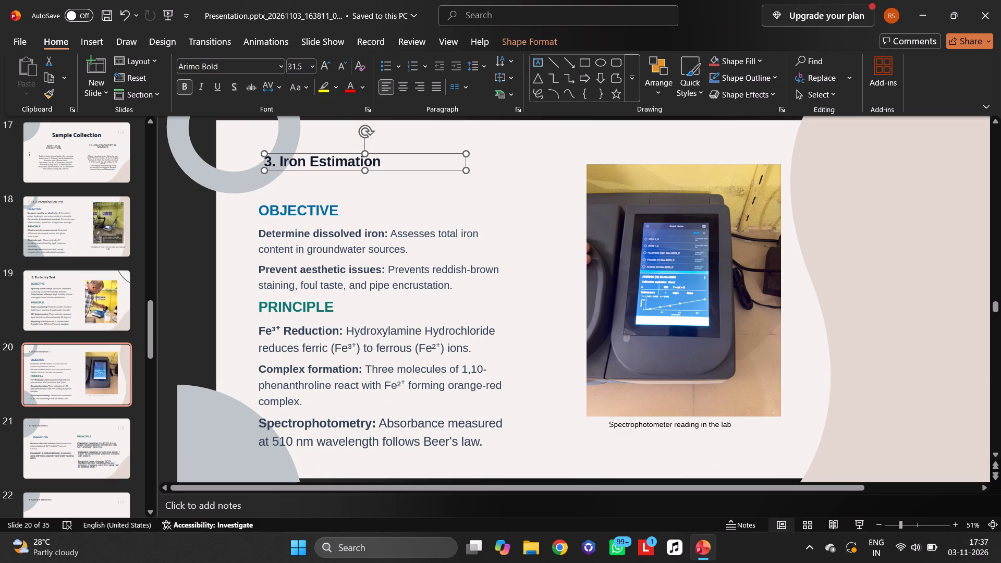
# Set the "3. Iron Estimation" title to 40 pt and shift it slightly left, close to the OBJECTIVE heading's left edge.
pyautogui.moveTo(266, 162); pyautogui.dragTo(386, 174)
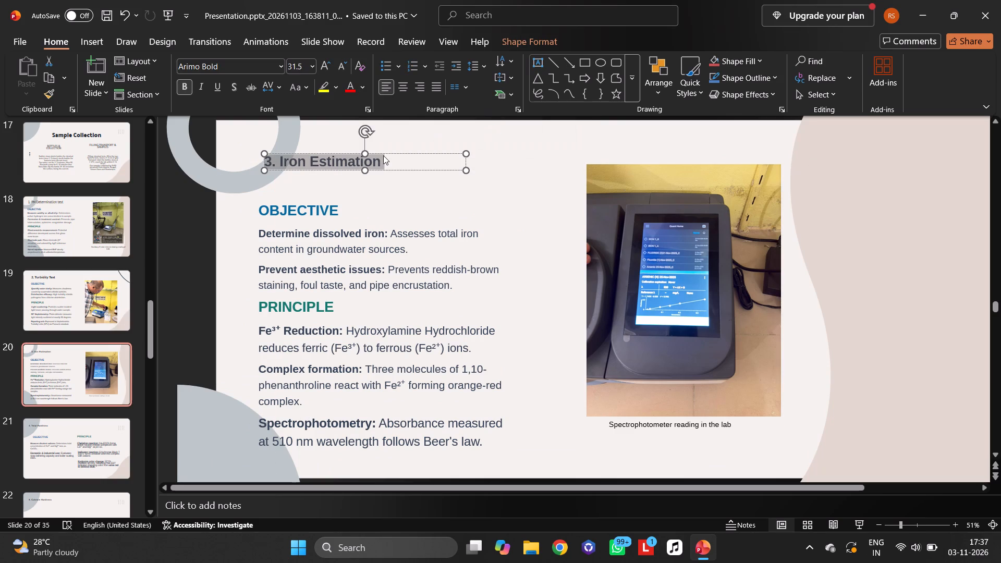
pyautogui.rightClick(377, 159)
pyautogui.click(475, 121)
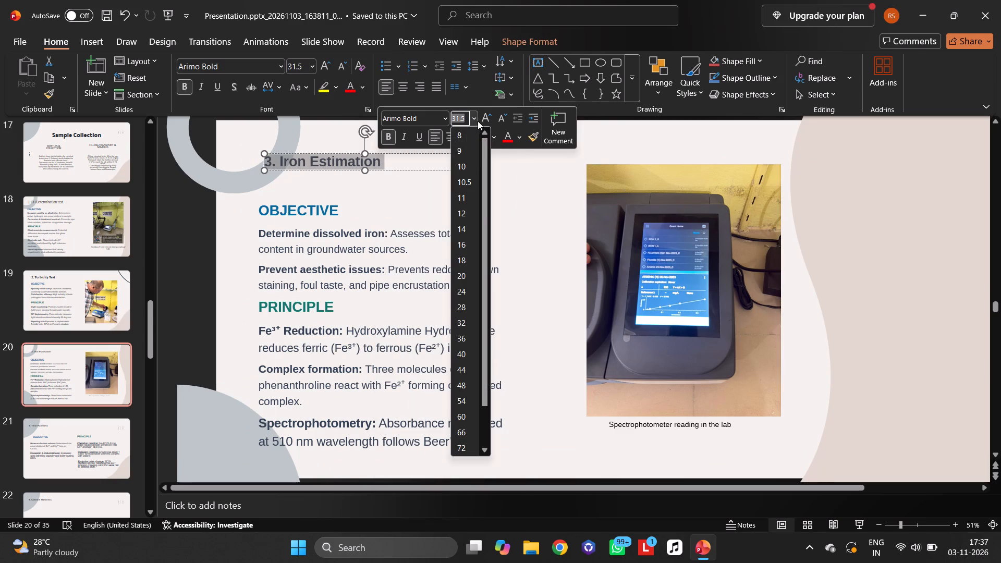
pyautogui.click(472, 359)
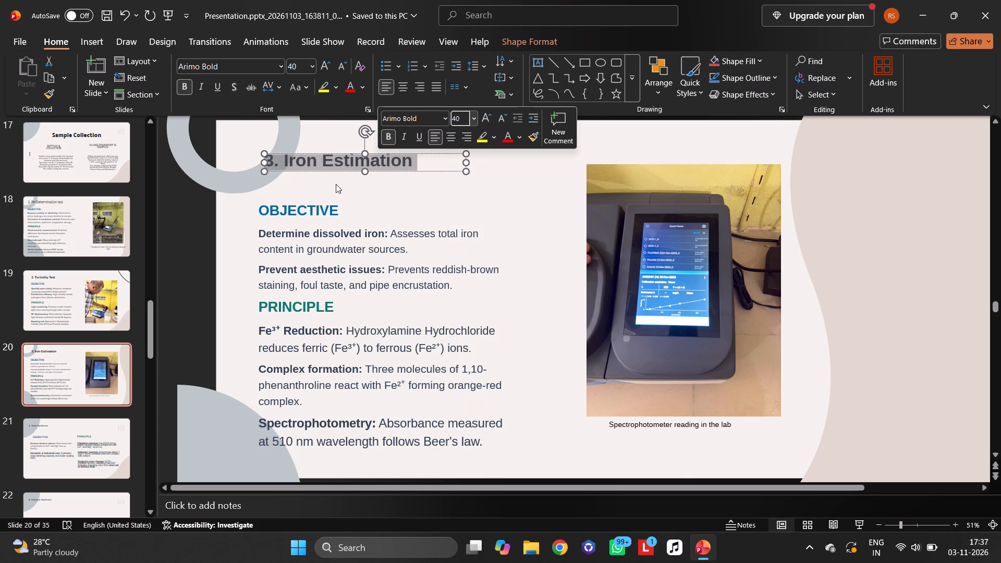
pyautogui.click(246, 161)
pyautogui.moveTo(260, 157); pyautogui.dragTo(249, 156)
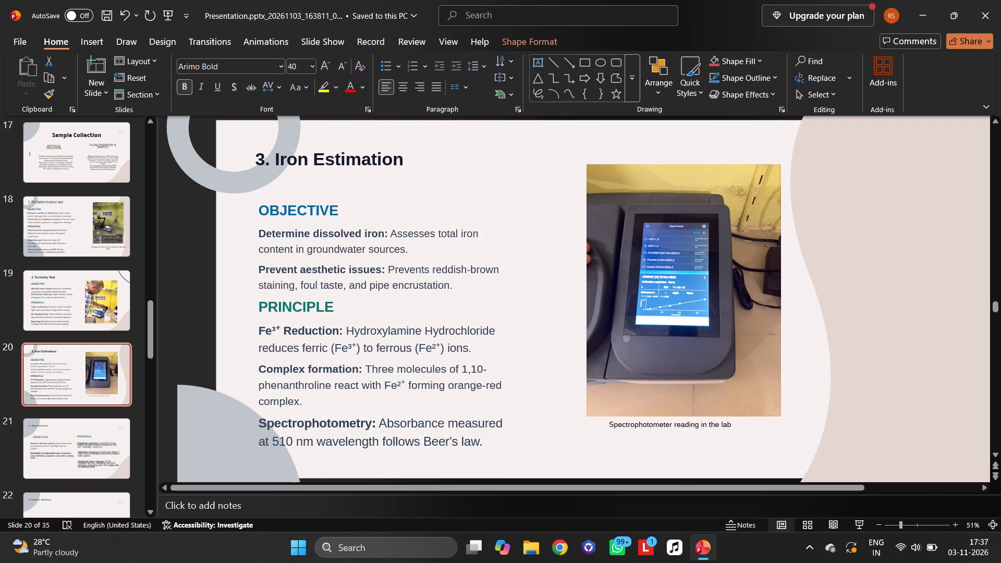
pyautogui.moveTo(249, 156); pyautogui.dragTo(248, 156)
# On slide 21, set the "4. Total Hardness" title to 40 pt and widen its box to fit one line.
pyautogui.scroll(-2, 51, 383)
pyautogui.scroll(1, 51, 383)
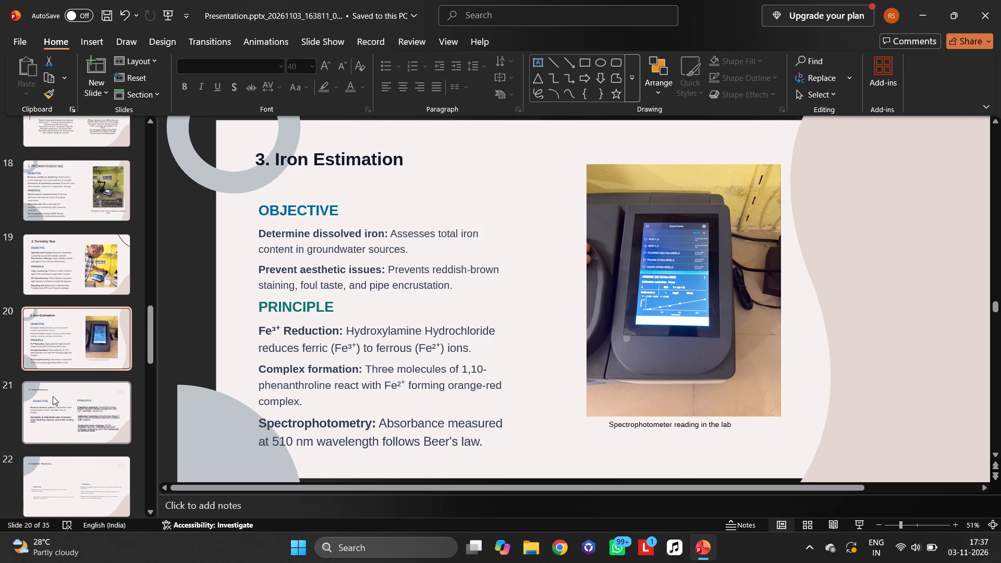
pyautogui.click(53, 408)
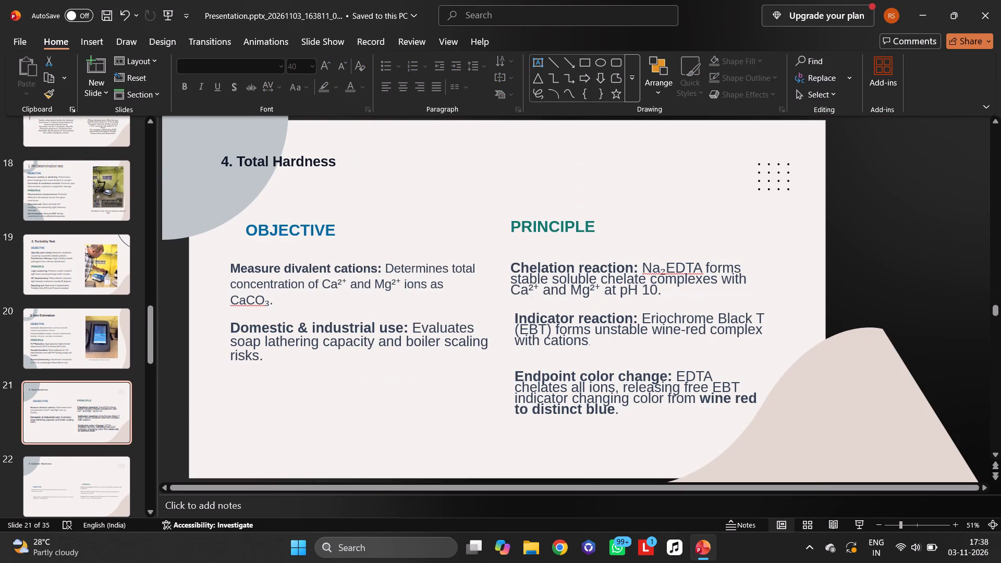
pyautogui.moveTo(224, 161); pyautogui.dragTo(315, 163)
pyautogui.rightClick(315, 163)
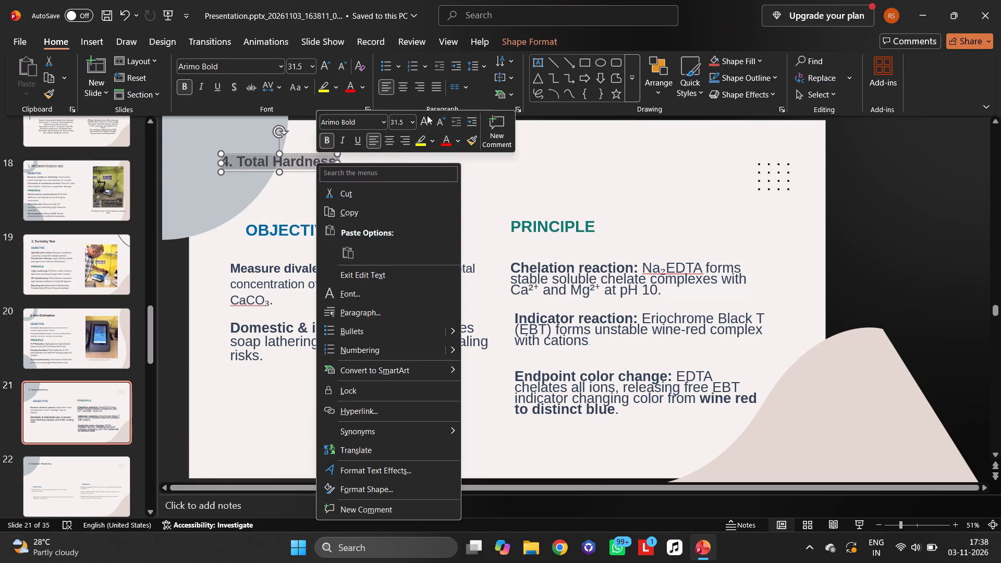
pyautogui.click(410, 123)
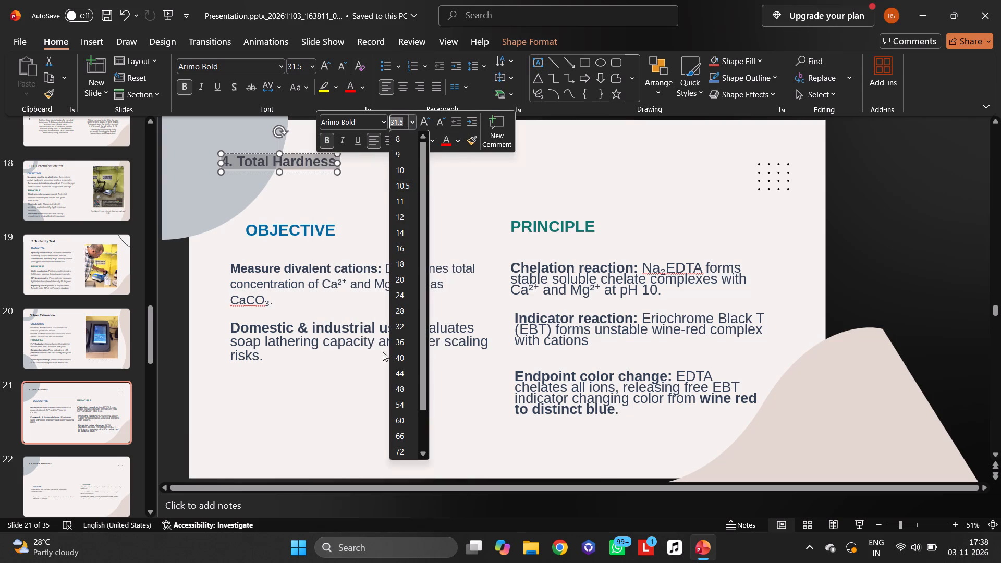
pyautogui.click(409, 352)
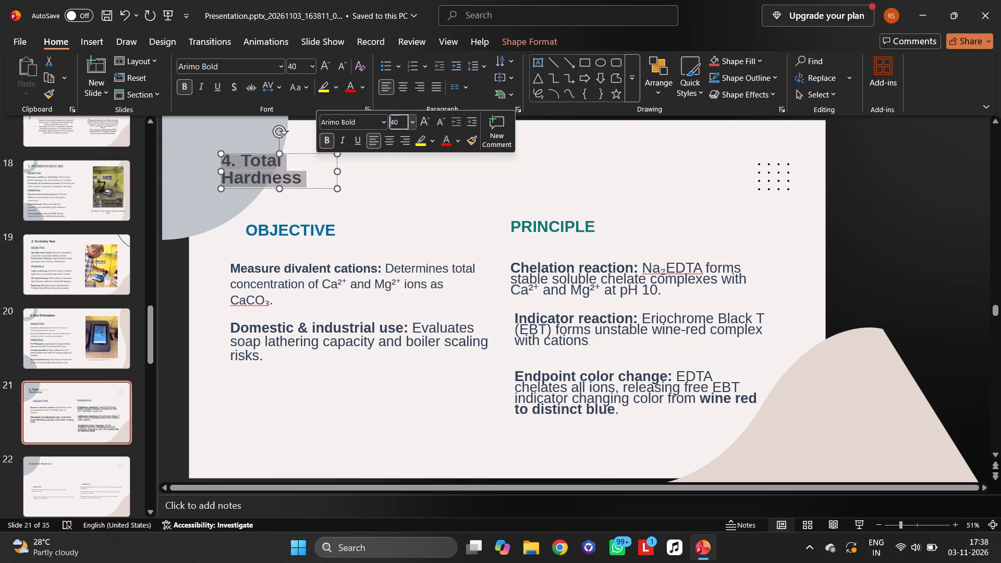
pyautogui.moveTo(338, 189); pyautogui.dragTo(360, 188)
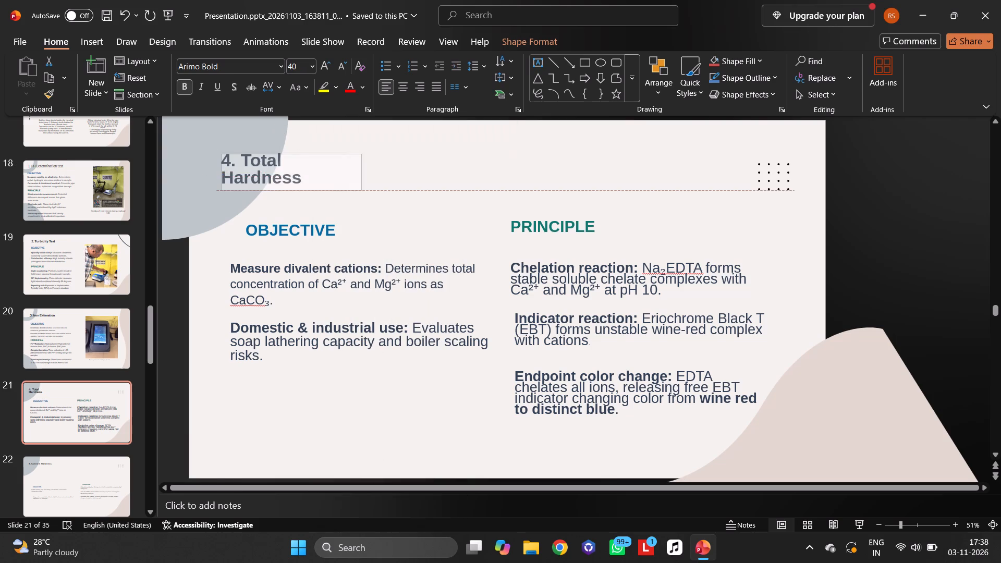
pyautogui.moveTo(360, 188); pyautogui.dragTo(384, 184)
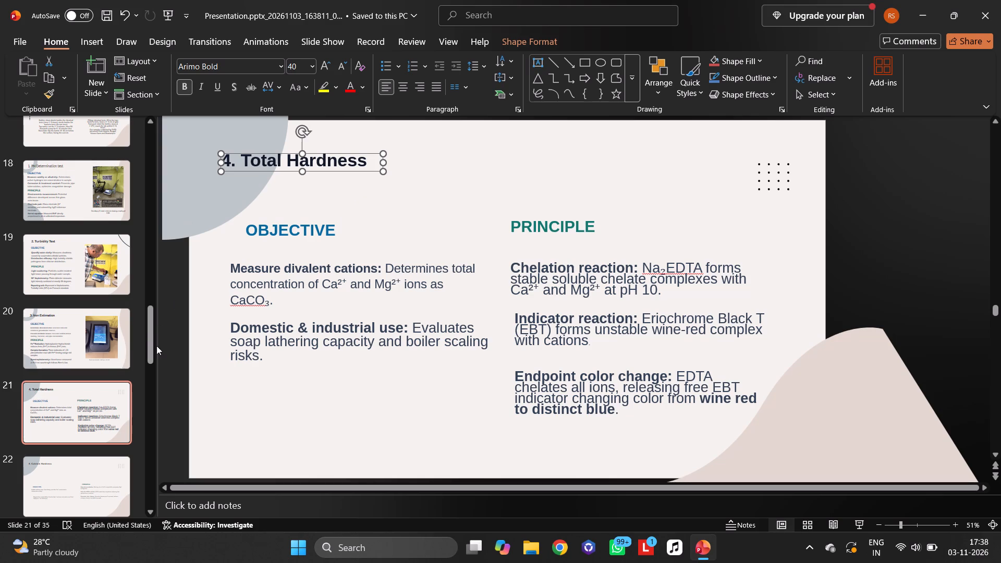
# Move the OBJECTIVE heading on the Total Hardness slide right and slightly up, roughly centred above its text.
pyautogui.click(243, 231)
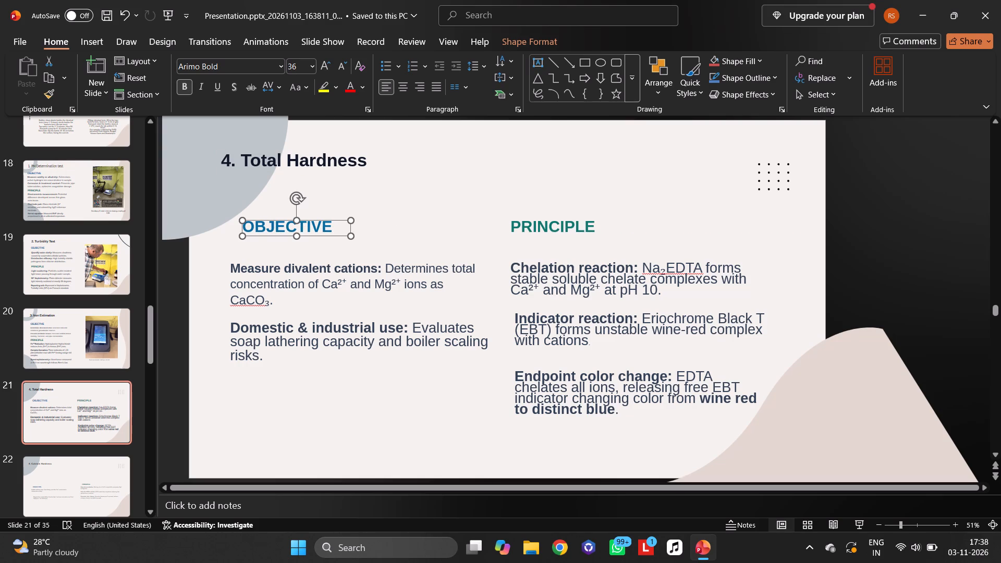
pyautogui.moveTo(240, 227); pyautogui.dragTo(251, 225)
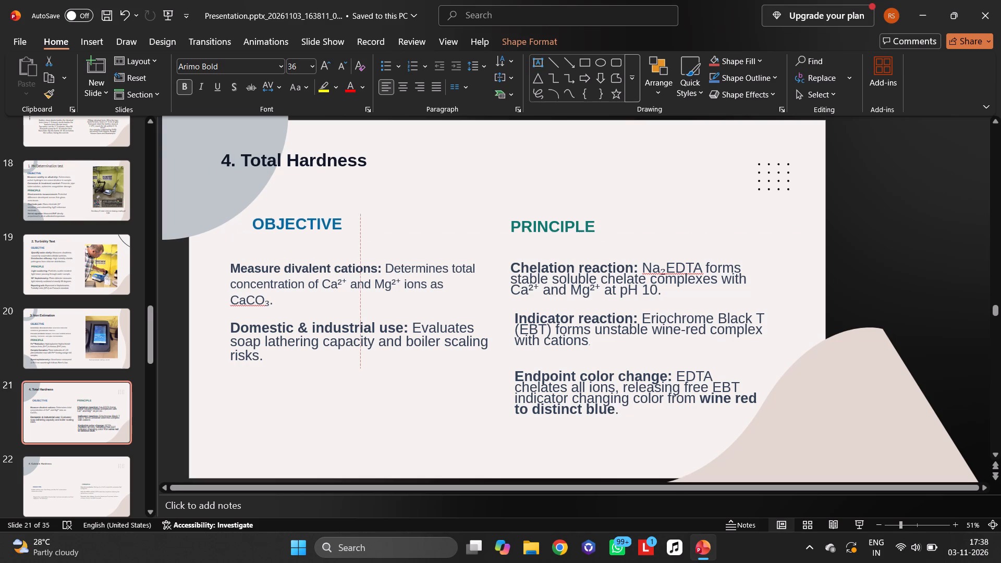
pyautogui.moveTo(251, 225); pyautogui.dragTo(289, 222)
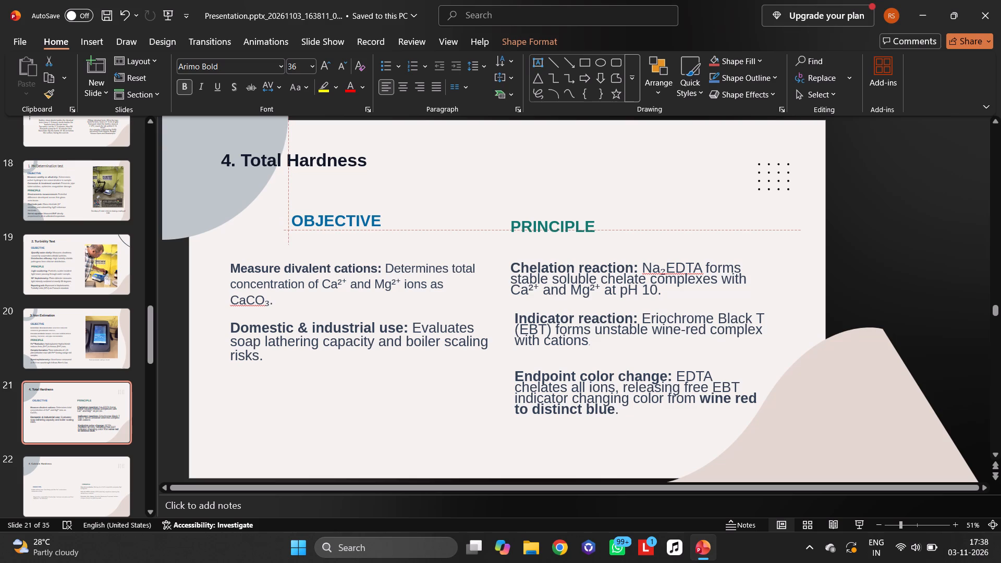
pyautogui.moveTo(289, 222); pyautogui.dragTo(294, 222)
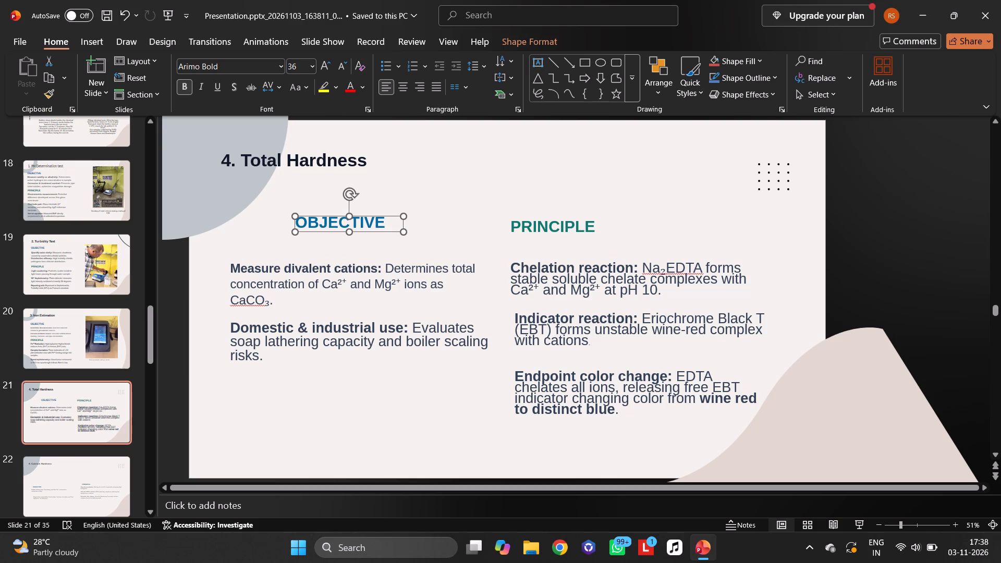
# Move the PRINCIPLE heading right, roughly centred above its text and level with the OBJECTIVE heading.
pyautogui.moveTo(508, 222); pyautogui.dragTo(530, 215)
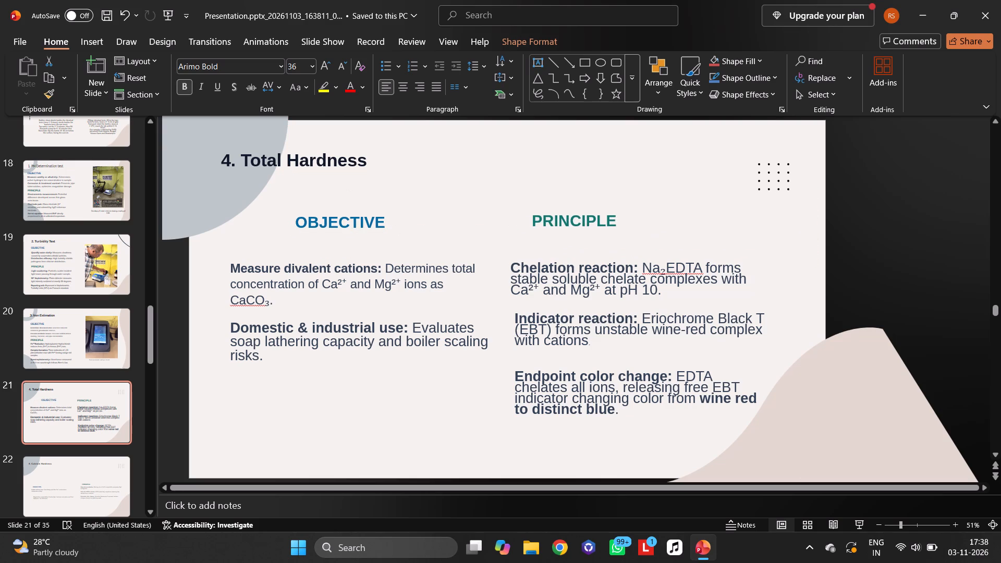
pyautogui.moveTo(530, 215); pyautogui.dragTo(531, 217)
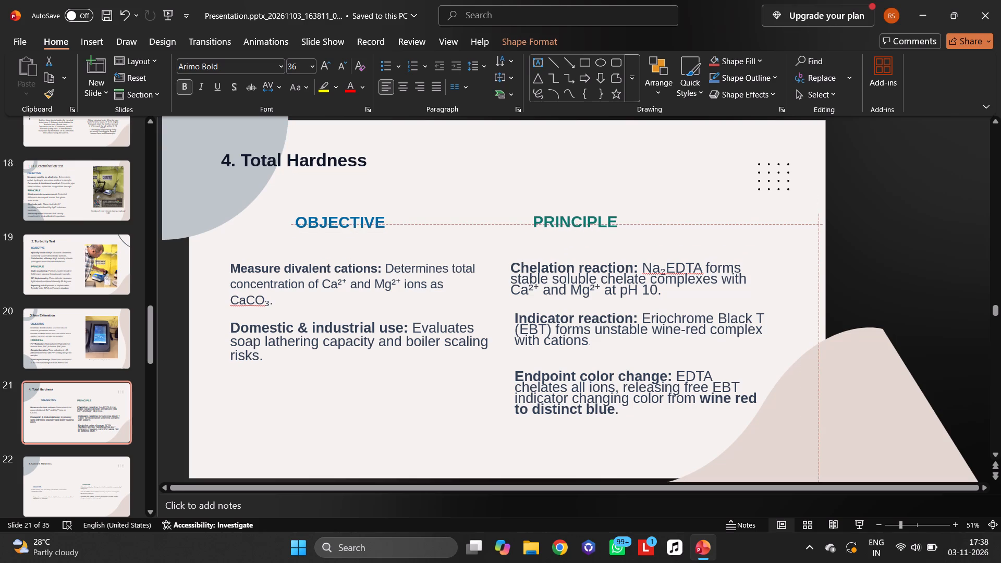
pyautogui.moveTo(531, 217); pyautogui.dragTo(531, 217)
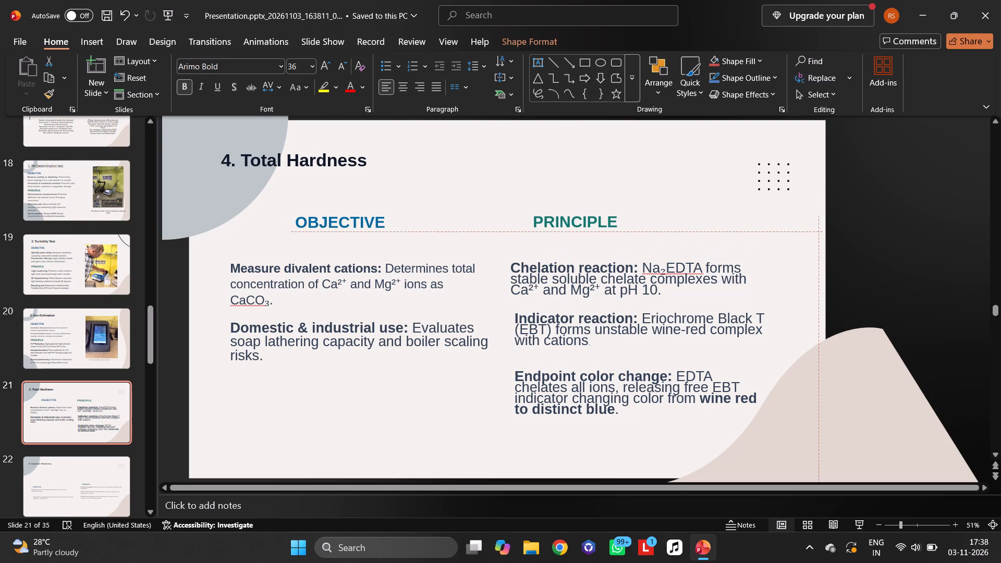
pyautogui.moveTo(531, 217); pyautogui.dragTo(551, 215)
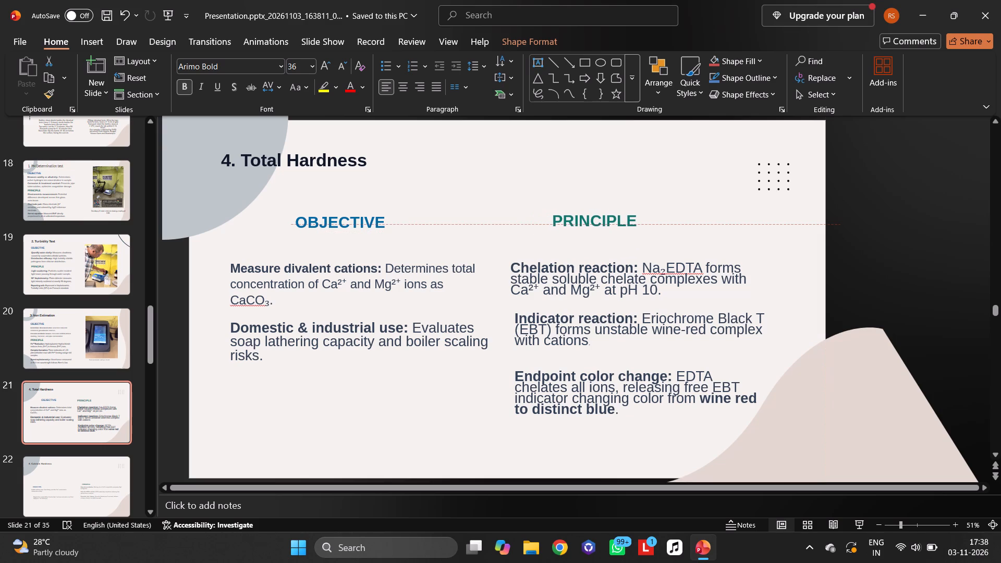
pyautogui.moveTo(551, 215); pyautogui.dragTo(571, 220)
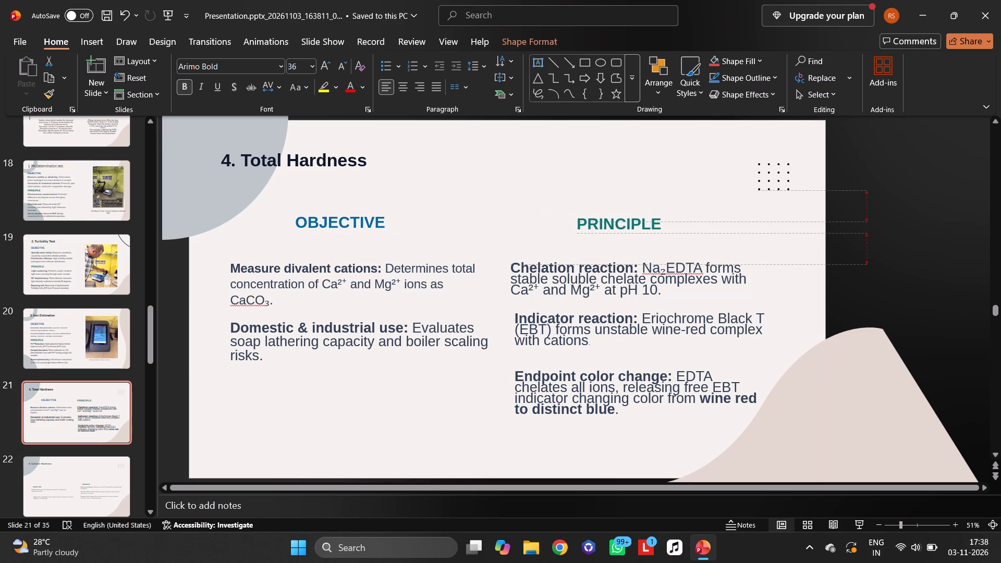
pyautogui.moveTo(571, 220); pyautogui.dragTo(571, 218)
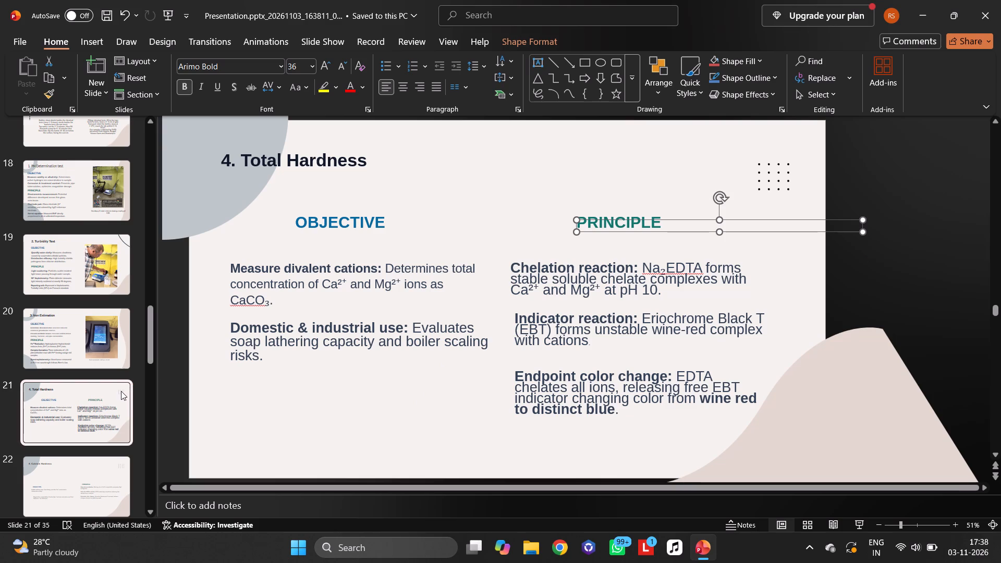
# Insert a new blank slide directly after the "4. Total Hardness" slide, before the "6. Calcium Hardness" slide.
pyautogui.click(71, 409)
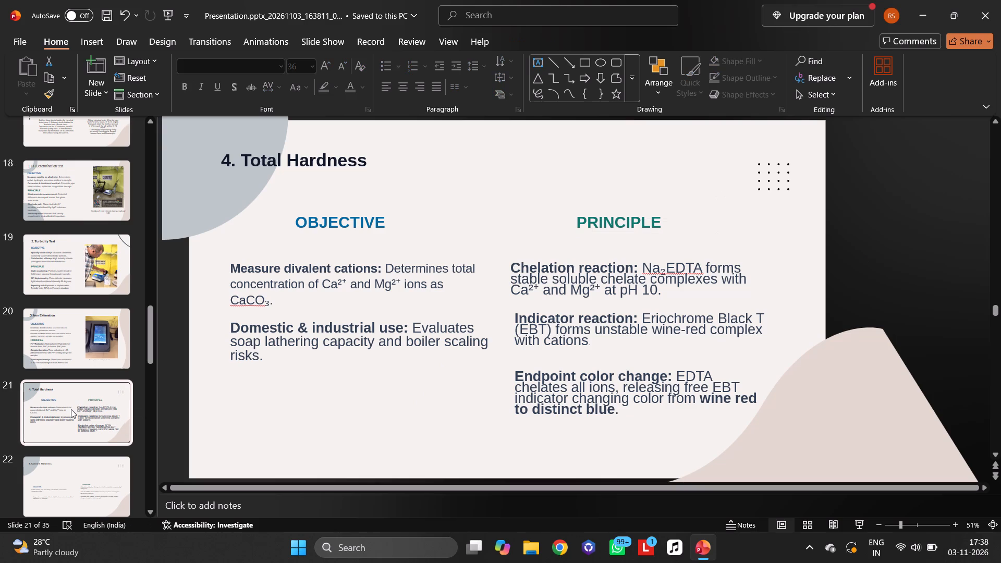
pyautogui.click(51, 472)
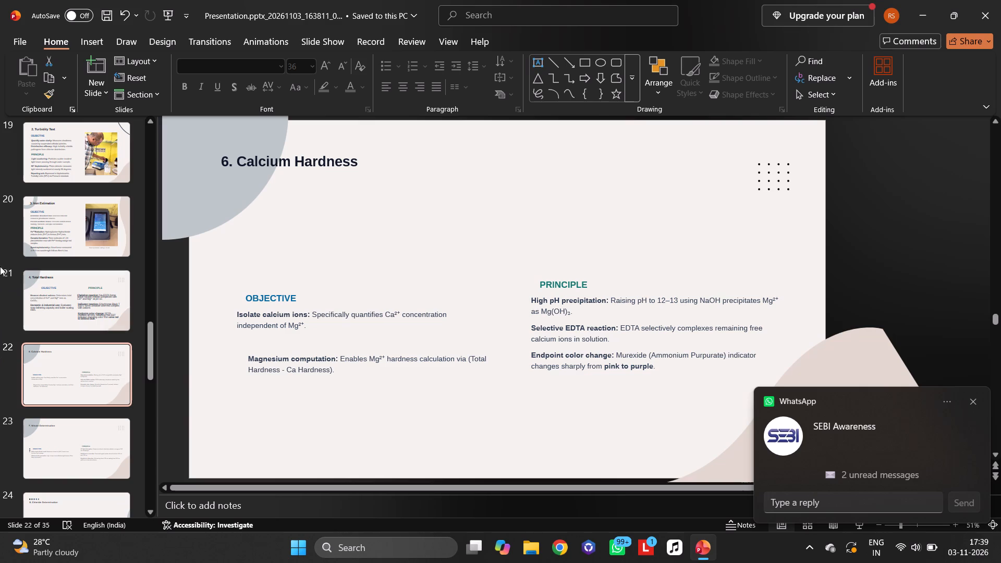
pyautogui.click(90, 41)
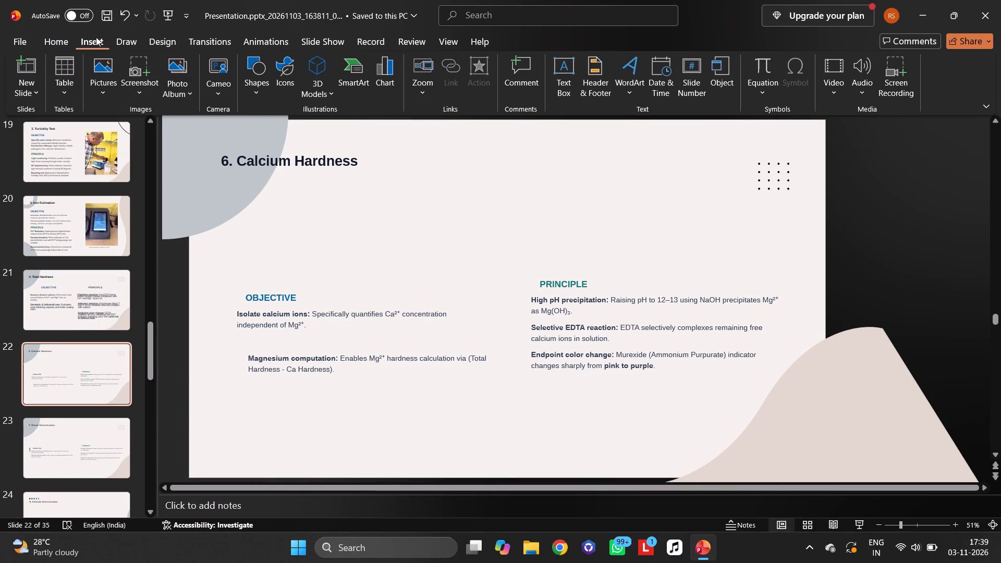
pyautogui.click(54, 39)
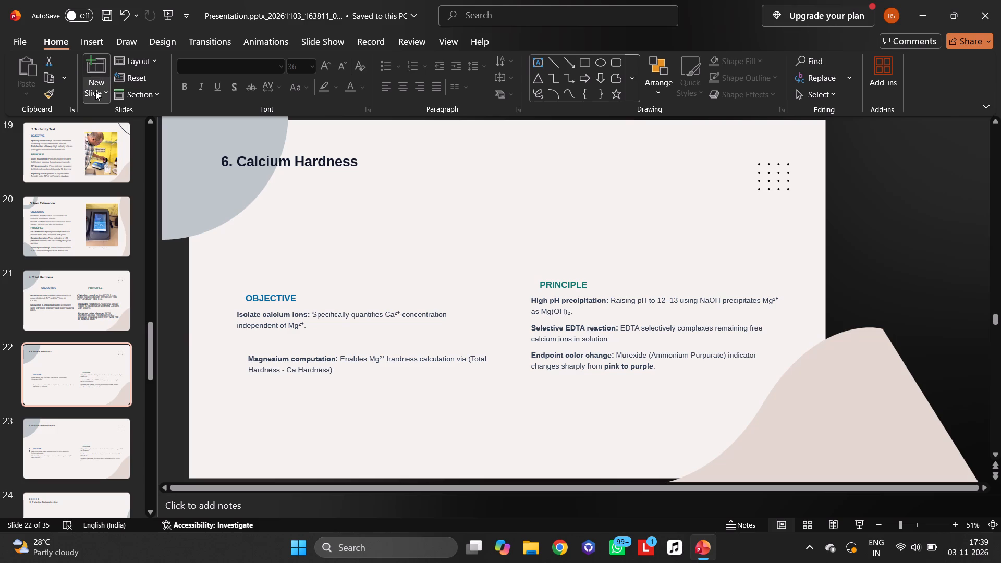
pyautogui.click(45, 228)
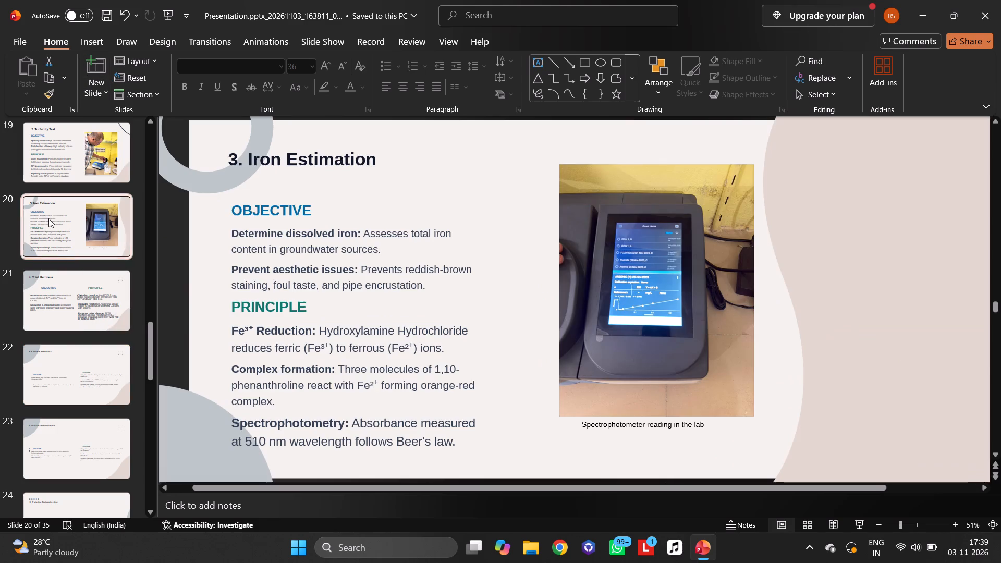
pyautogui.click(76, 301)
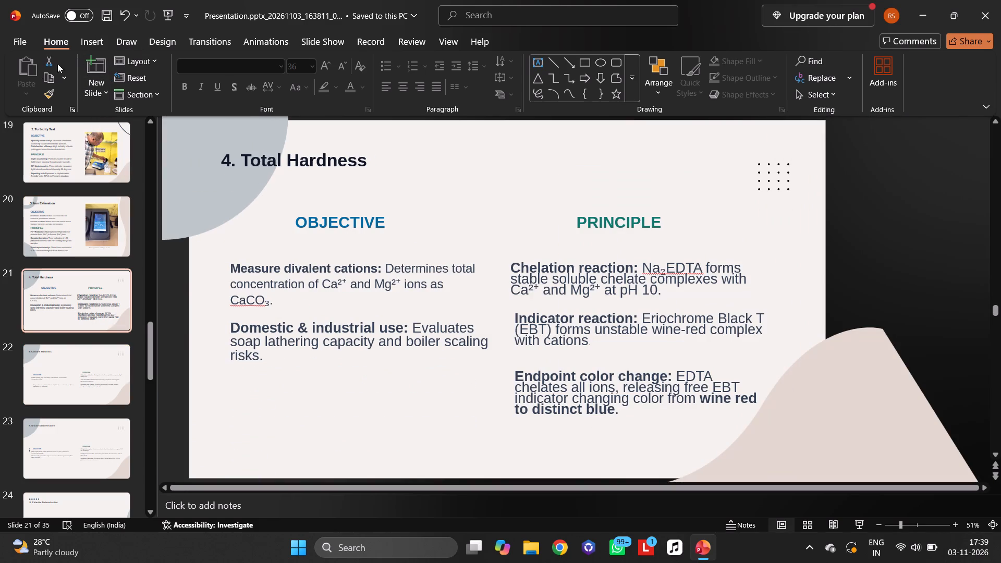
pyautogui.click(97, 69)
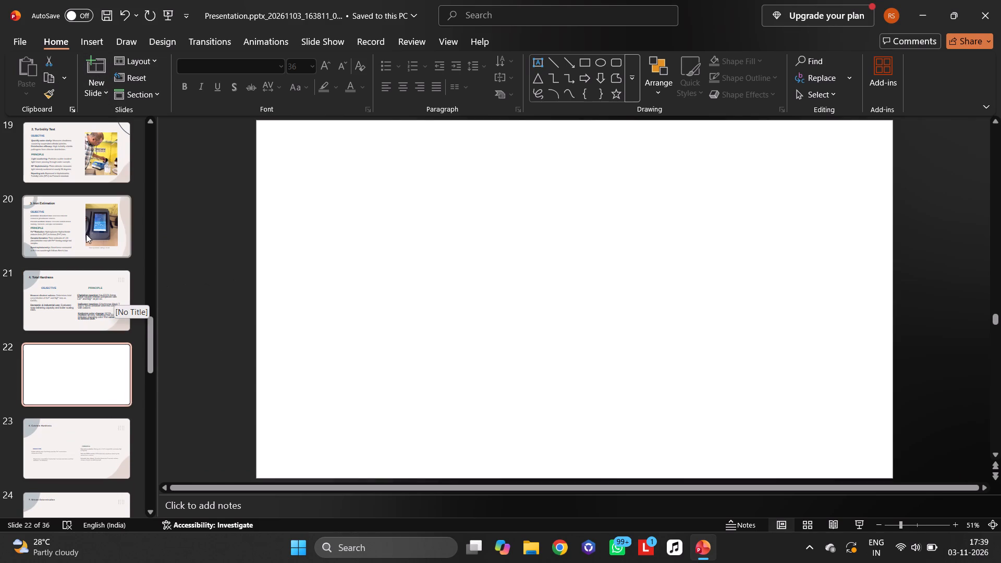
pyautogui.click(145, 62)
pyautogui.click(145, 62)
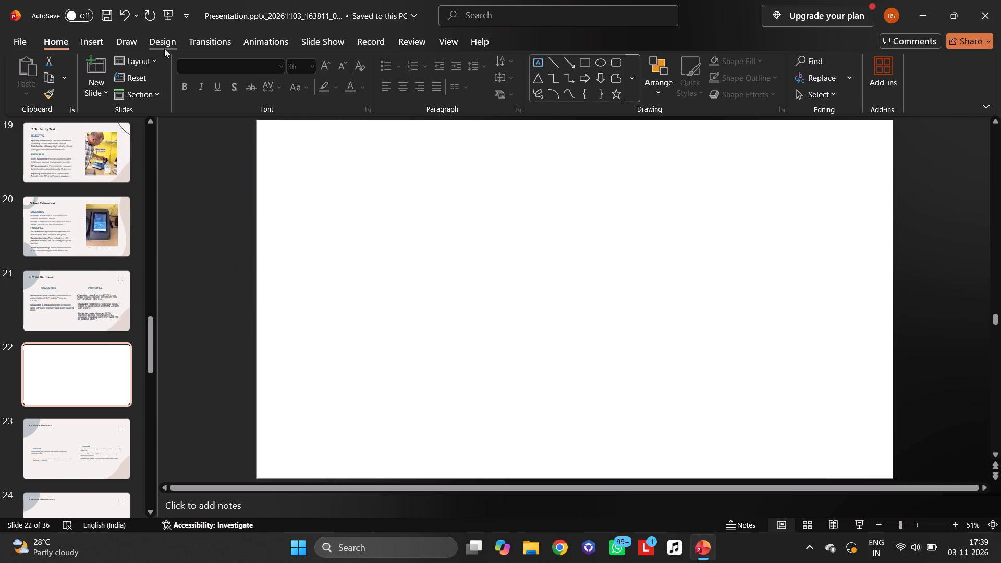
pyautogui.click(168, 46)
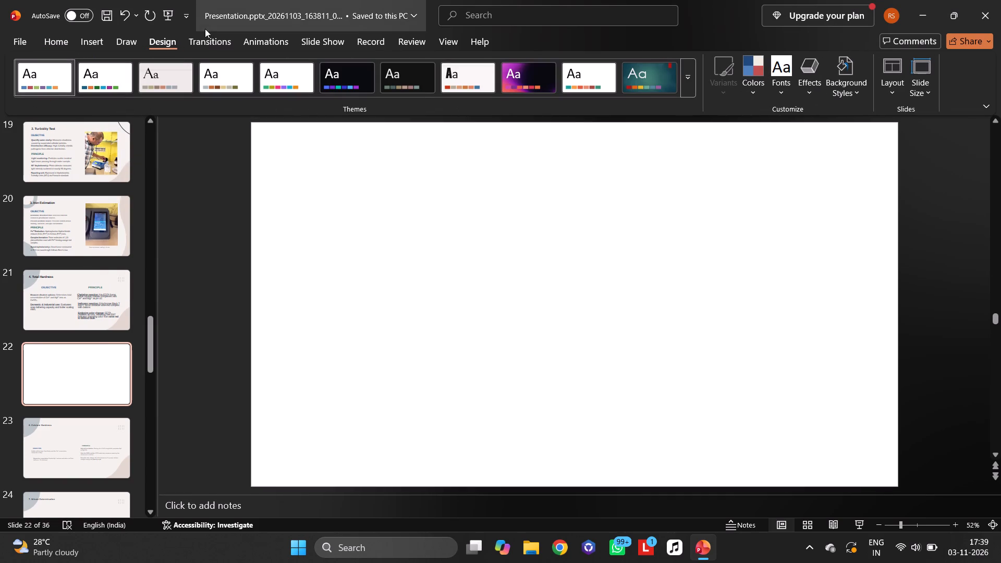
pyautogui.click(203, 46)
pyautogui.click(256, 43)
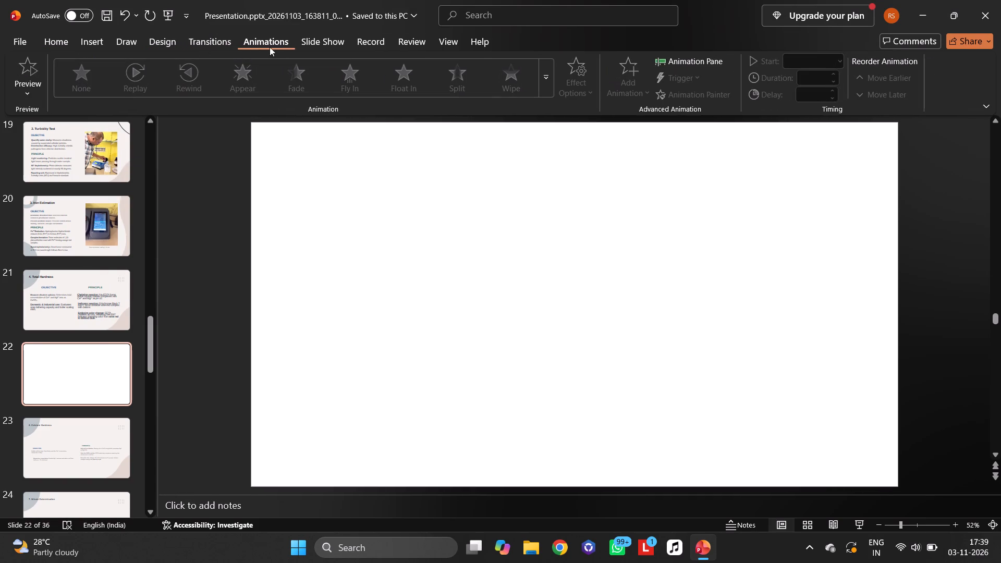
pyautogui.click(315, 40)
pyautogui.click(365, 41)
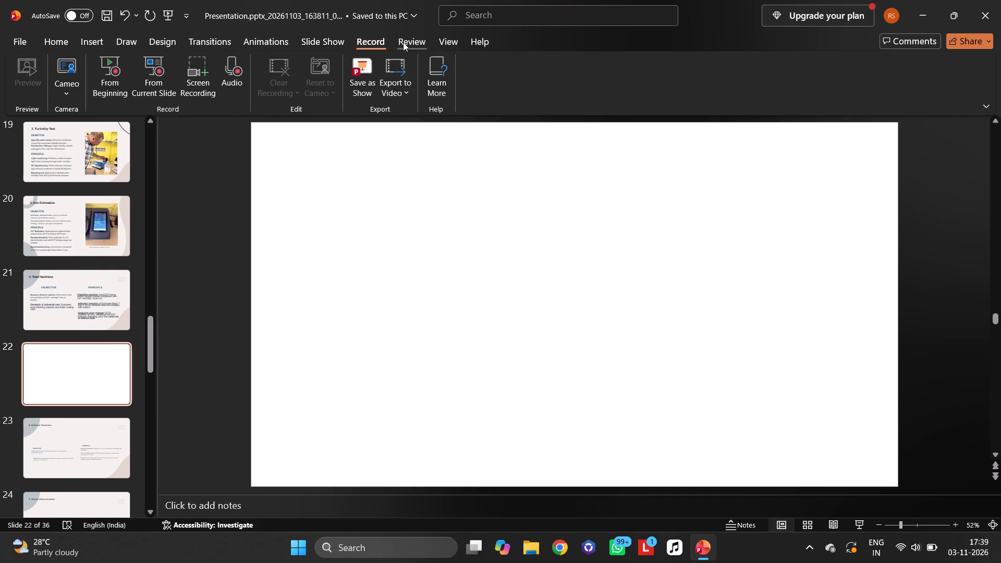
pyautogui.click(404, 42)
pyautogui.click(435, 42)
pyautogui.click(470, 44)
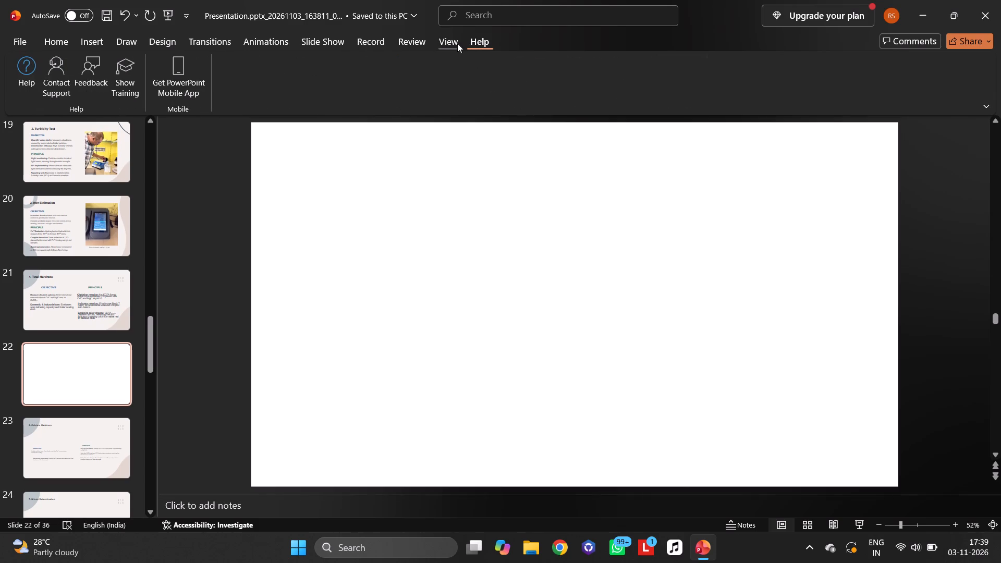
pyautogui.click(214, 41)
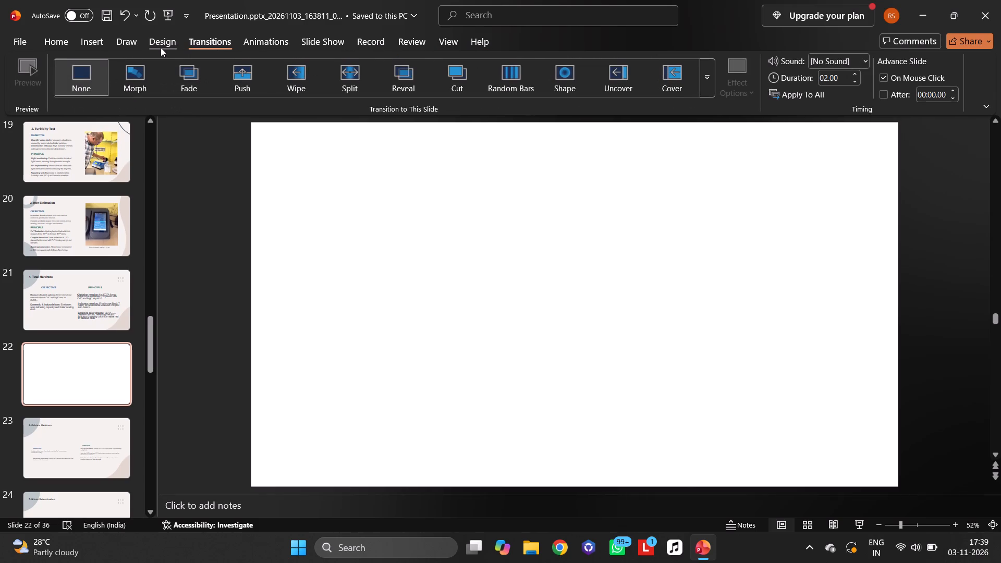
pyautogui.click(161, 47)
# Copy the grey quarter-circle corner decoration from the Sample Collection slide.
pyautogui.scroll(6, 48, 293)
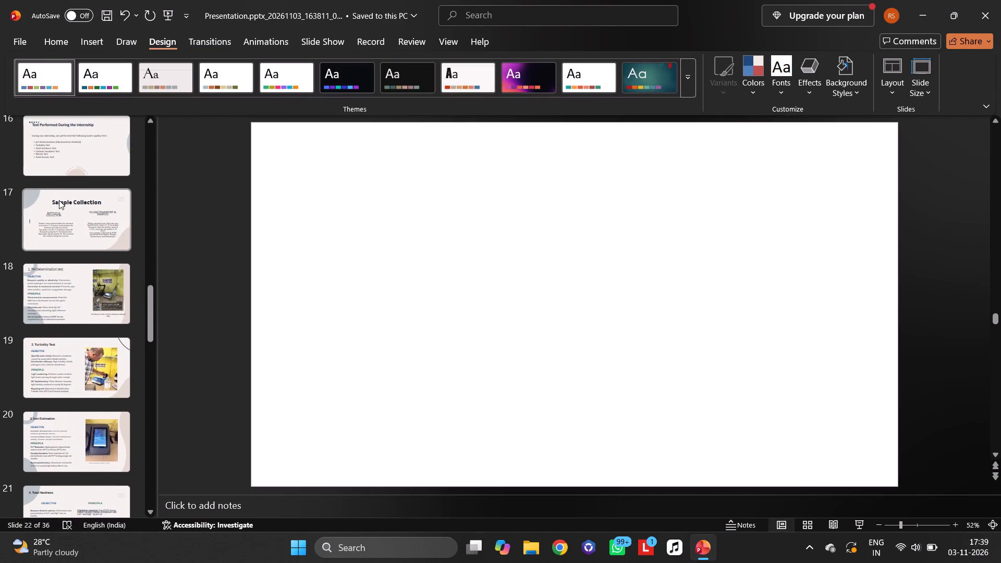
pyautogui.click(53, 208)
pyautogui.rightClick(189, 163)
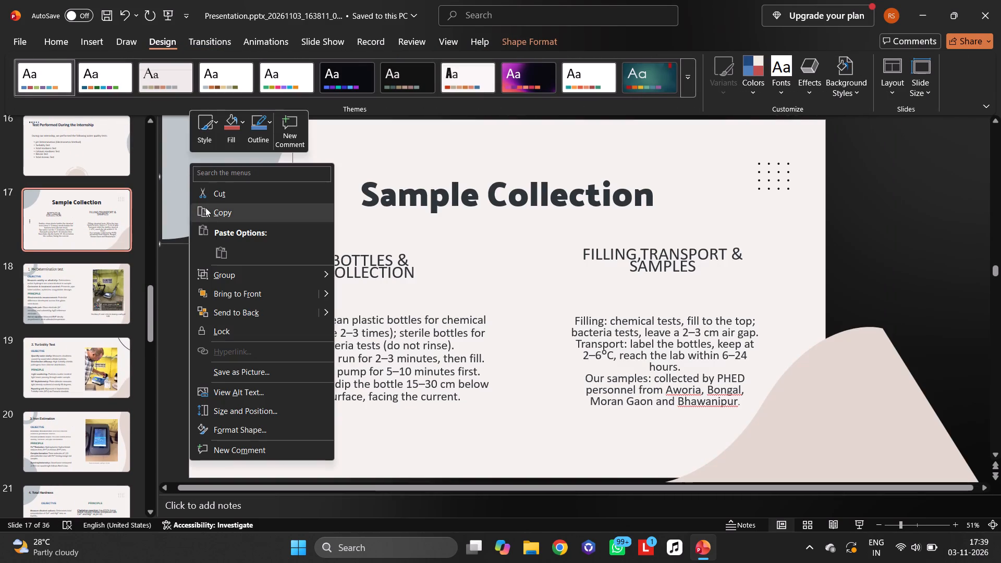
pyautogui.click(236, 208)
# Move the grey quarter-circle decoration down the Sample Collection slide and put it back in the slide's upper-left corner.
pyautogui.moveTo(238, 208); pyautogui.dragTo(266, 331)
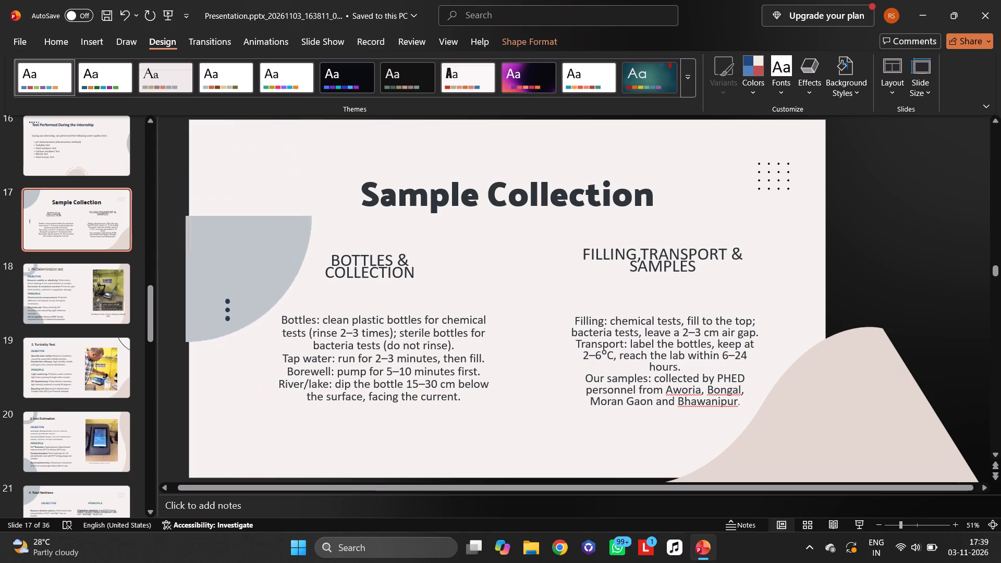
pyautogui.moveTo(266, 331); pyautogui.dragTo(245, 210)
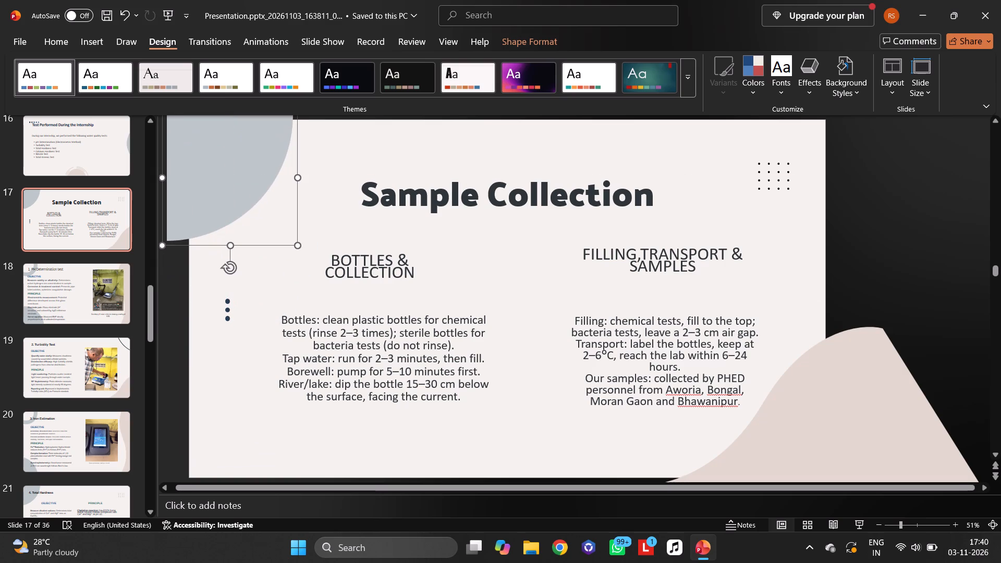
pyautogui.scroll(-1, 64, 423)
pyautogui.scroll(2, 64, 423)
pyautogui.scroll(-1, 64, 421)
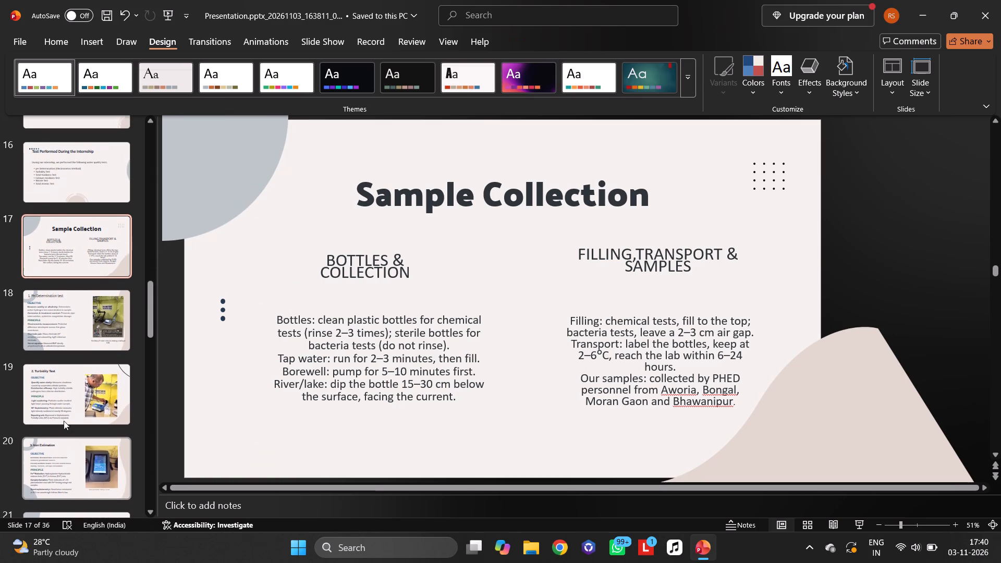
# Paste the grey quarter-circle onto the blank slide after Total Hardness and move it near the slide's middle.
pyautogui.scroll(1, 64, 421)
pyautogui.scroll(-2, 66, 407)
pyautogui.scroll(1, 66, 407)
pyautogui.scroll(-4, 66, 407)
pyautogui.scroll(1, 67, 400)
pyautogui.click(86, 479)
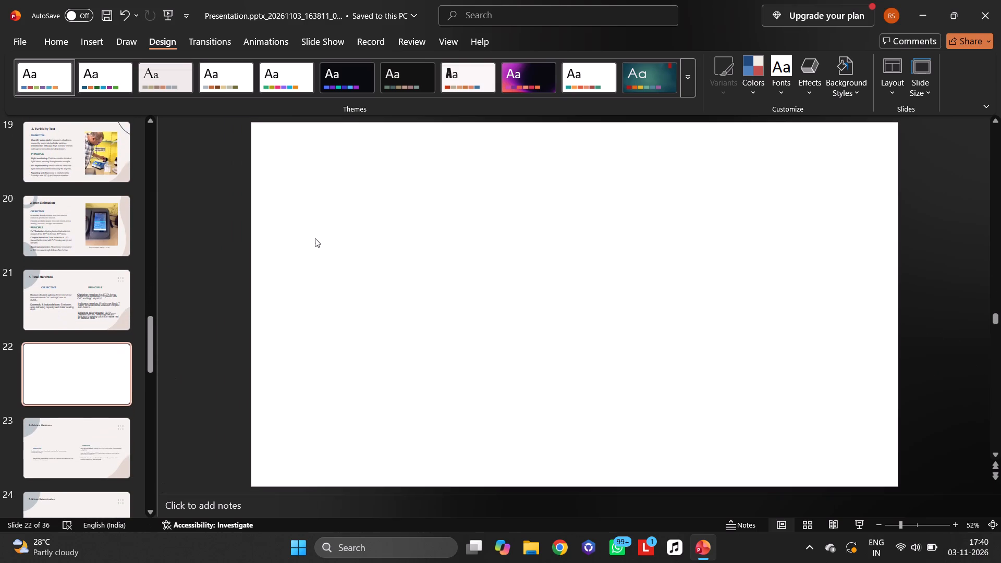
pyautogui.rightClick(315, 201)
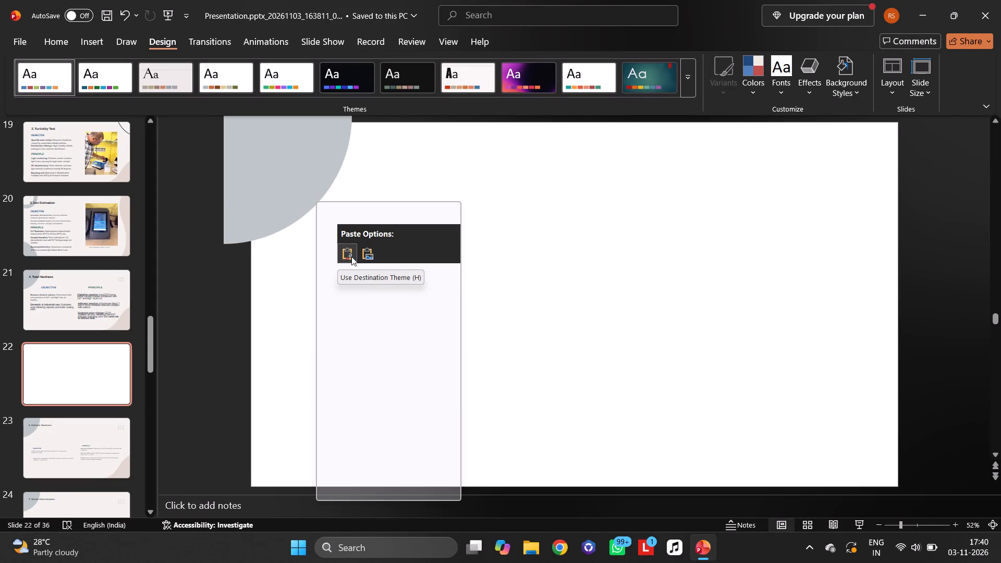
pyautogui.click(351, 256)
pyautogui.moveTo(268, 182); pyautogui.dragTo(268, 264)
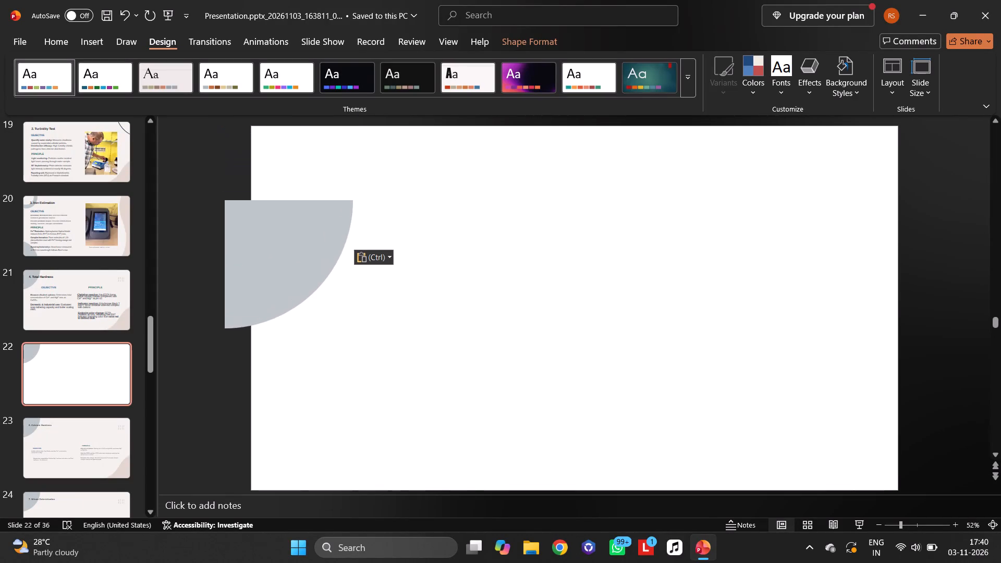
pyautogui.moveTo(268, 264); pyautogui.dragTo(622, 280)
# Rotate the grey quarter-circle a quarter turn clockwise so its curved edge faces lower left.
pyautogui.rightClick(622, 280)
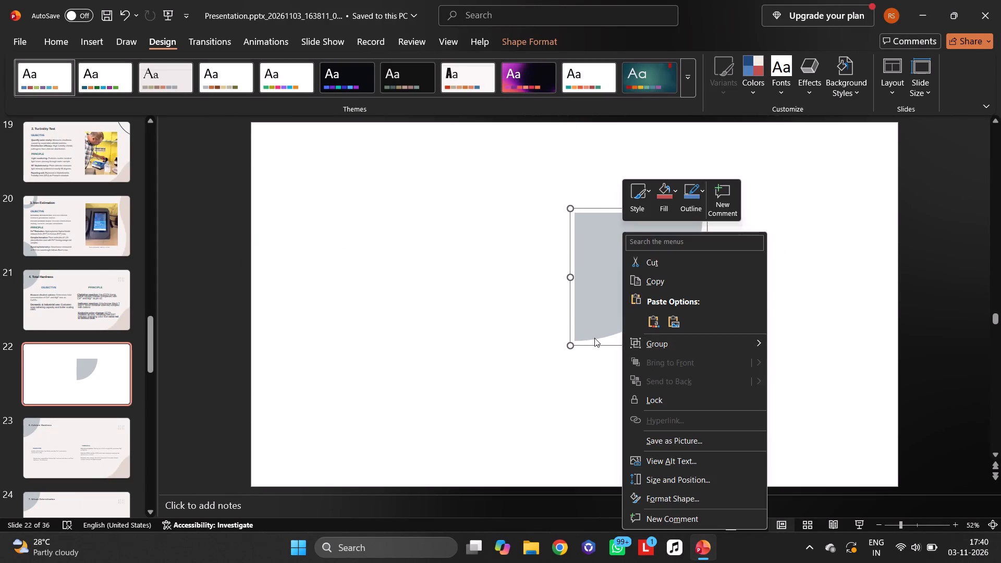
pyautogui.click(538, 304)
pyautogui.moveTo(640, 373); pyautogui.dragTo(529, 241)
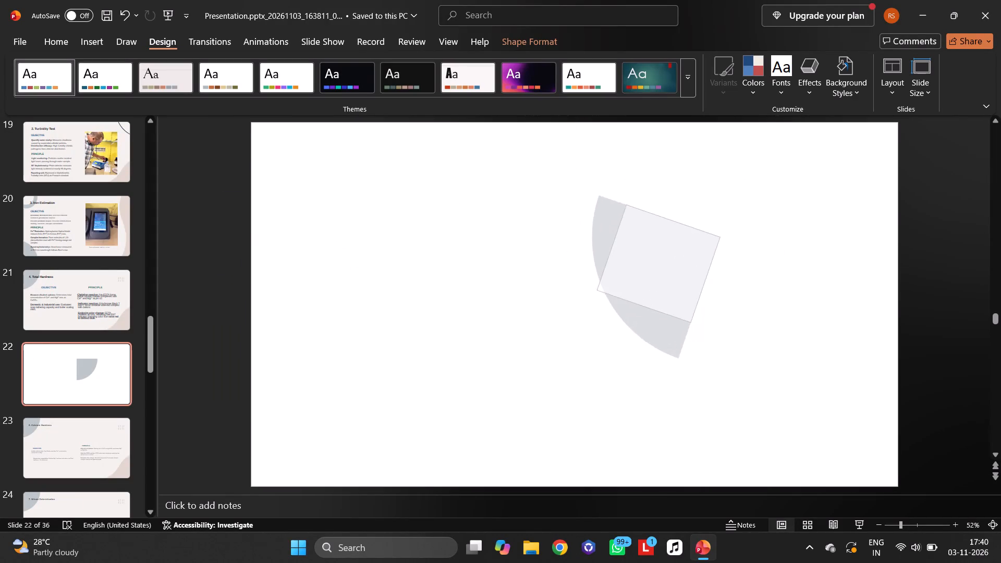
pyautogui.moveTo(529, 241); pyautogui.dragTo(525, 279)
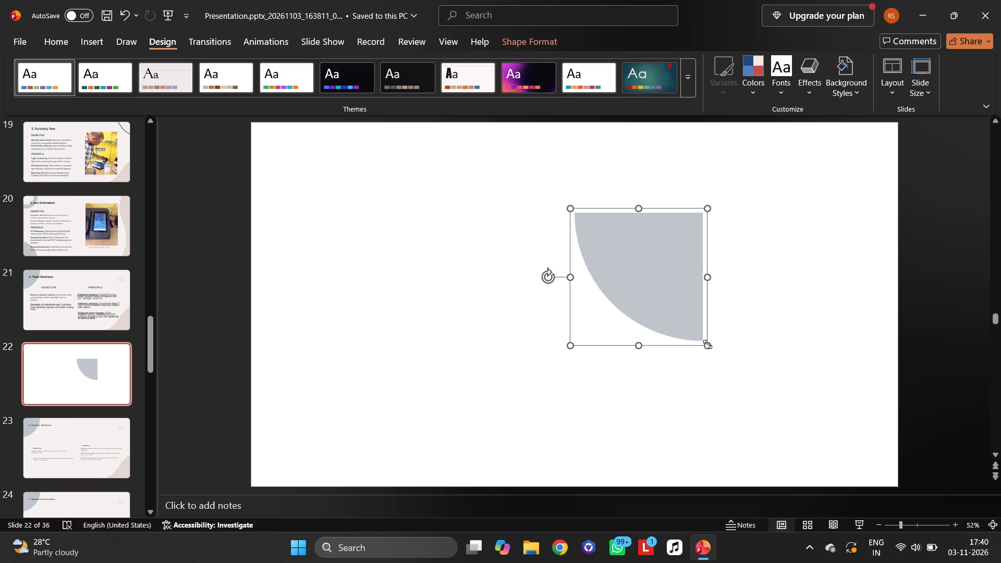
# Enlarge the grey quarter-circle and fit it over the new slide's upper-right corner.
pyautogui.moveTo(707, 344); pyautogui.dragTo(749, 385)
pyautogui.moveTo(680, 284); pyautogui.dragTo(845, 169)
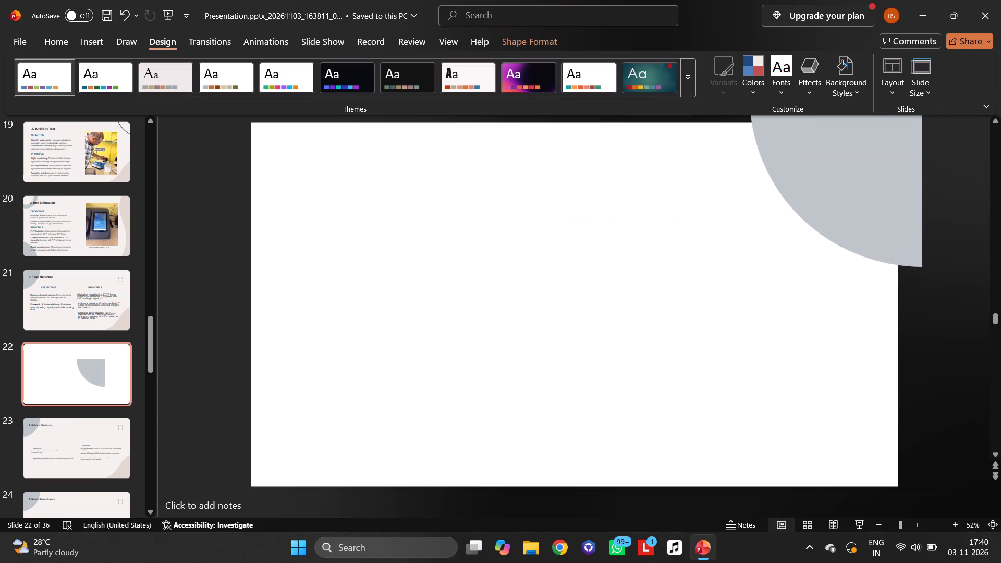
pyautogui.moveTo(845, 169); pyautogui.dragTo(848, 172)
# Copy the beige ringed-circle decoration from the bottom of the "9. Total Arsenic Test" slide.
pyautogui.scroll(-1, 305, 334)
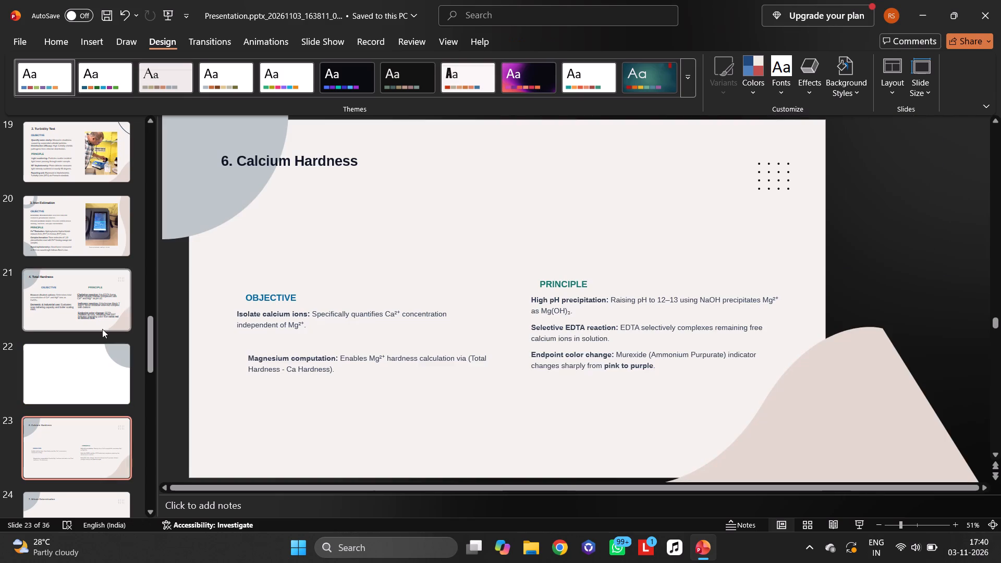
pyautogui.scroll(1, 300, 260)
pyautogui.scroll(2, 433, 314)
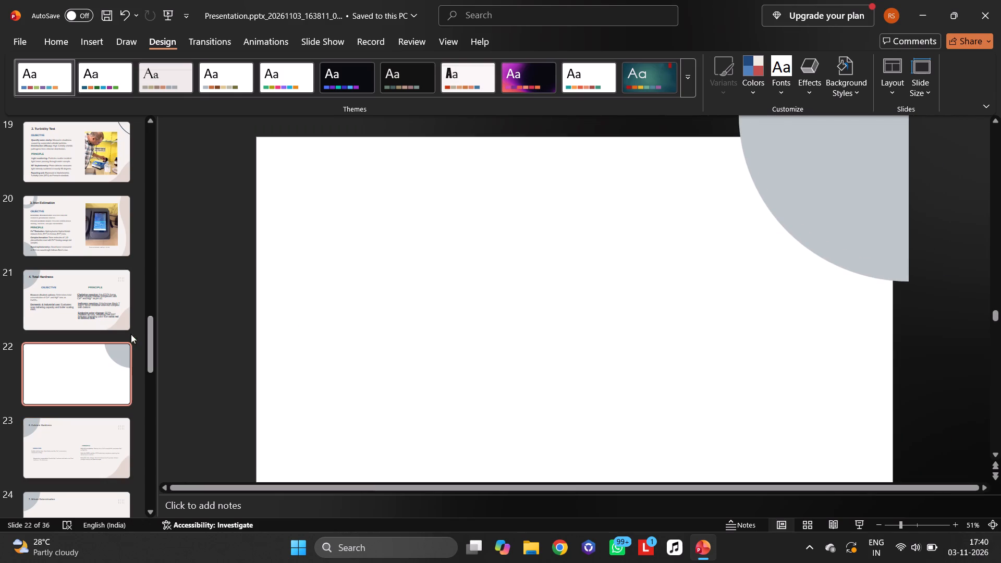
pyautogui.scroll(-2, 84, 382)
pyautogui.scroll(1, 84, 382)
pyautogui.scroll(-3, 84, 382)
pyautogui.scroll(1, 82, 372)
pyautogui.scroll(-2, 82, 372)
pyautogui.scroll(1, 82, 372)
pyautogui.scroll(-4, 82, 371)
pyautogui.scroll(1, 82, 371)
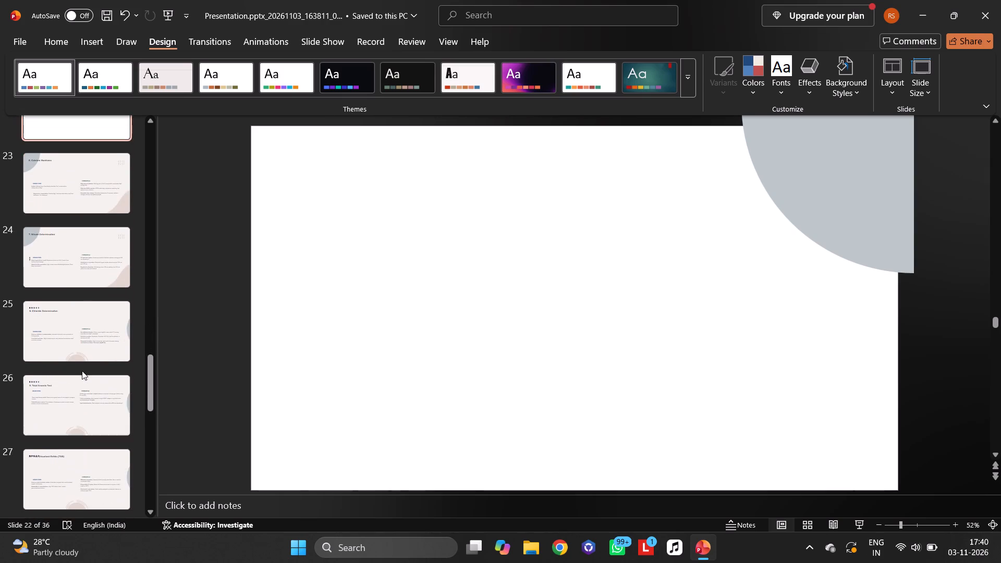
pyautogui.scroll(1, 82, 371)
pyautogui.scroll(-2, 82, 371)
pyautogui.scroll(2, 82, 371)
pyautogui.click(92, 461)
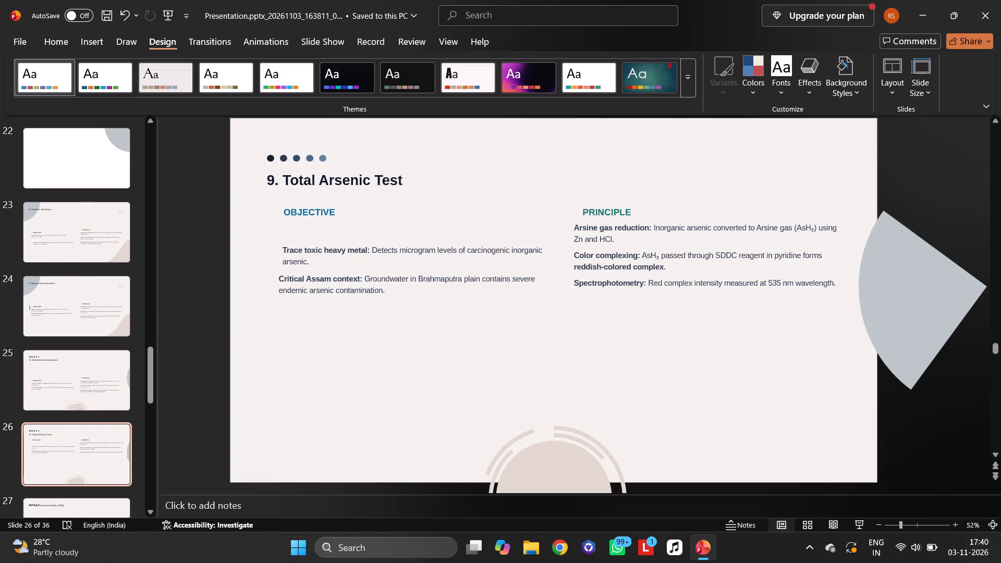
pyautogui.rightClick(529, 467)
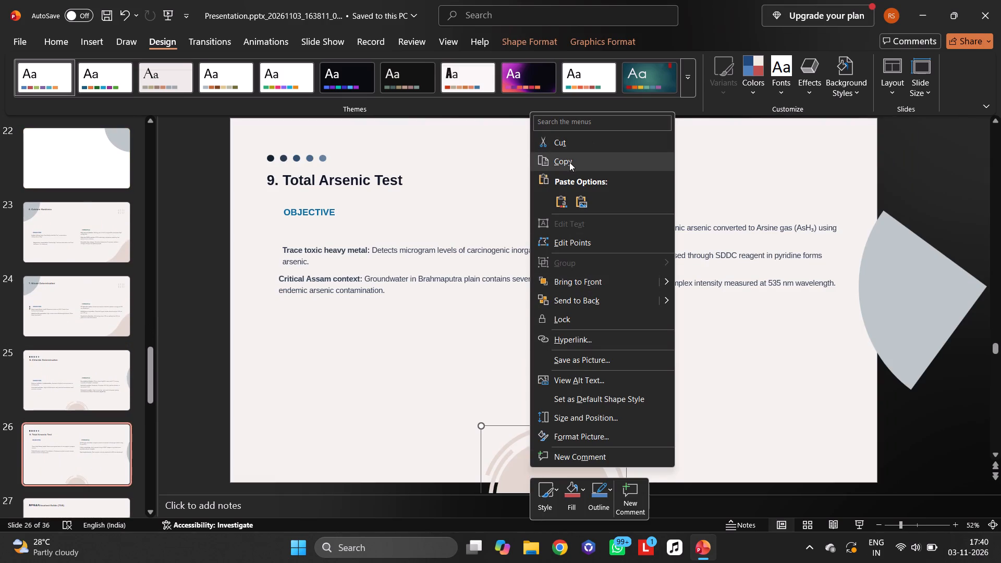
pyautogui.click(569, 162)
# Paste the beige ringed circle as a picture, about 15.88 cm square, partly off the new slide's lower-left corner.
pyautogui.click(115, 169)
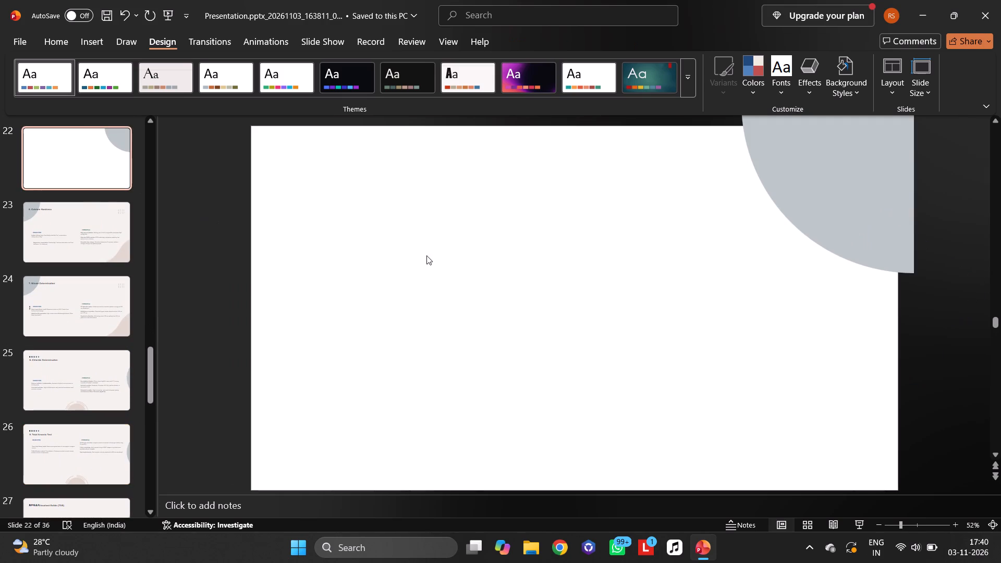
pyautogui.rightClick(426, 255)
pyautogui.click(477, 281)
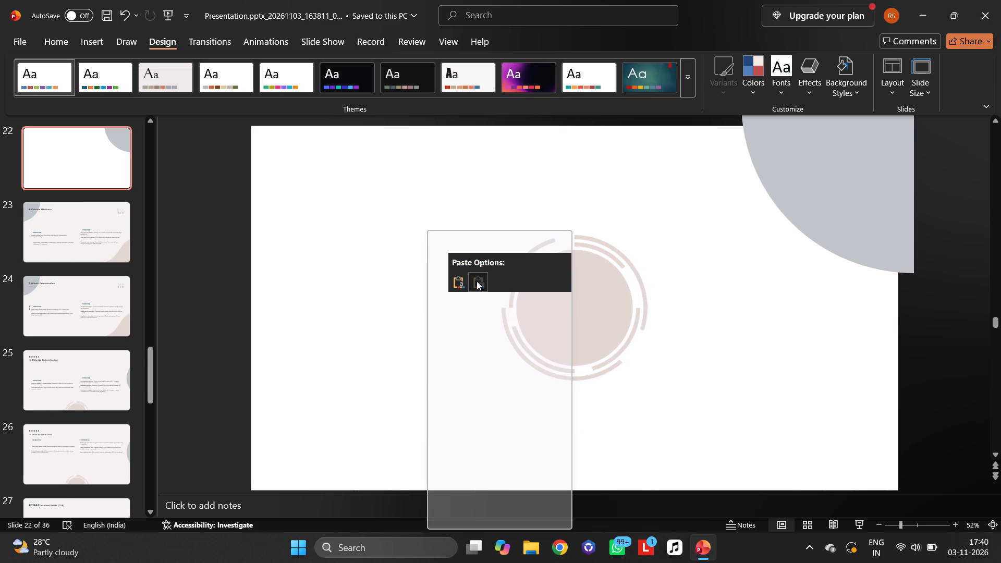
pyautogui.moveTo(500, 377); pyautogui.dragTo(478, 402)
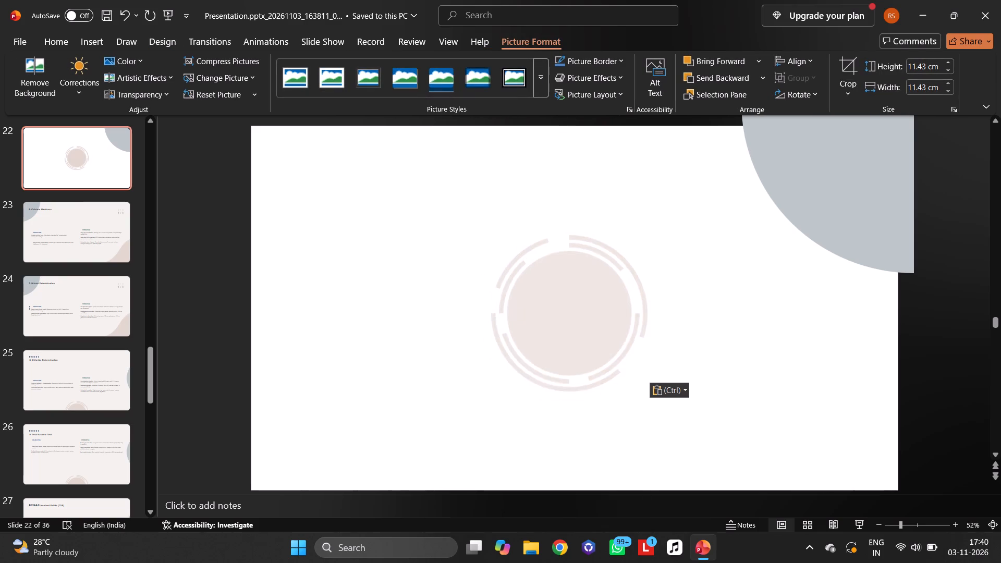
pyautogui.moveTo(478, 402); pyautogui.dragTo(444, 425)
pyautogui.moveTo(524, 344); pyautogui.dragTo(273, 476)
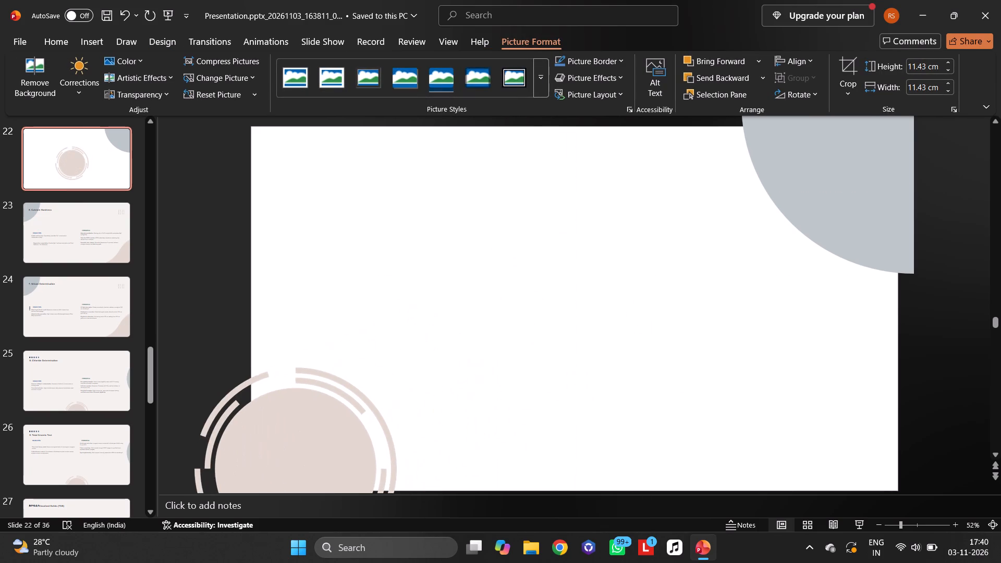
pyautogui.moveTo(273, 476); pyautogui.dragTo(267, 476)
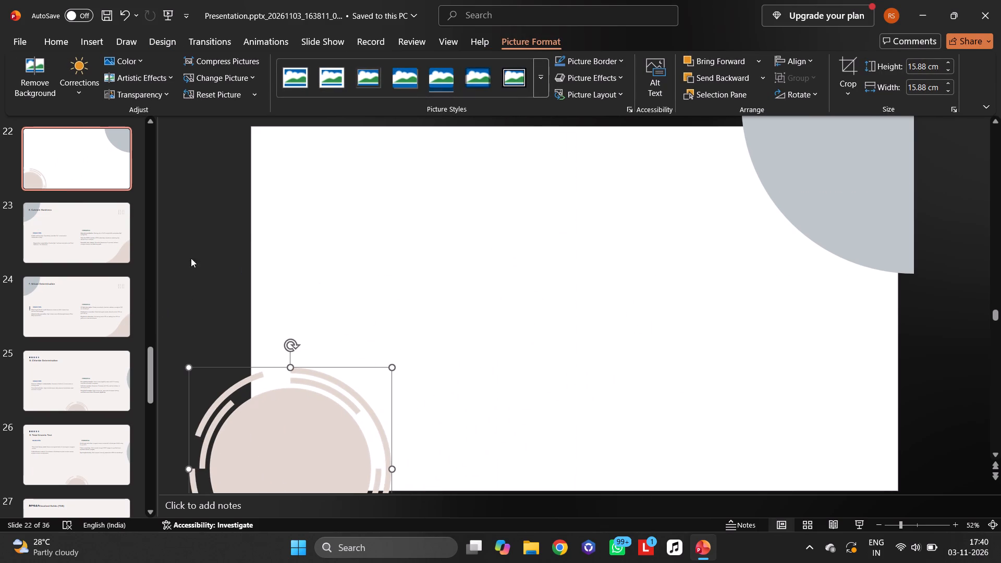
# Copy the dark curved outline from the upper-right corner of the "11. Total Alkalinity" slide.
pyautogui.scroll(-6, 32, 381)
pyautogui.scroll(1, 54, 366)
pyautogui.scroll(-2, 54, 366)
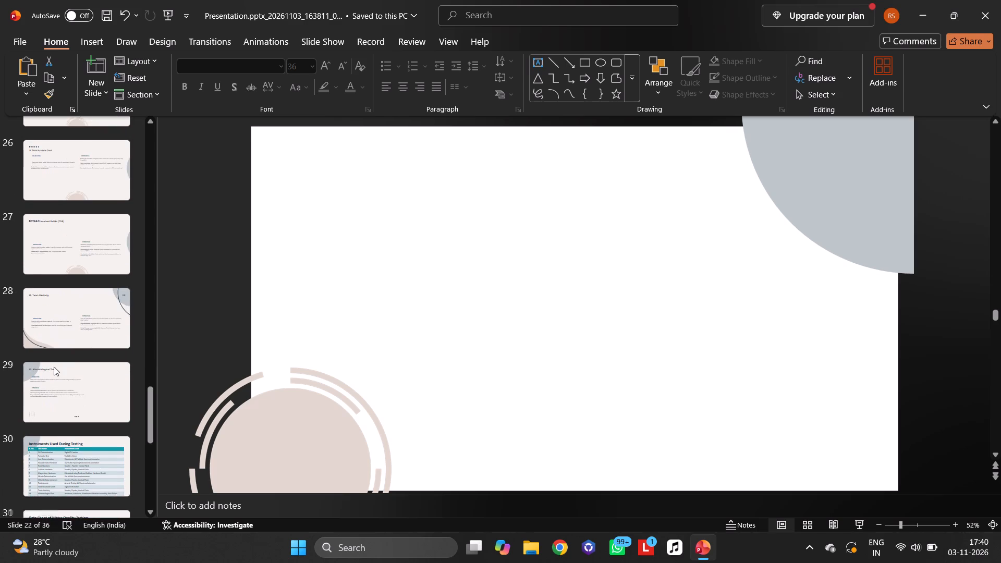
pyautogui.click(113, 295)
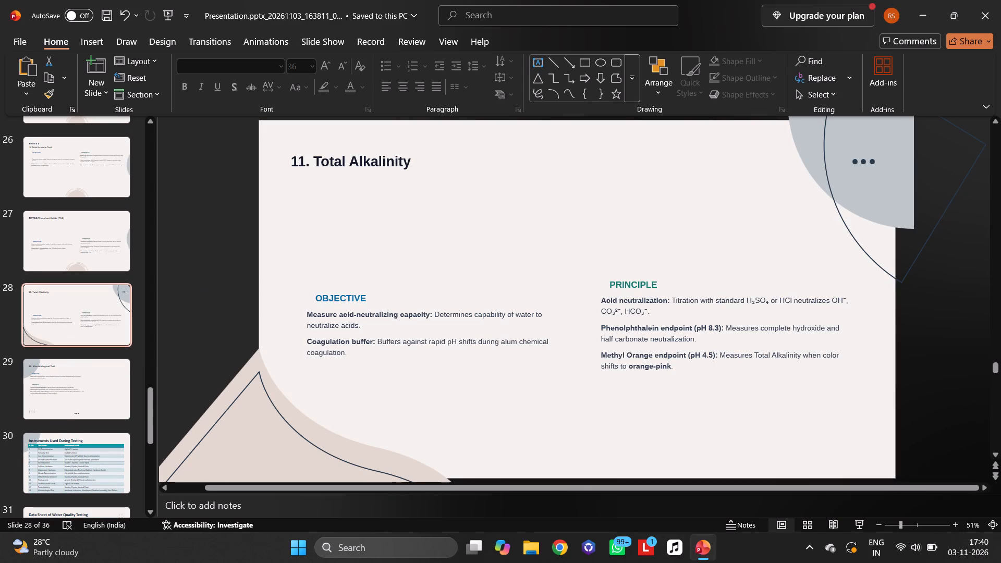
pyautogui.rightClick(374, 471)
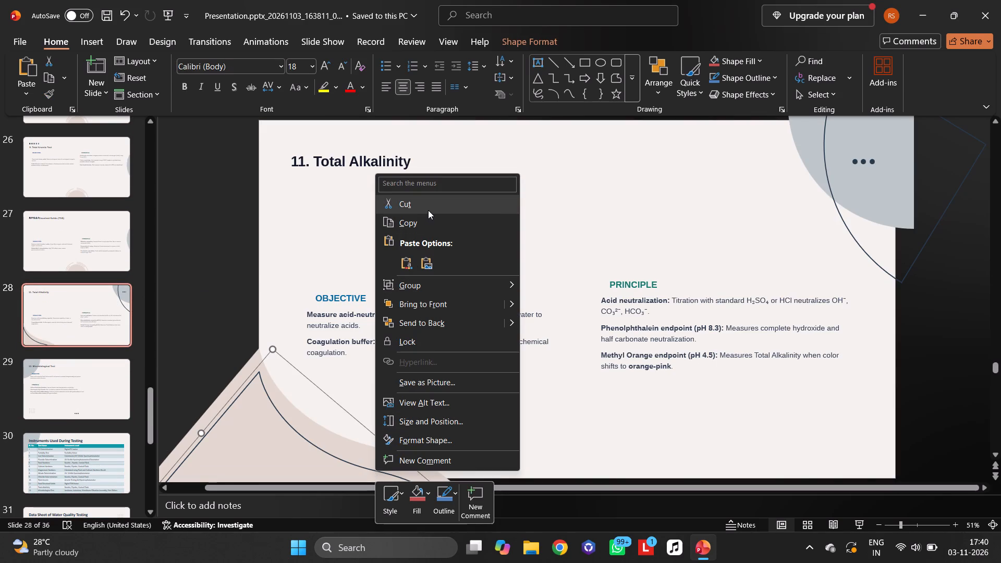
pyautogui.click(661, 252)
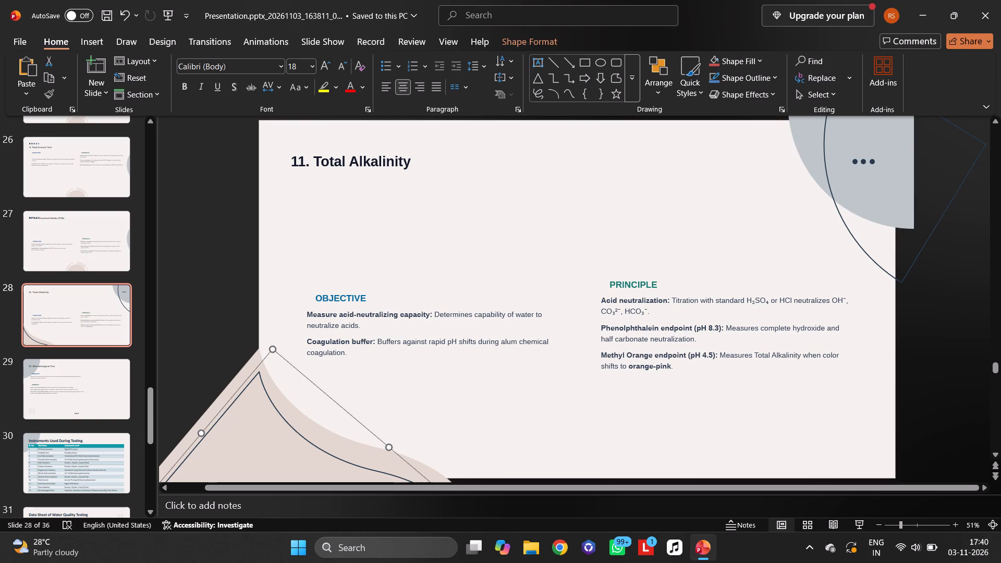
pyautogui.rightClick(839, 214)
pyautogui.click(874, 264)
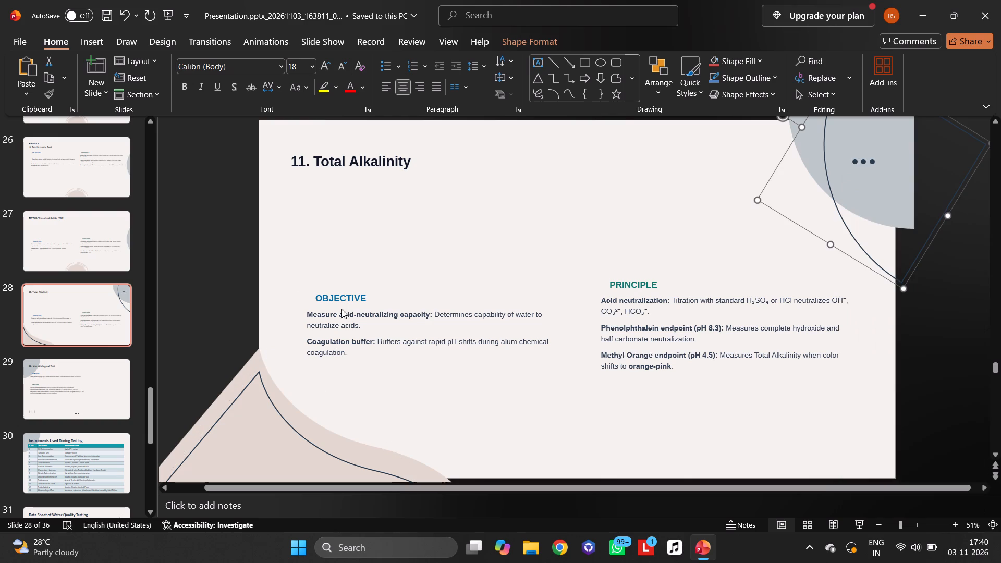
# Paste the curved outline as a picture on the new slide and move it next to the beige circle.
pyautogui.scroll(-2, 63, 215)
pyautogui.scroll(3, 63, 215)
pyautogui.scroll(-2, 63, 215)
pyautogui.scroll(3, 63, 215)
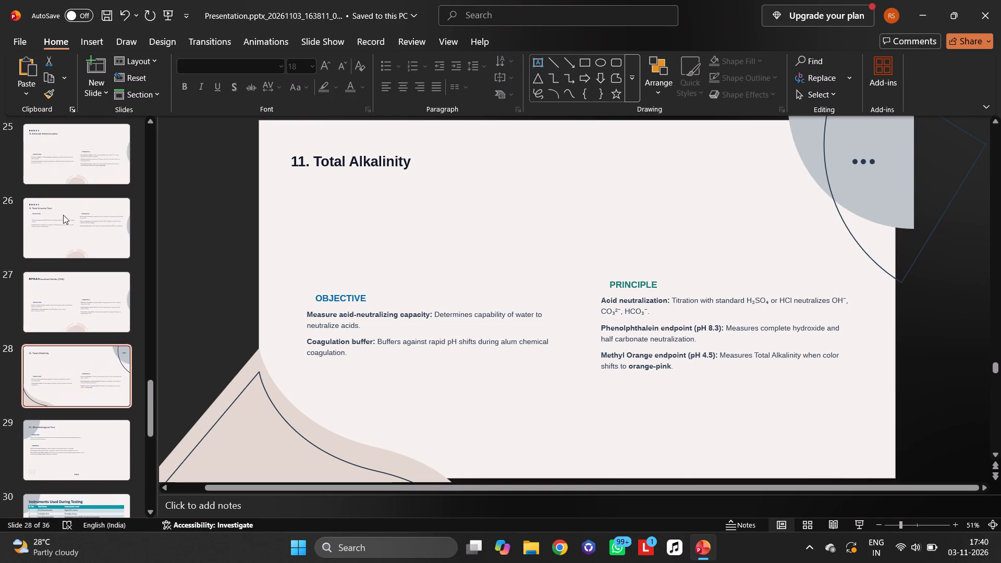
pyautogui.scroll(3, 63, 215)
pyautogui.scroll(-1, 63, 215)
pyautogui.scroll(1, 63, 215)
pyautogui.scroll(-1, 63, 215)
pyautogui.scroll(4, 63, 215)
pyautogui.click(97, 169)
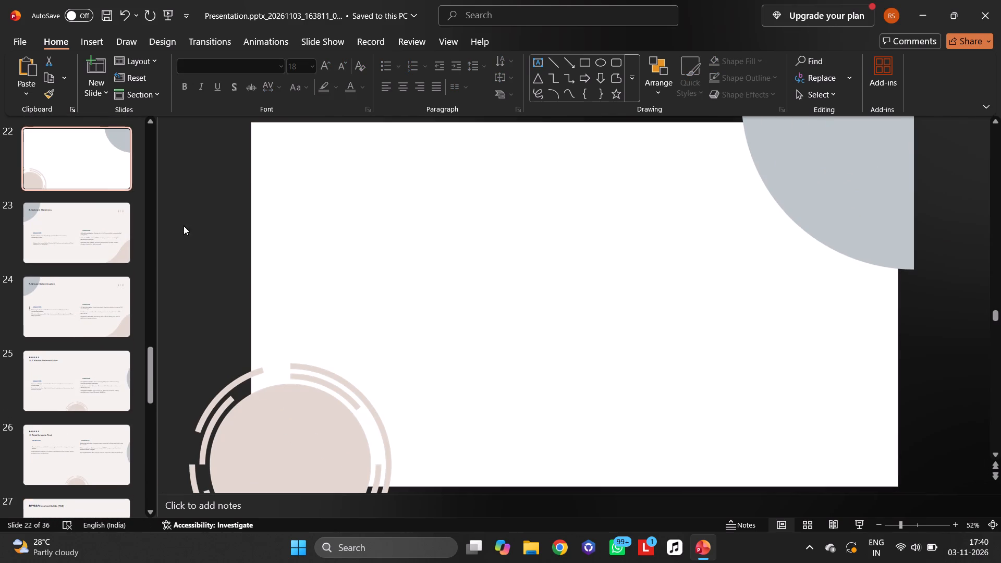
pyautogui.rightClick(397, 315)
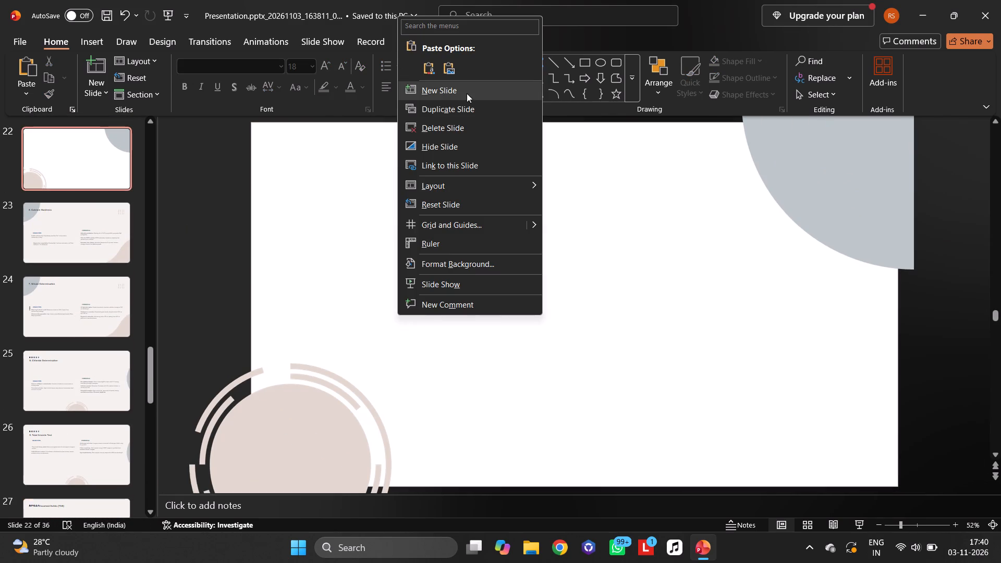
pyautogui.click(445, 71)
pyautogui.moveTo(596, 295); pyautogui.dragTo(542, 347)
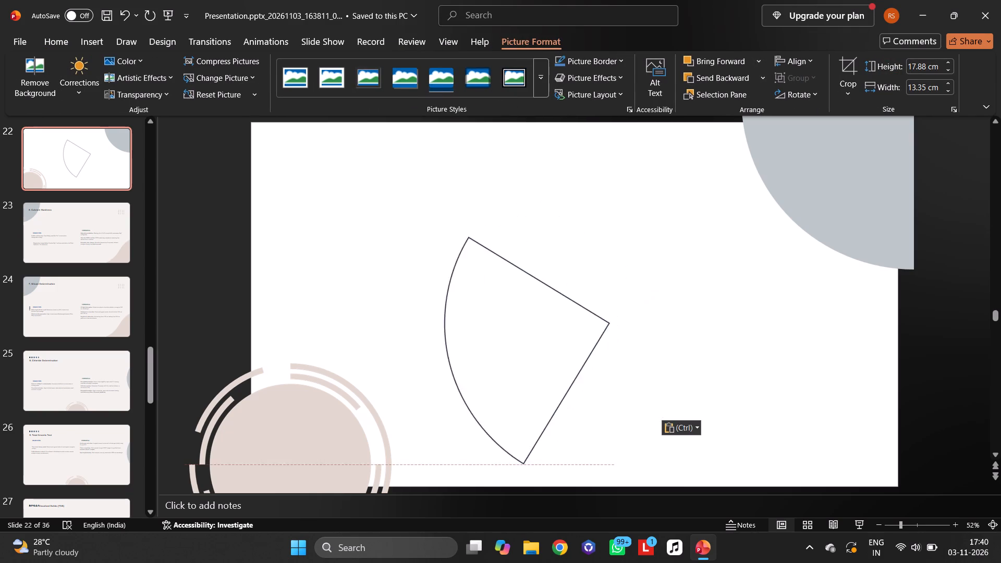
pyautogui.moveTo(542, 347); pyautogui.dragTo(459, 386)
# Rotate the curved outline about half a turn so its arc faces the right side of the slide.
pyautogui.moveTo(440, 261); pyautogui.dragTo(477, 284)
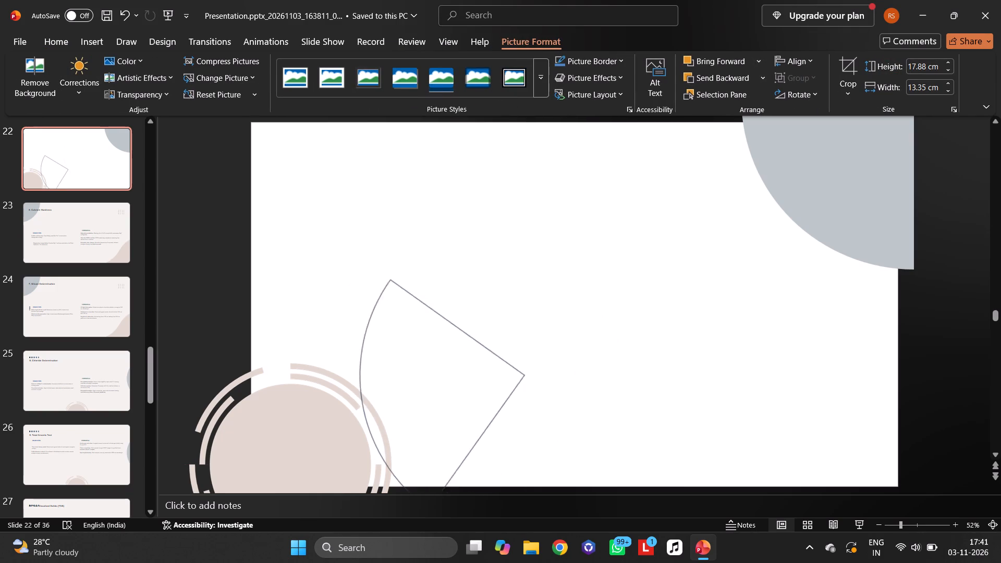
pyautogui.moveTo(477, 284); pyautogui.dragTo(534, 546)
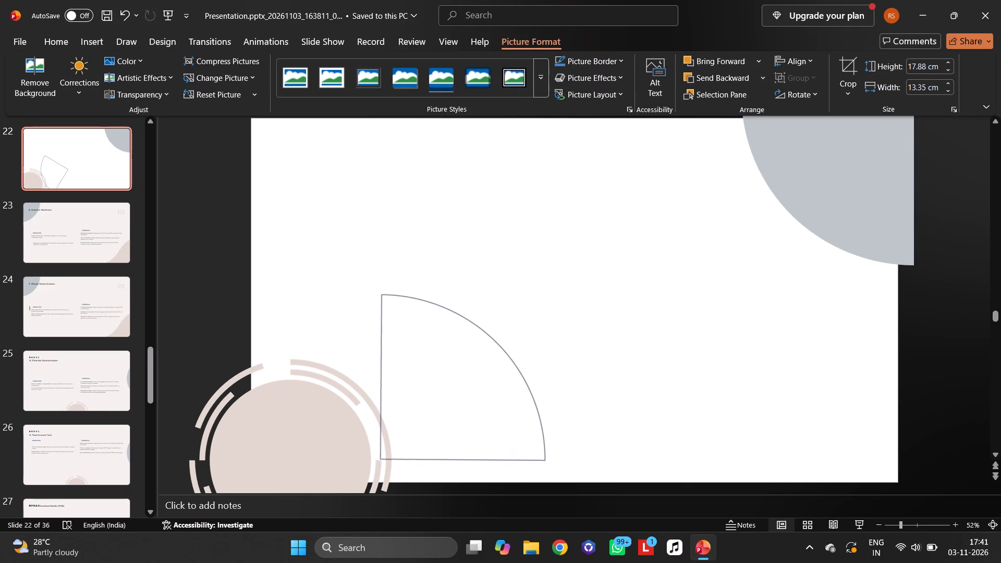
pyautogui.moveTo(534, 546); pyautogui.dragTo(535, 545)
pyautogui.moveTo(431, 400); pyautogui.dragTo(292, 495)
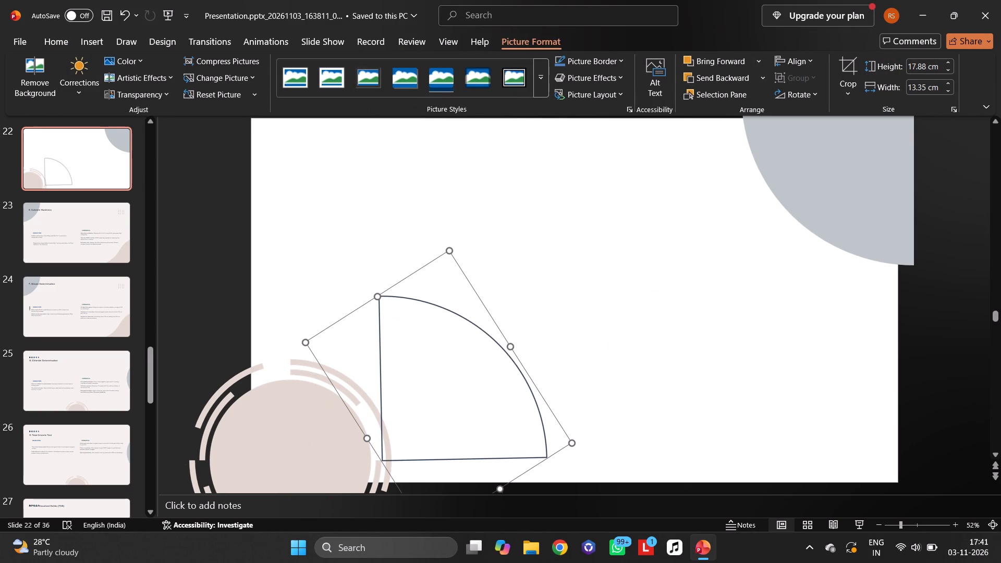
pyautogui.moveTo(382, 460); pyautogui.dragTo(373, 372)
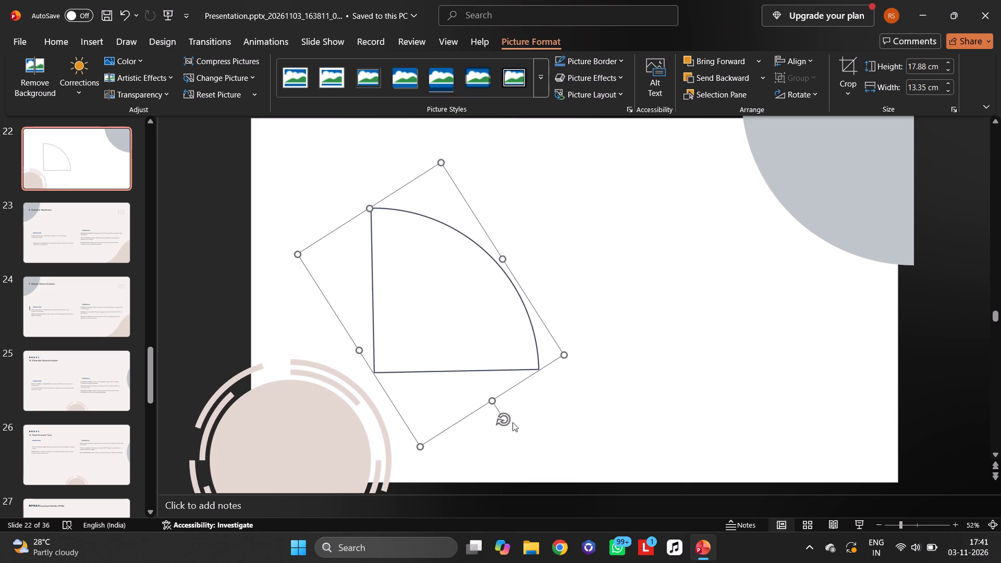
pyautogui.moveTo(501, 415); pyautogui.dragTo(411, 395)
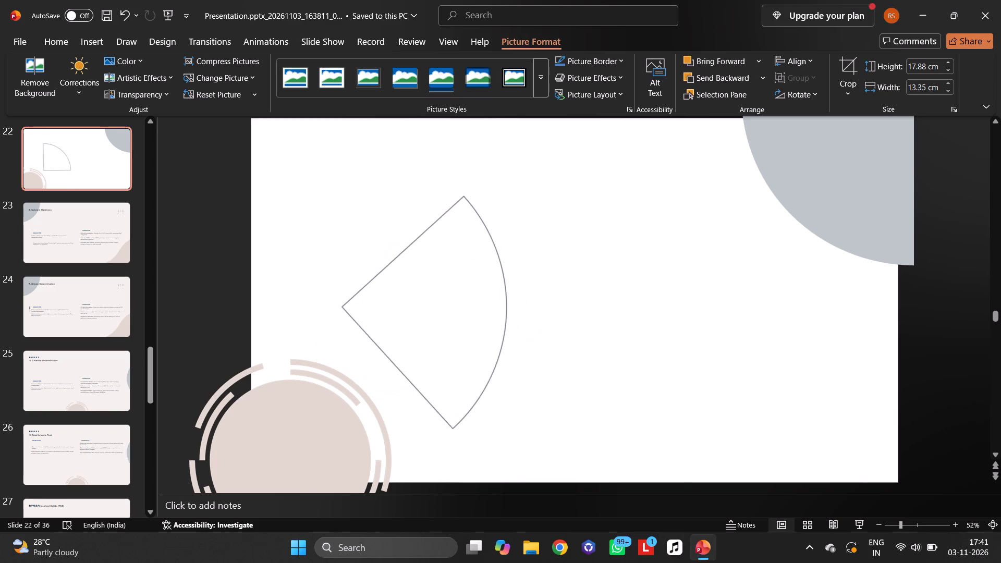
pyautogui.moveTo(411, 395); pyautogui.dragTo(436, 411)
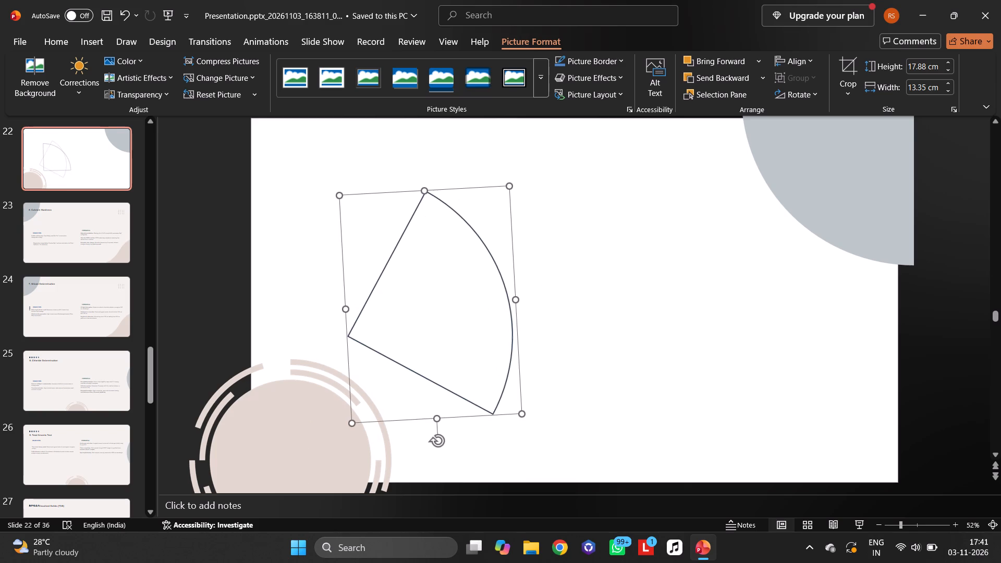
# Move the curved outline to the new slide's lower-left corner so its arc crosses the beige circle.
pyautogui.moveTo(417, 309); pyautogui.dragTo(225, 434)
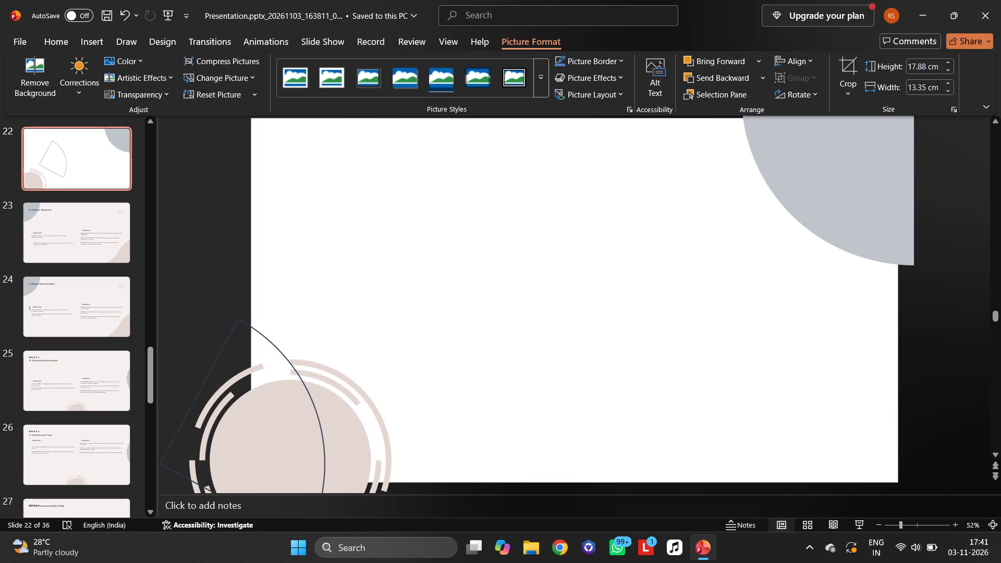
pyautogui.moveTo(225, 434); pyautogui.dragTo(226, 431)
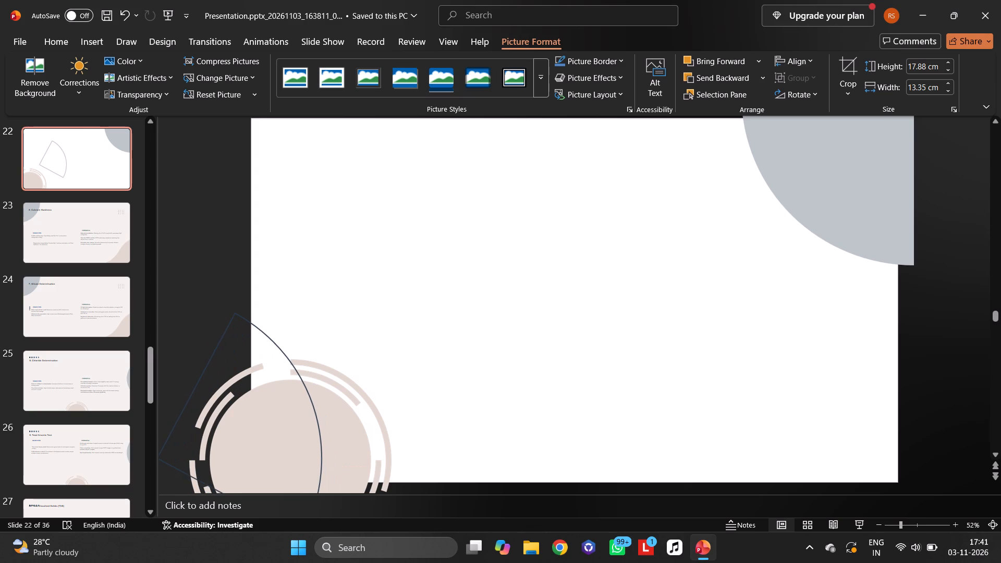
pyautogui.moveTo(226, 431); pyautogui.dragTo(226, 431)
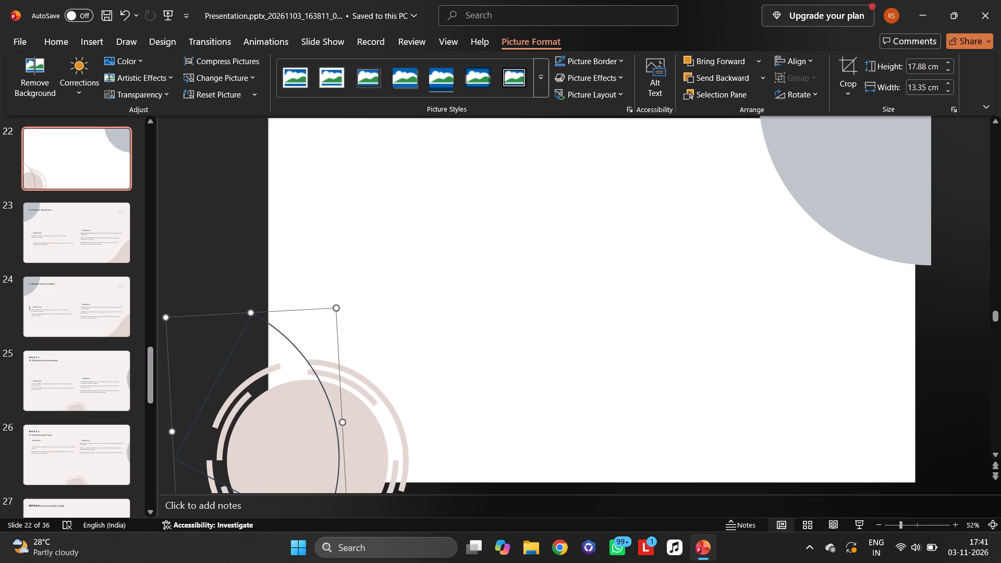
# Enlarge the curved outline on the new slide to 18.6 cm high and 13.88 cm wide.
pyautogui.moveTo(337, 307); pyautogui.dragTo(318, 302)
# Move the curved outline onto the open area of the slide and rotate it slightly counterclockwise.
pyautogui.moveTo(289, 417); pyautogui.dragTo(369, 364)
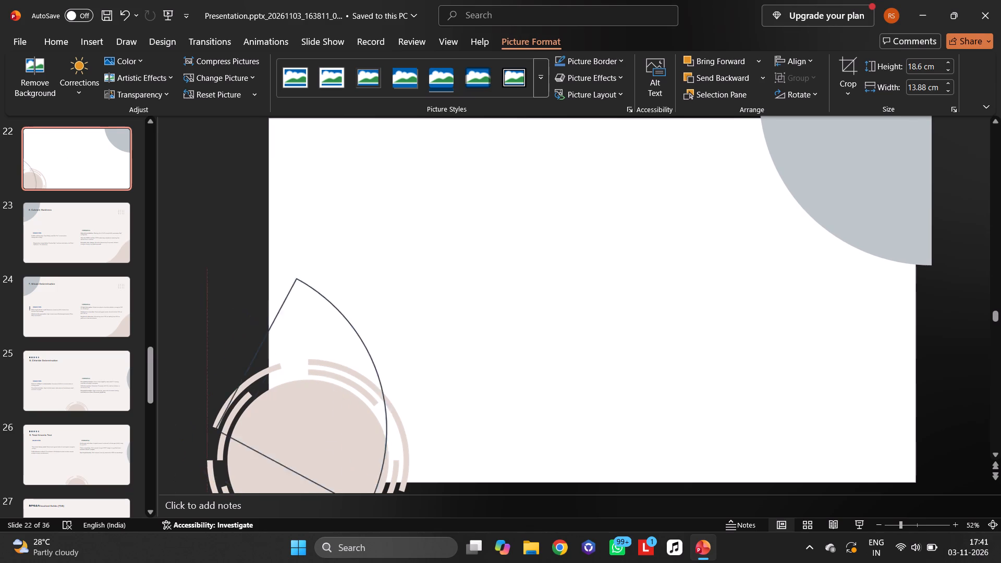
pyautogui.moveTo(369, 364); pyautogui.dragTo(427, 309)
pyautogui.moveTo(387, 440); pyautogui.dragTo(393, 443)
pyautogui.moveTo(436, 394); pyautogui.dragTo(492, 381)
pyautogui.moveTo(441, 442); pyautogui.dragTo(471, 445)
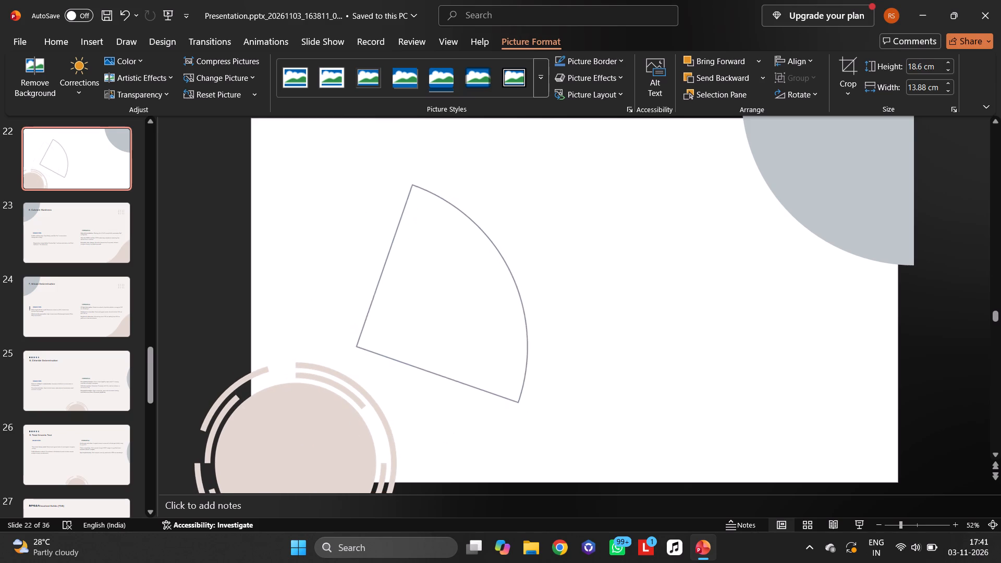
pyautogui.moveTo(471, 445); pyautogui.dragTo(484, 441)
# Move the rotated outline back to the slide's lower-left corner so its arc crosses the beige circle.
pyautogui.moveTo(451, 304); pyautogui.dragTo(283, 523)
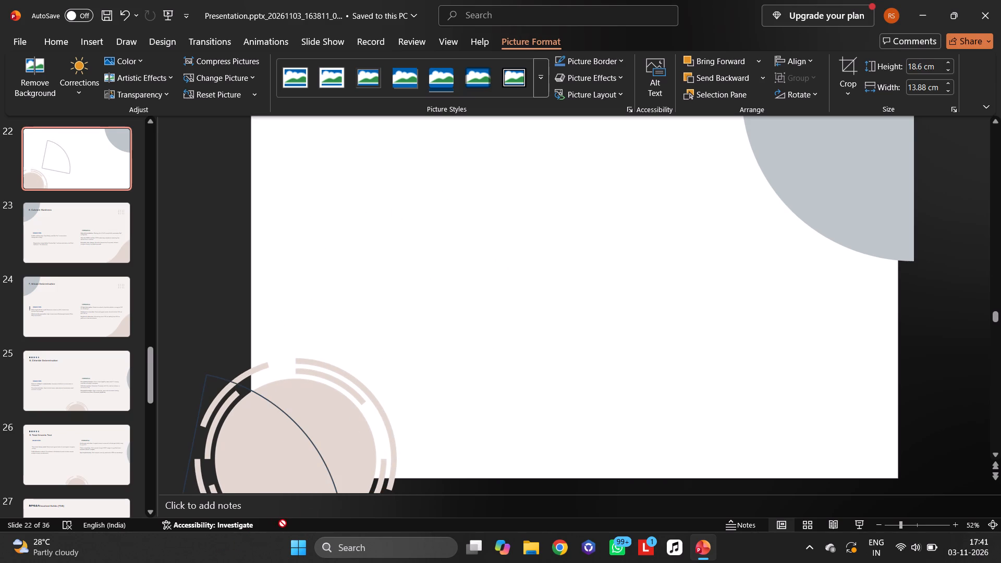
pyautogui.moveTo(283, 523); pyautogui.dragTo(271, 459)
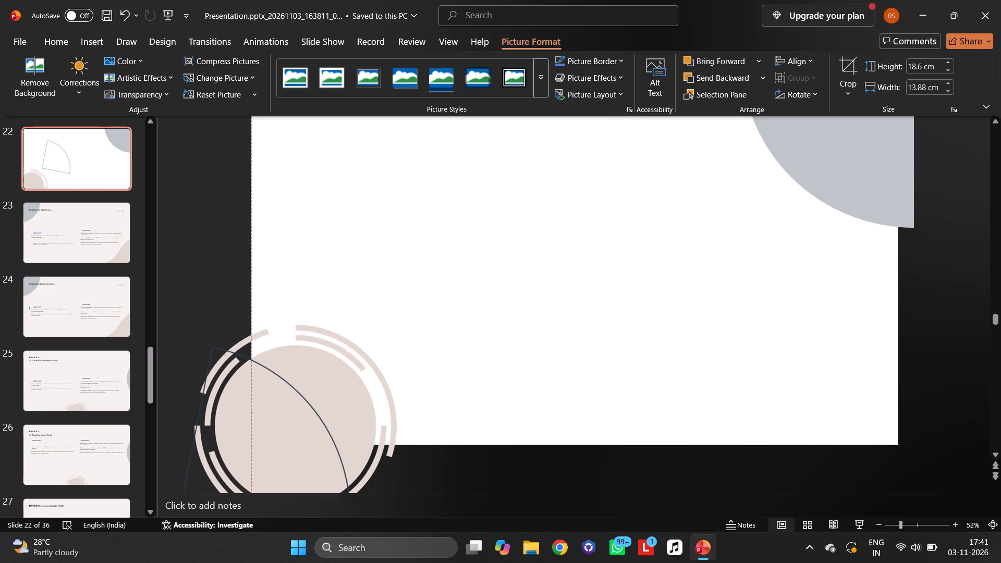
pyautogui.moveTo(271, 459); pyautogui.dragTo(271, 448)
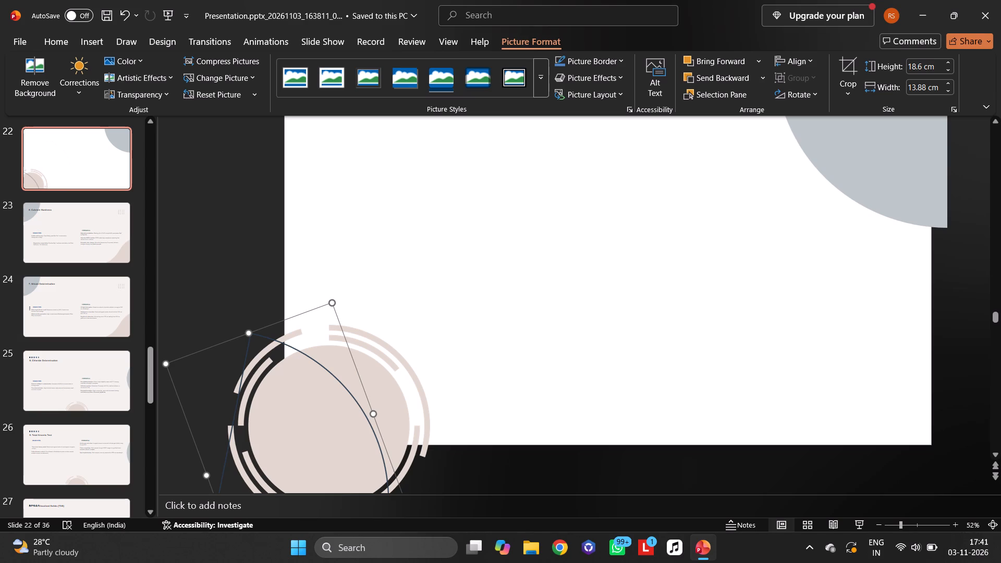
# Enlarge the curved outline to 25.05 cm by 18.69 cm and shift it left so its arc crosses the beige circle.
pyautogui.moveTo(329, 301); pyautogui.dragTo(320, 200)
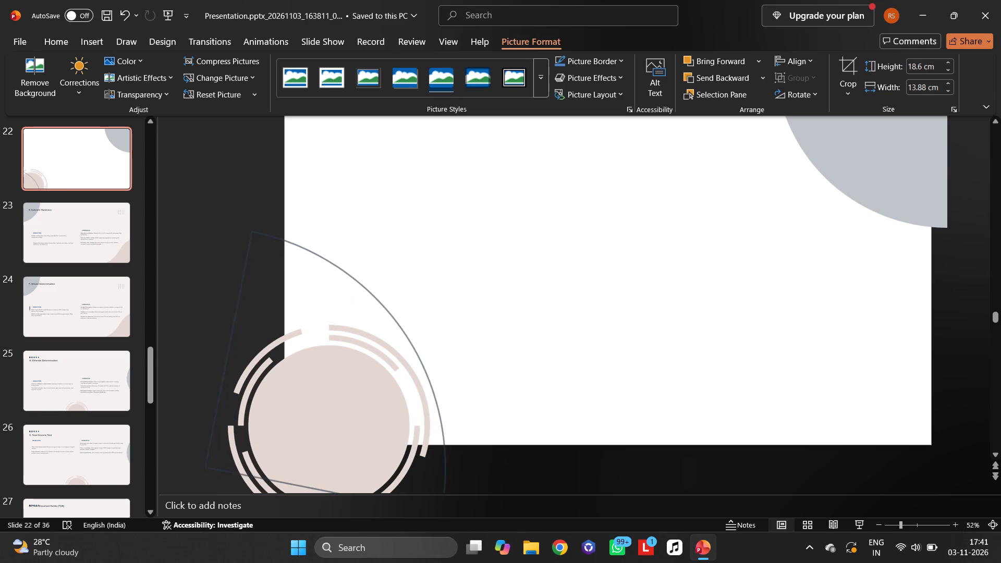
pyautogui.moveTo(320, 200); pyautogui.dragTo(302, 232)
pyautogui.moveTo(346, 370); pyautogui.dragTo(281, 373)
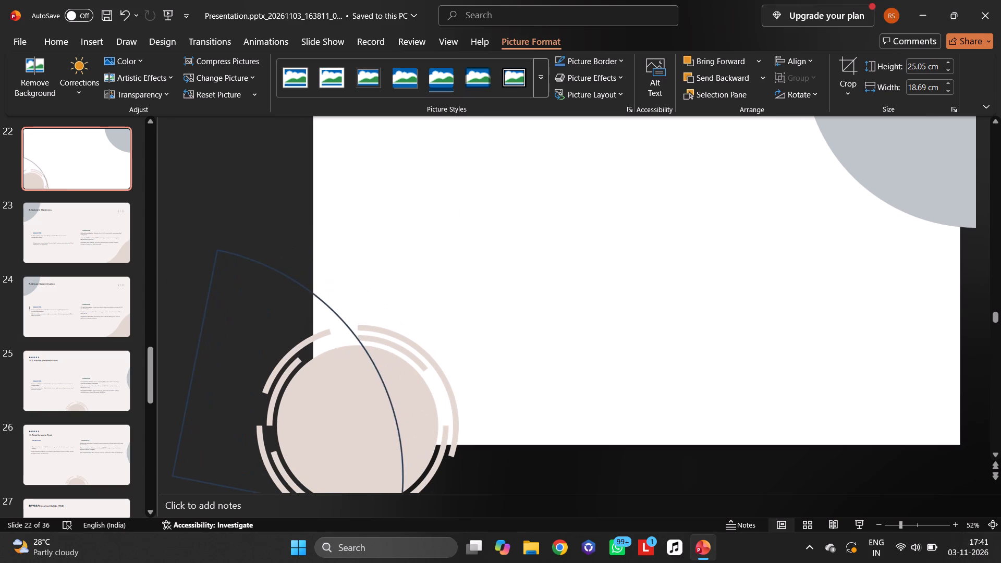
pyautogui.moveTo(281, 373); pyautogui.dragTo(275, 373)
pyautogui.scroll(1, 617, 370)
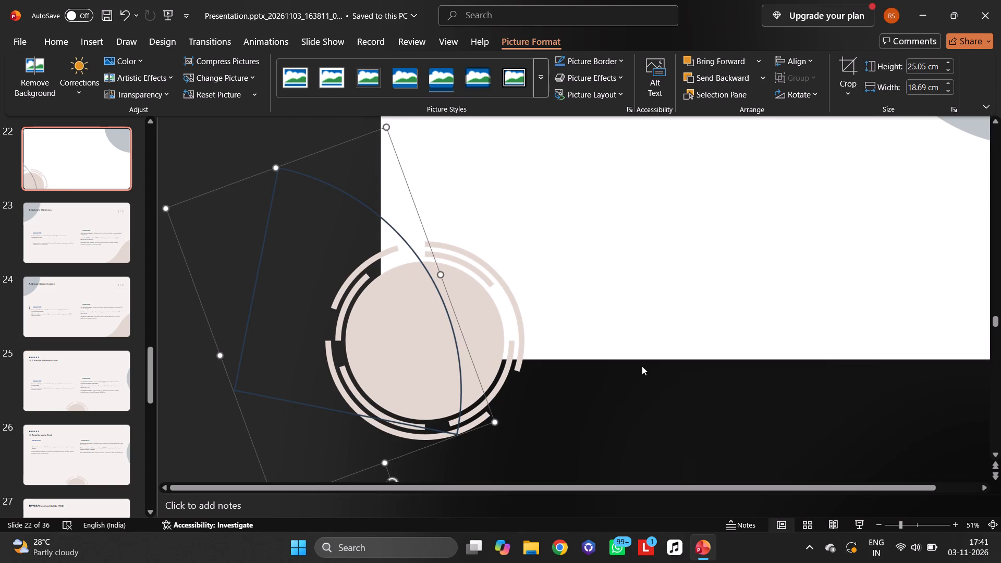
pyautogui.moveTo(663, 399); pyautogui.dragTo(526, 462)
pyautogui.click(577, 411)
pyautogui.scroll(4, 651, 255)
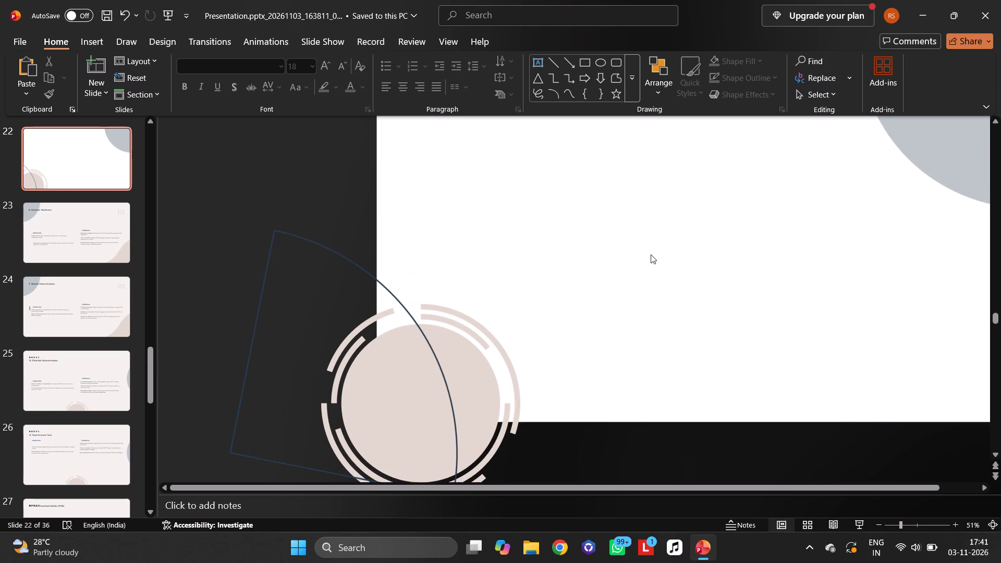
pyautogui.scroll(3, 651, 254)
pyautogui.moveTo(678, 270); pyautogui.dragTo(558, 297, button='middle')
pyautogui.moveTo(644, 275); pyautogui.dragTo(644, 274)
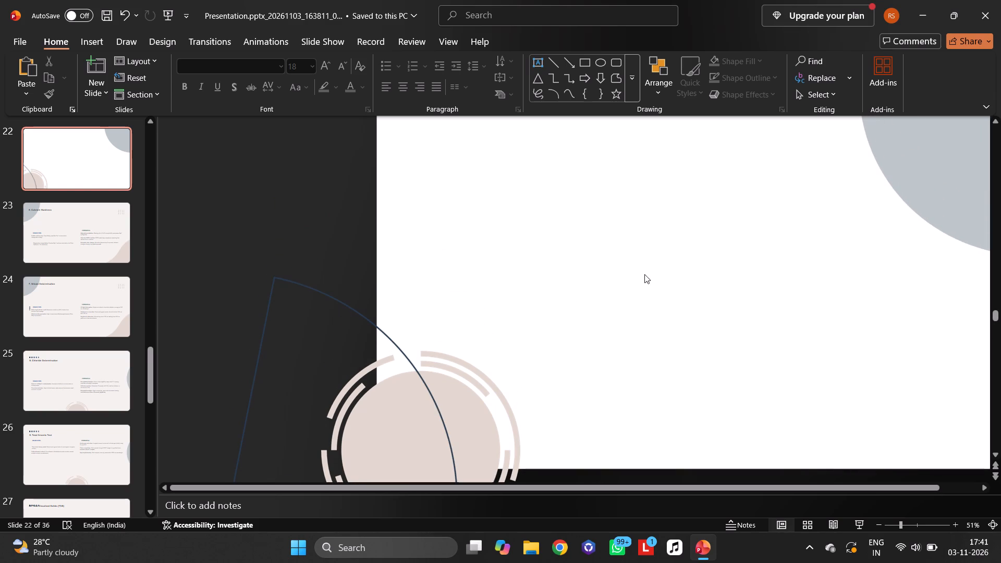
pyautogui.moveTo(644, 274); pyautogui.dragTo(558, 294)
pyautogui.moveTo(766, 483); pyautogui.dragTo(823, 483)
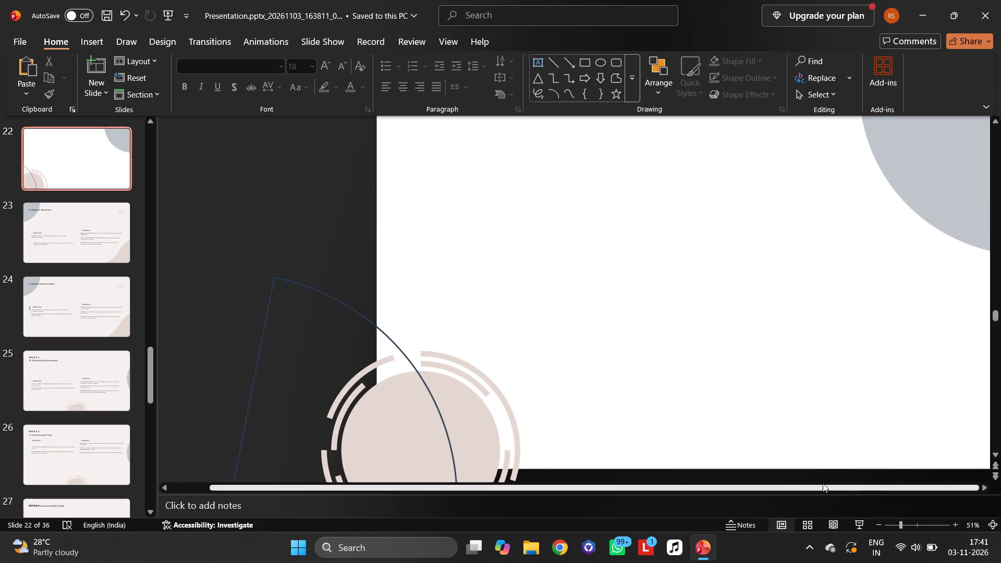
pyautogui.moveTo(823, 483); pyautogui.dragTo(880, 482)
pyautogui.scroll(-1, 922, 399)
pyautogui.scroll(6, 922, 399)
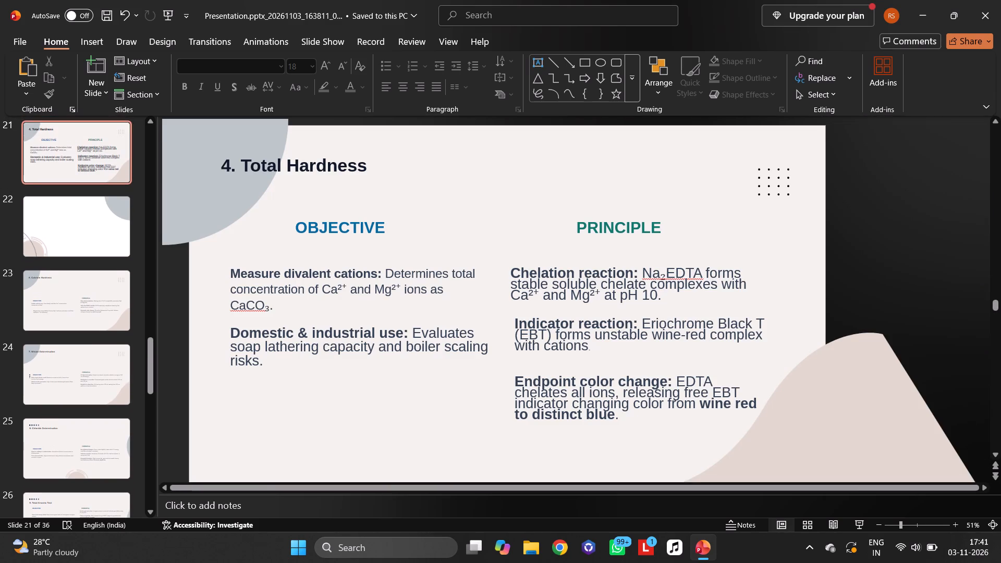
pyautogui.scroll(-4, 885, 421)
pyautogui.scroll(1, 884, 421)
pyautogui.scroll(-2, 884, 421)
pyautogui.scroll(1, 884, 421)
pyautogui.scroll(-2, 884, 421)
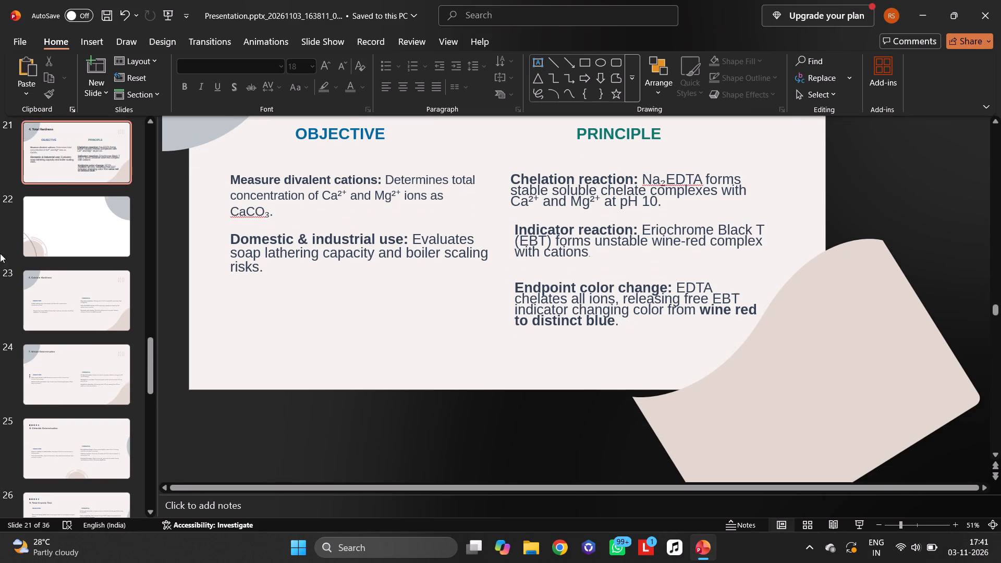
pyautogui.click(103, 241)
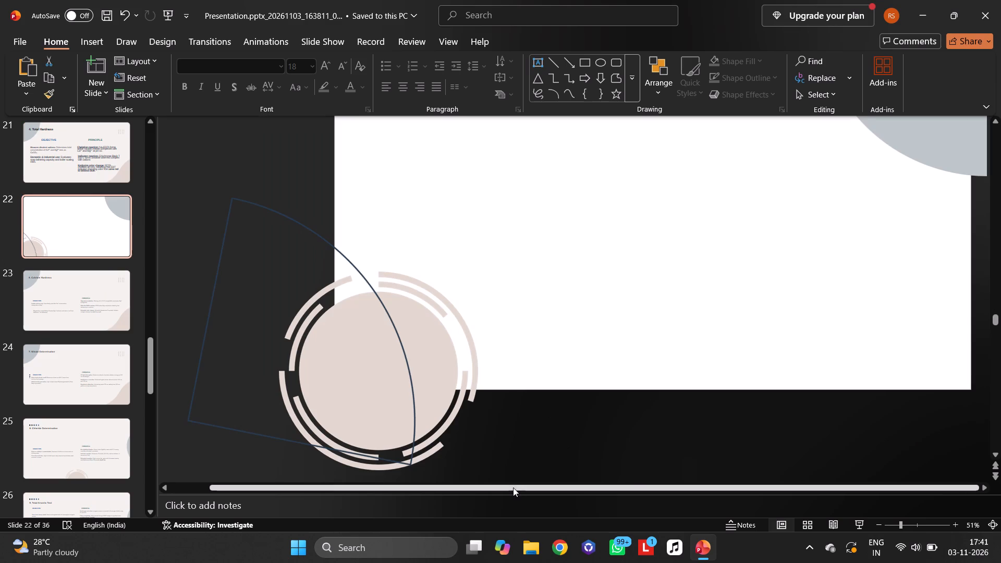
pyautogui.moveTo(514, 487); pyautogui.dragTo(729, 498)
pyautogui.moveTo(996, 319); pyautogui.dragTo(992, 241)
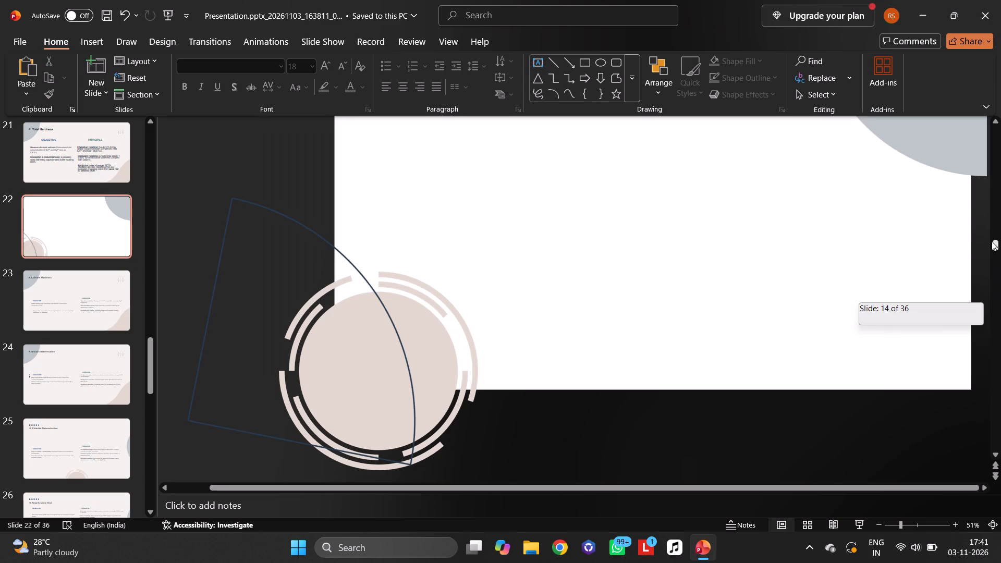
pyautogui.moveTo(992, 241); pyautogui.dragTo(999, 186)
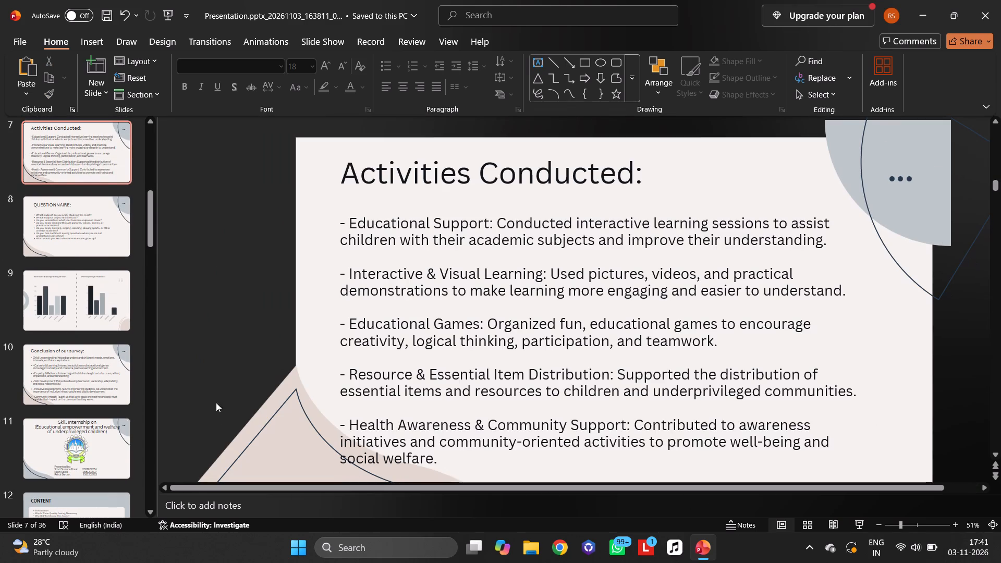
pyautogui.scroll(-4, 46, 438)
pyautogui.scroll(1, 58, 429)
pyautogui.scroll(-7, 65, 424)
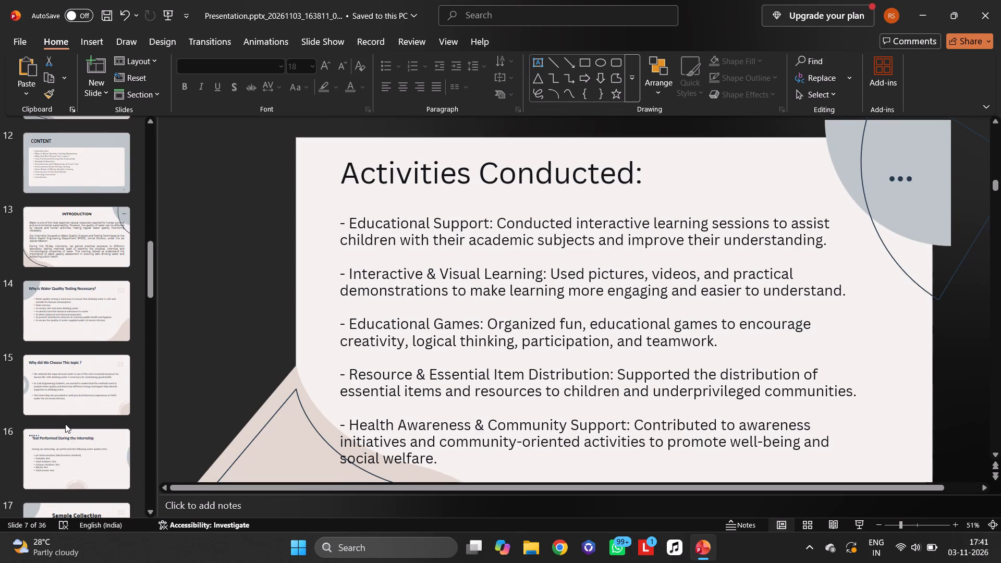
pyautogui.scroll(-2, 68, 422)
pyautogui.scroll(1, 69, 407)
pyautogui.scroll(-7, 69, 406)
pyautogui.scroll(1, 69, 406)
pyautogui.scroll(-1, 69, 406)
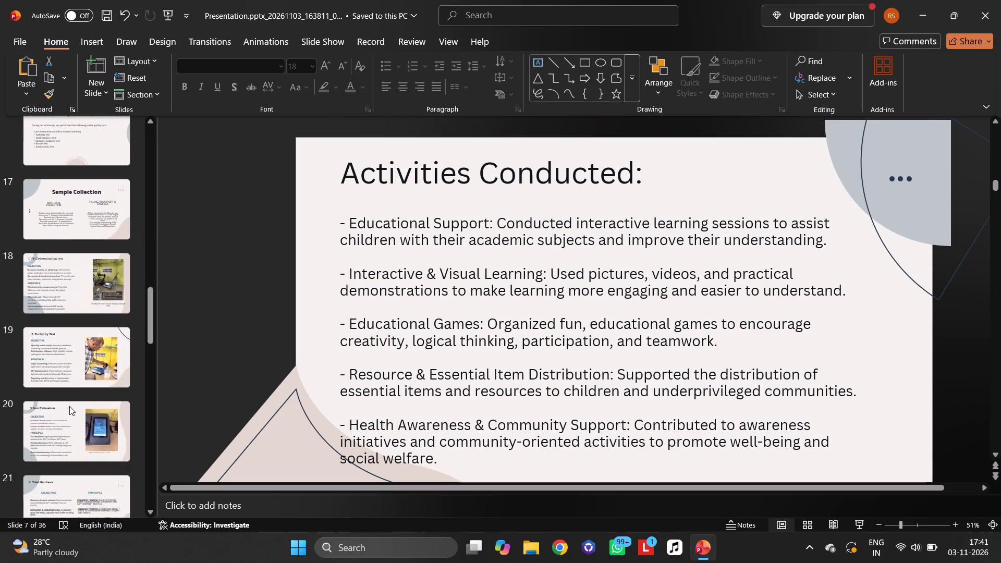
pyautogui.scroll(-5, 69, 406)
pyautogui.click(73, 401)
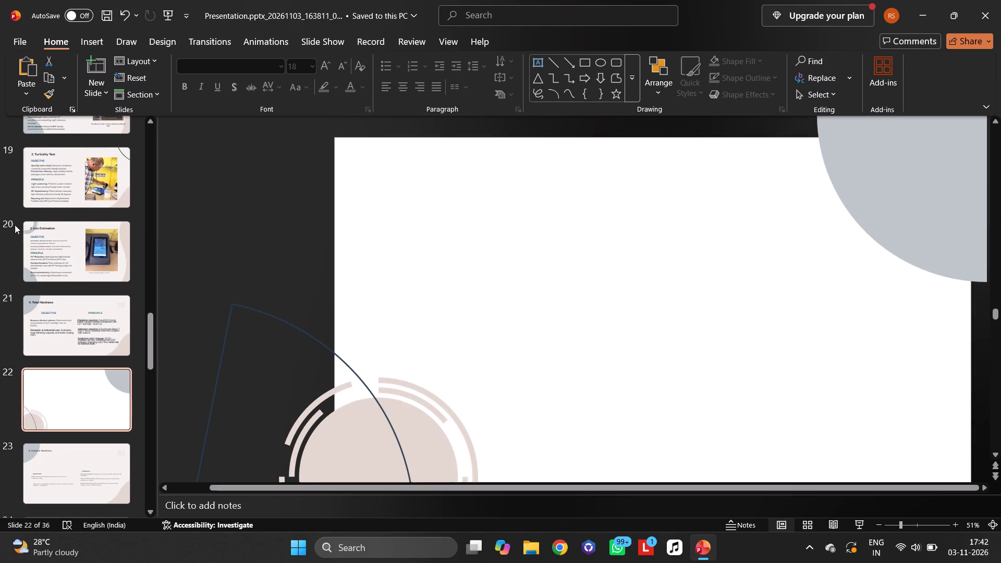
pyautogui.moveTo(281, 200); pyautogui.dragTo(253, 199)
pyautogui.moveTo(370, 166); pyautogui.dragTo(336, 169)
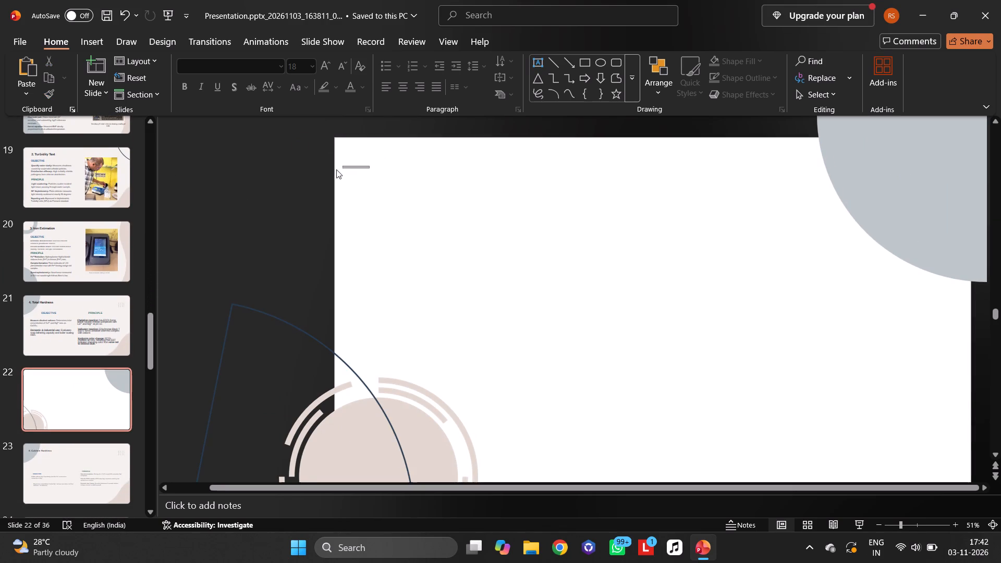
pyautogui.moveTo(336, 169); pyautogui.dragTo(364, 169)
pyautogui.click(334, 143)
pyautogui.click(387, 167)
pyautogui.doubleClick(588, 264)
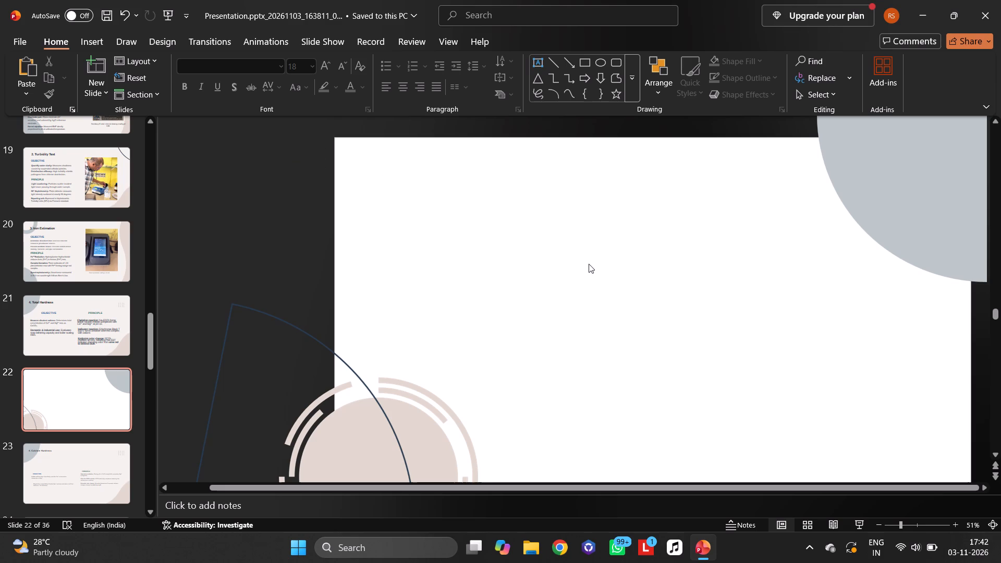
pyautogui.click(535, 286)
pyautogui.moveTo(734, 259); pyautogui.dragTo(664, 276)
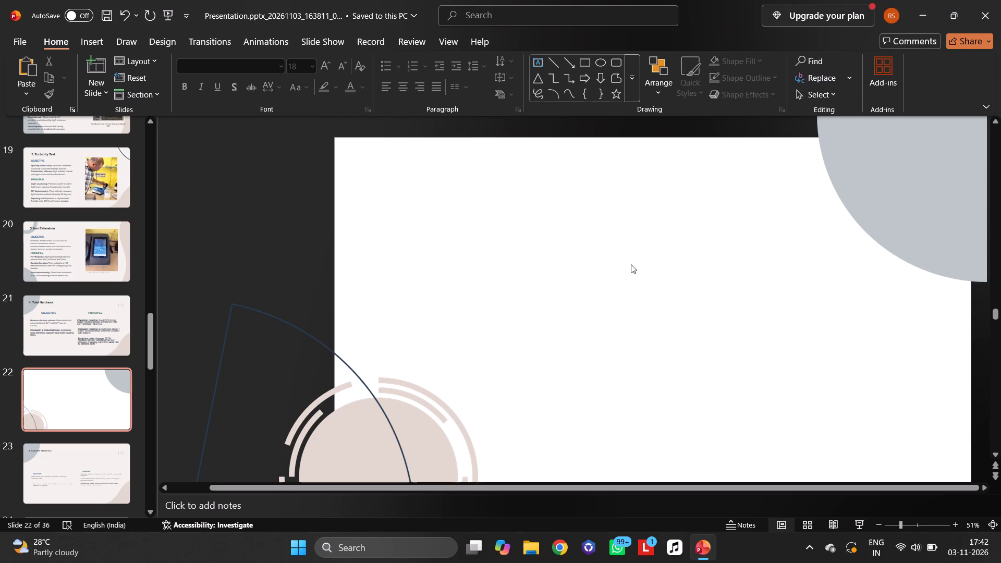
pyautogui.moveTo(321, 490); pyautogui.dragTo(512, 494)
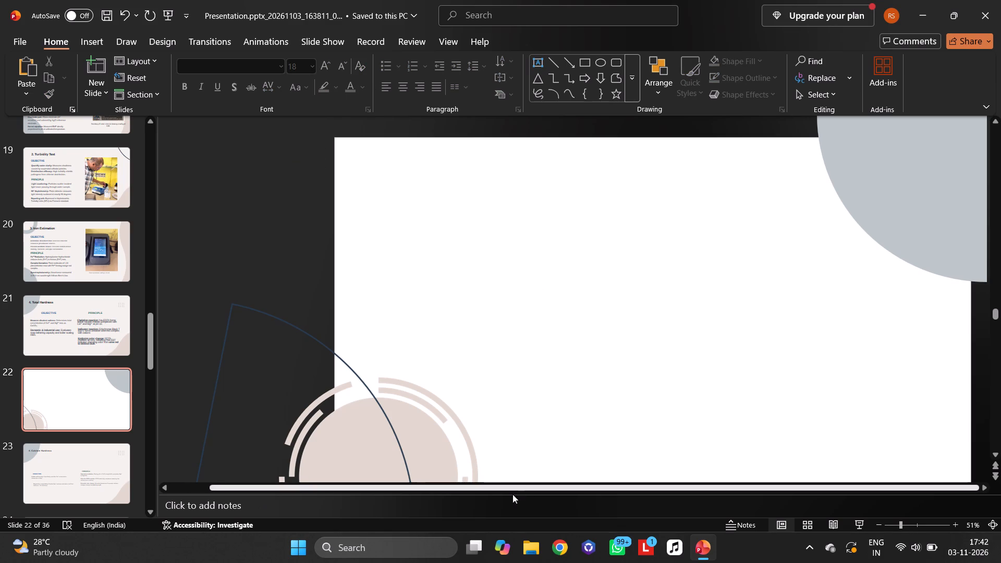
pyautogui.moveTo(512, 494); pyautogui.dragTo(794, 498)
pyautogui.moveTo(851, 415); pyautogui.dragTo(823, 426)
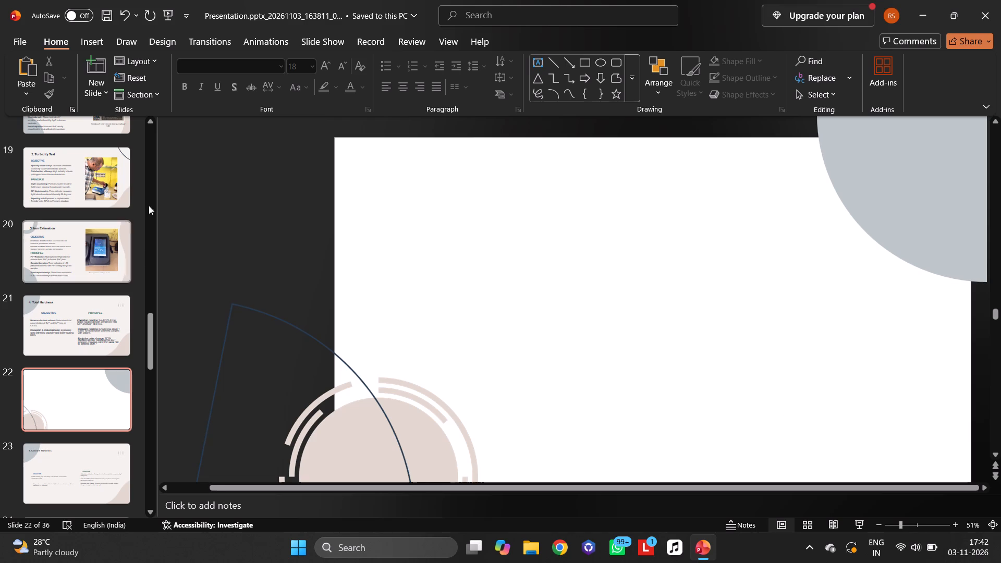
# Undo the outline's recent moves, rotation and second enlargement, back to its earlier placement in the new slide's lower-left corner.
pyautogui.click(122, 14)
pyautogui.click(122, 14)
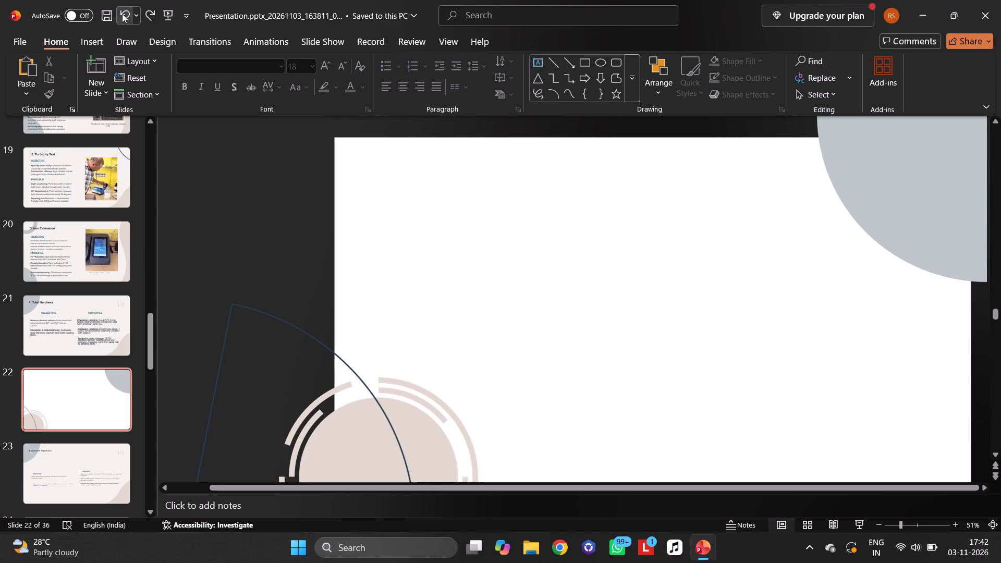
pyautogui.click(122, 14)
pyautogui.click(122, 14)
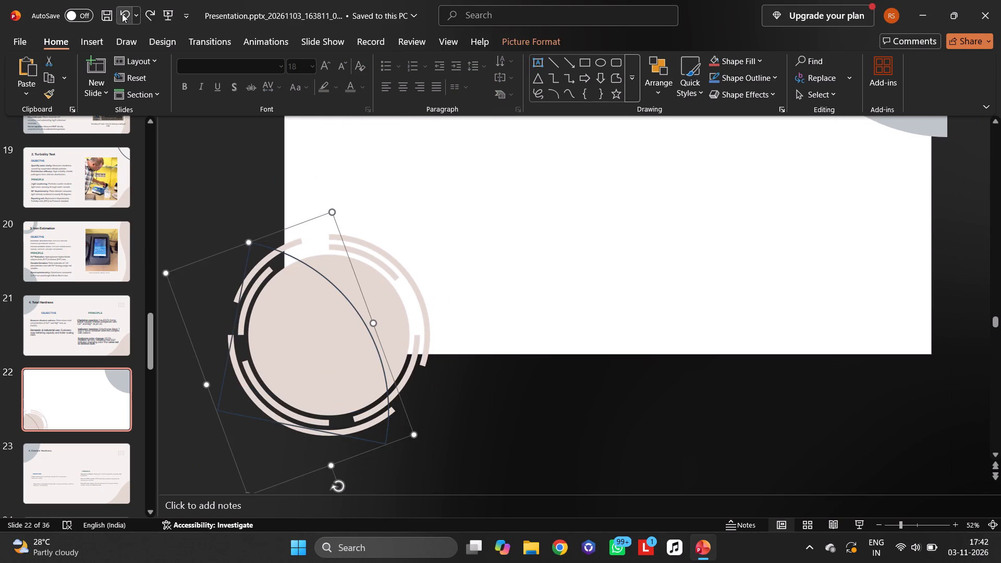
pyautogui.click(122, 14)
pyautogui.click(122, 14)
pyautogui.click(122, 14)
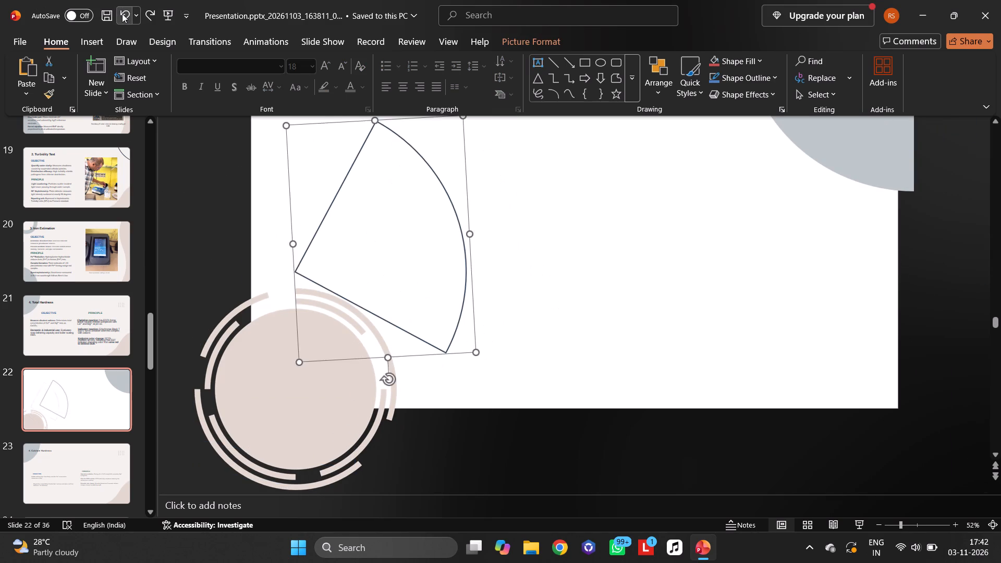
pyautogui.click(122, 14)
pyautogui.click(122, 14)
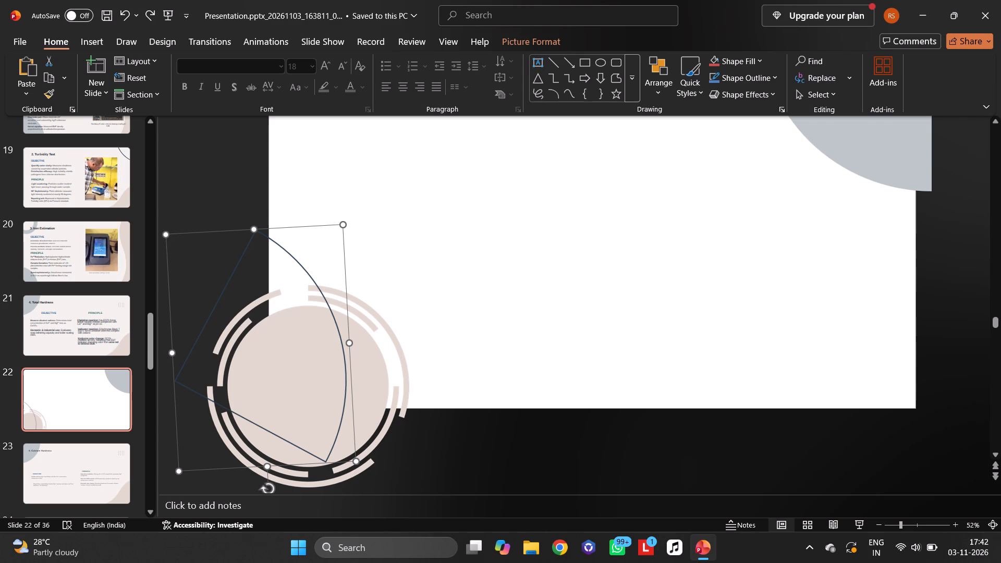
# Enlarge the curved outline by about a third and move it up until its lowest point meets the slide's bottom edge.
pyautogui.moveTo(355, 462); pyautogui.dragTo(385, 489)
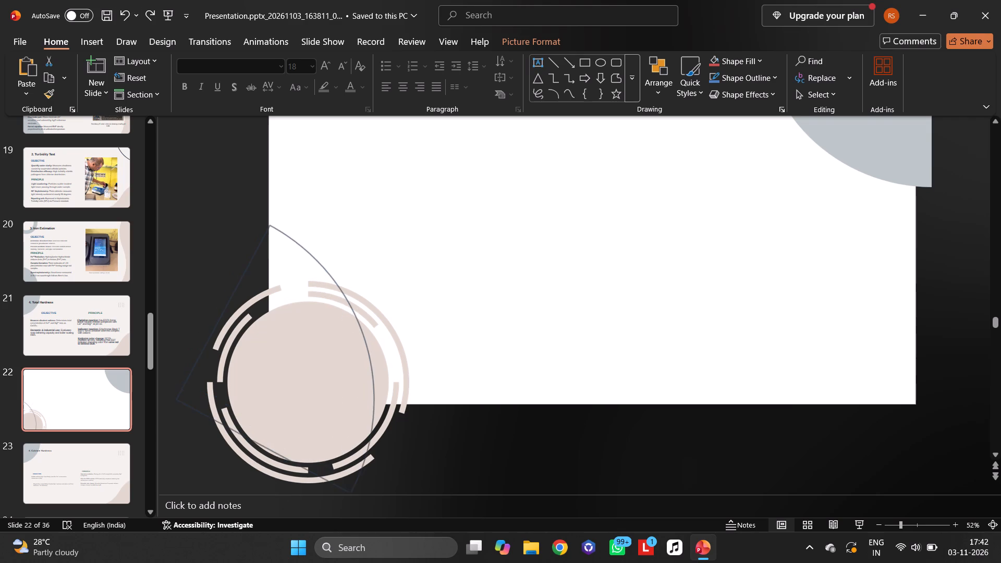
pyautogui.moveTo(385, 489); pyautogui.dragTo(362, 413)
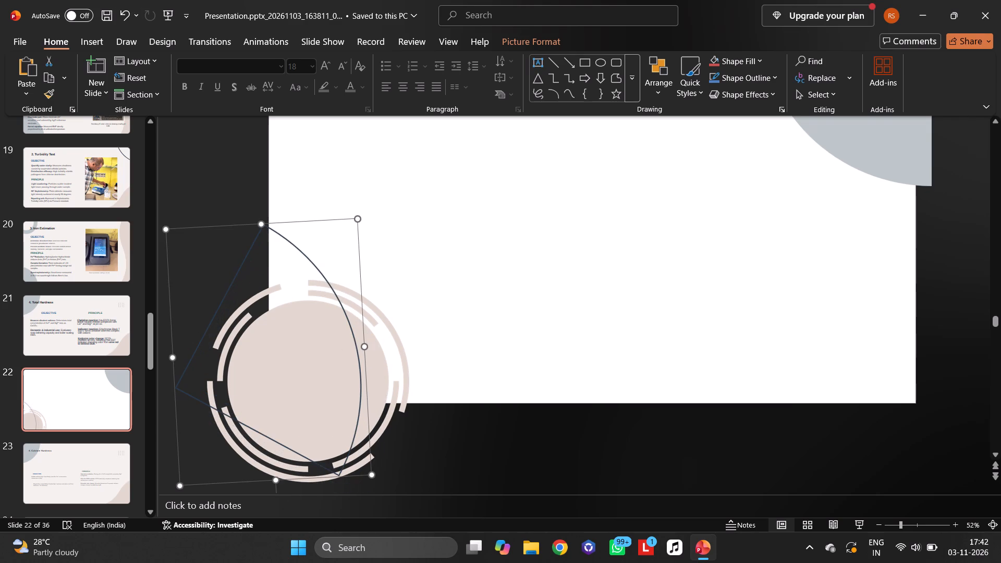
pyautogui.moveTo(358, 220); pyautogui.dragTo(358, 196)
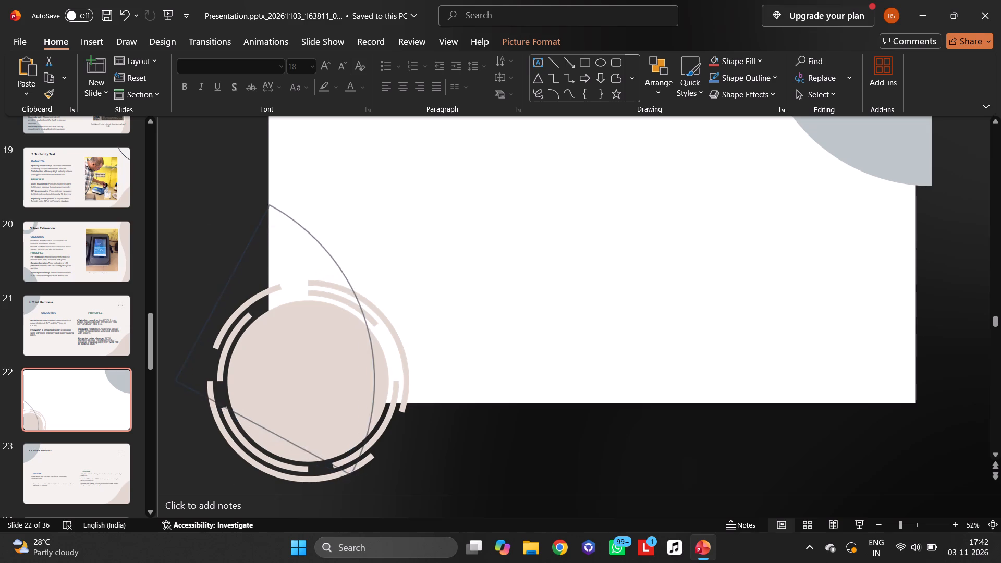
pyautogui.moveTo(358, 196); pyautogui.dragTo(358, 160)
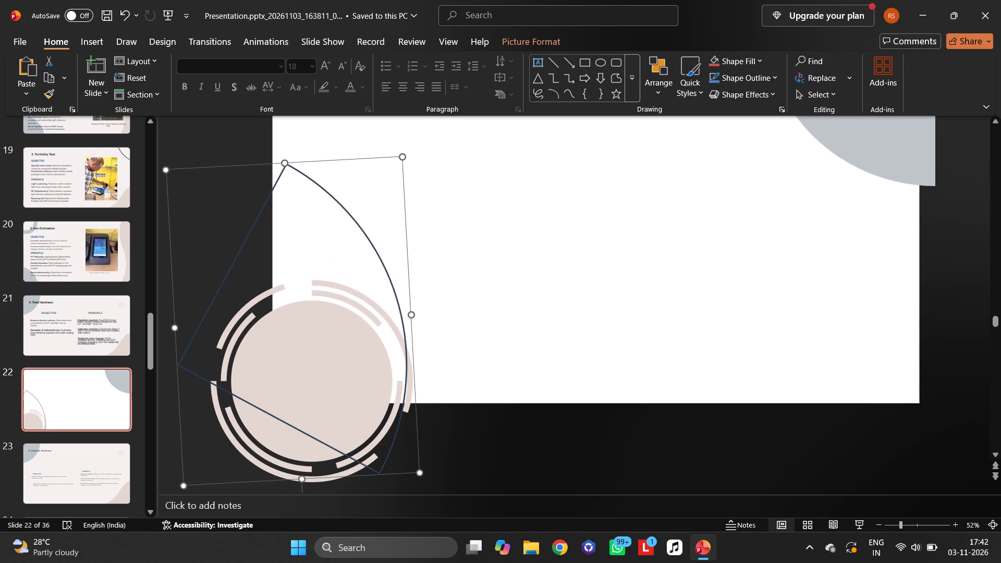
pyautogui.moveTo(315, 388); pyautogui.dragTo(326, 318)
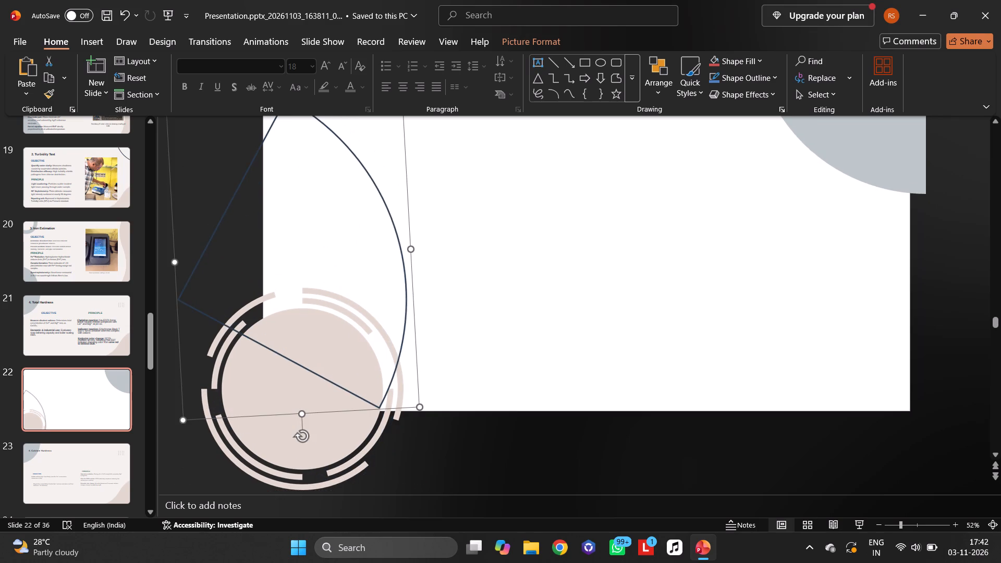
# Nudge the beige circle slightly up beneath the curved outline, and reselect the outline.
pyautogui.moveTo(308, 439); pyautogui.dragTo(306, 424)
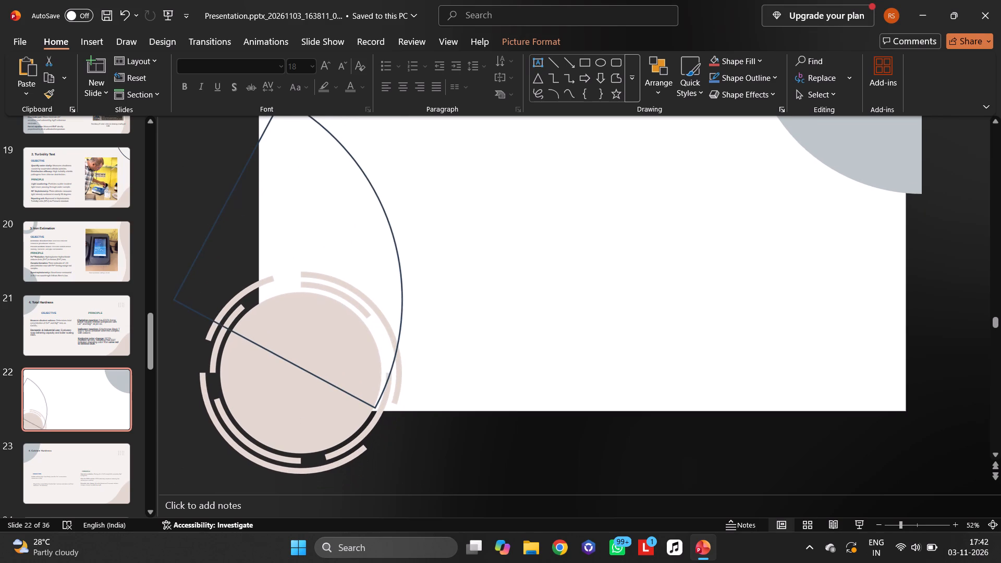
pyautogui.moveTo(306, 424); pyautogui.dragTo(305, 431)
pyautogui.click(299, 237)
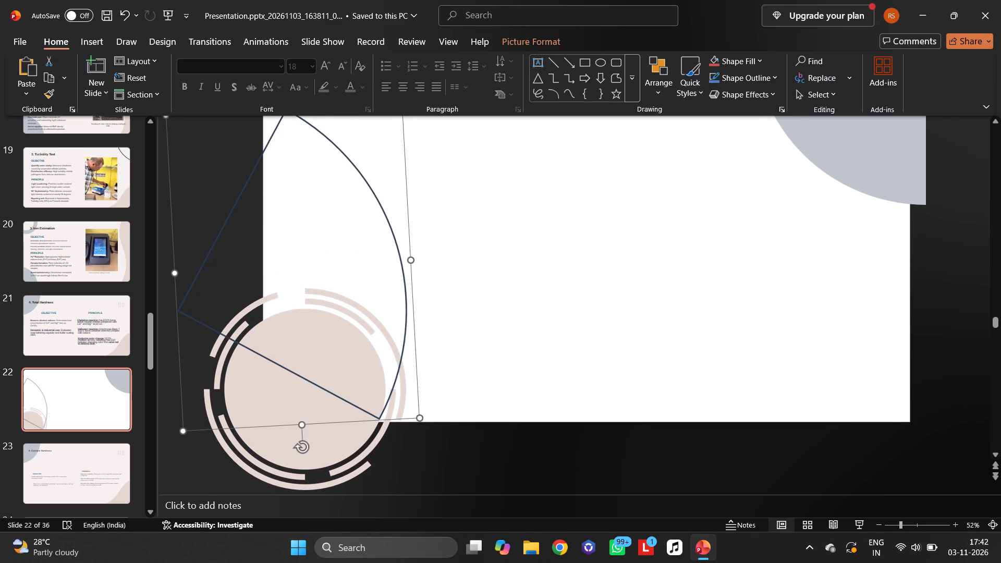
# Rotate the curved outline slightly clockwise and move it down and left until its arc crosses the beige circle, and deselect it.
pyautogui.moveTo(301, 448); pyautogui.dragTo(333, 446)
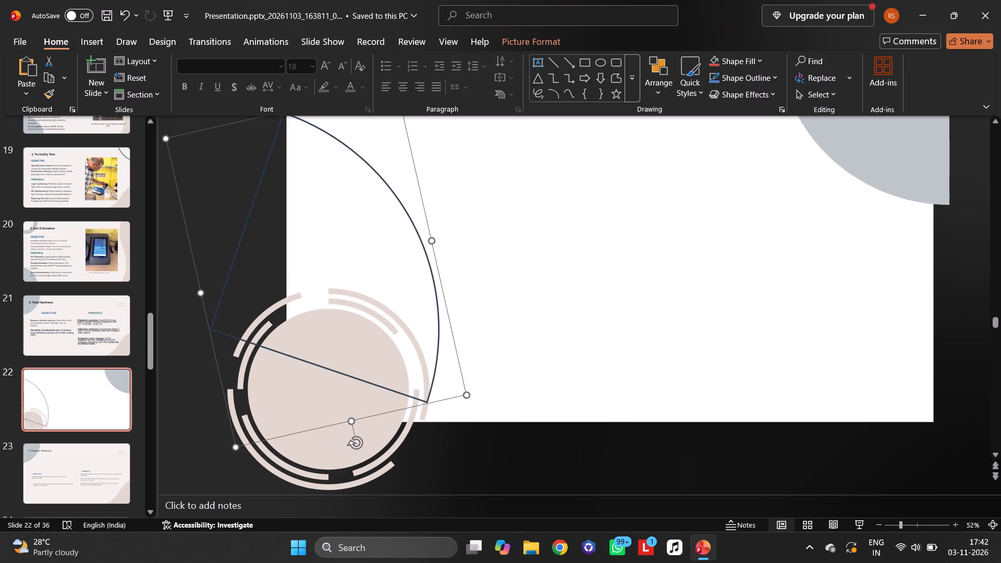
pyautogui.moveTo(319, 289); pyautogui.dragTo(255, 386)
pyautogui.scroll(3, 768, 429)
pyautogui.moveTo(744, 446); pyautogui.dragTo(577, 492)
pyautogui.click(653, 358)
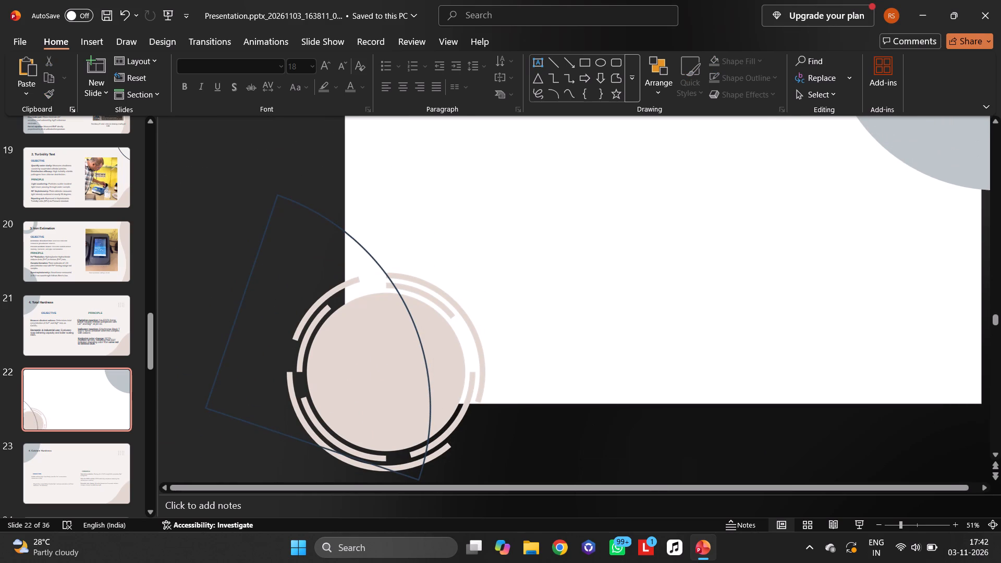
# Review the new slide's corner decorations and compare them with the preceding water-test slides.
pyautogui.moveTo(668, 488); pyautogui.dragTo(957, 490)
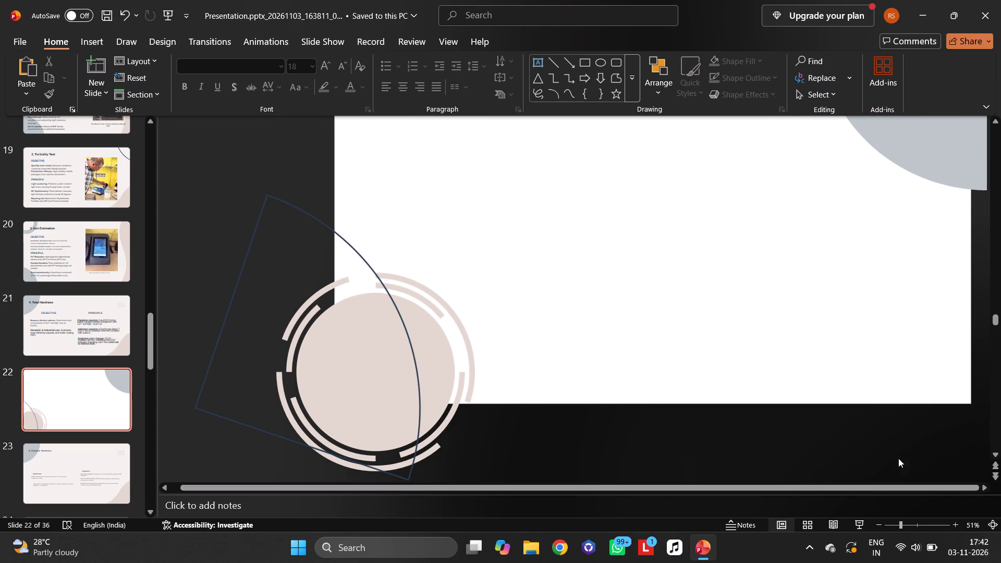
pyautogui.moveTo(869, 481); pyautogui.dragTo(788, 499)
pyautogui.moveTo(997, 320); pyautogui.dragTo(991, 277)
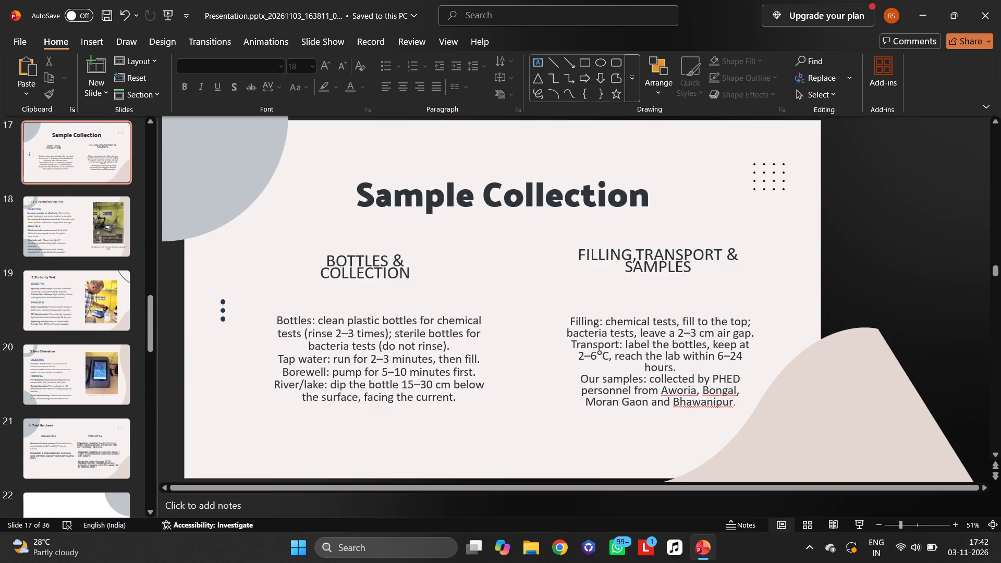
pyautogui.click(173, 345)
pyautogui.click(51, 501)
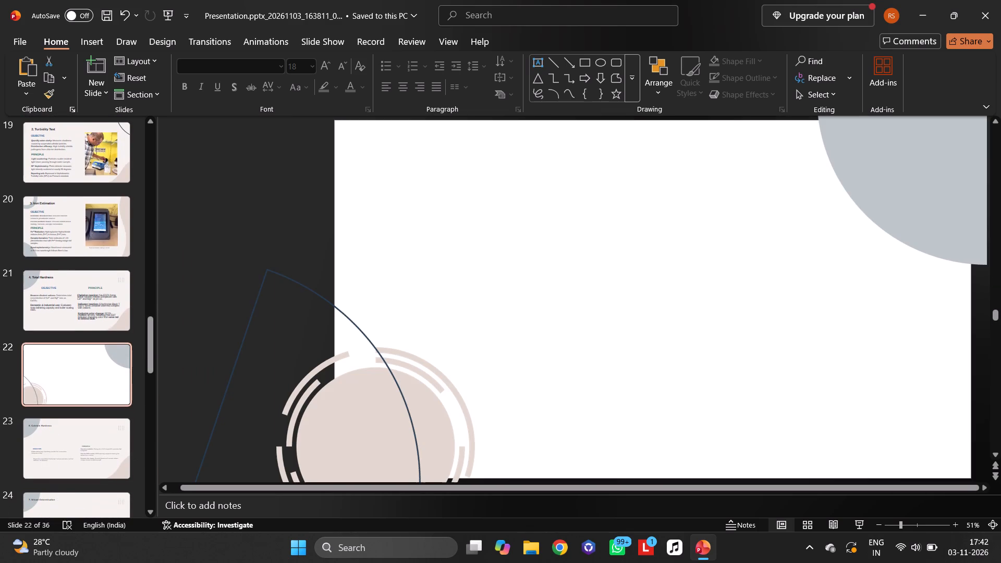
pyautogui.scroll(4, 522, 296)
pyautogui.scroll(-1, 522, 296)
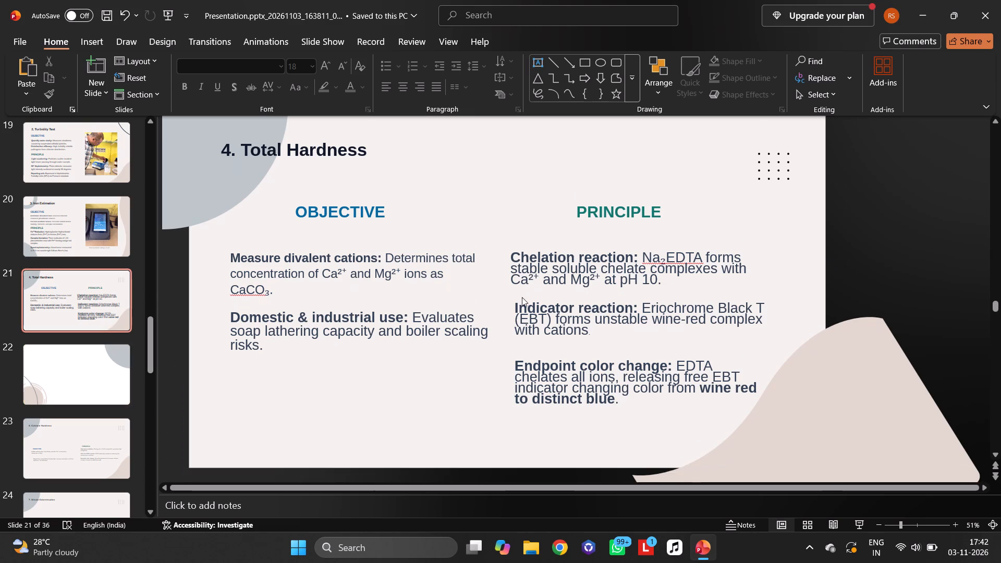
pyautogui.scroll(-6, 522, 297)
pyautogui.scroll(1, 522, 297)
pyautogui.scroll(-1, 522, 297)
pyautogui.scroll(1, 522, 297)
pyautogui.scroll(-4, 522, 297)
pyautogui.scroll(1, 522, 297)
pyautogui.scroll(-2, 522, 297)
pyautogui.scroll(1, 522, 297)
pyautogui.scroll(-1, 522, 297)
pyautogui.scroll(1, 522, 297)
pyautogui.scroll(-1, 522, 297)
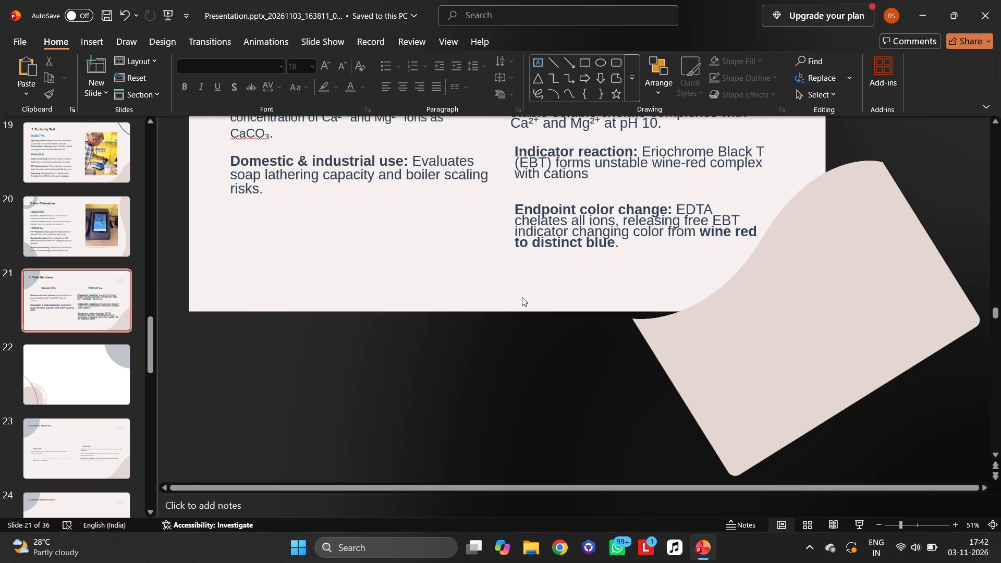
pyautogui.moveTo(479, 417); pyautogui.dragTo(573, 373)
pyautogui.click(48, 378)
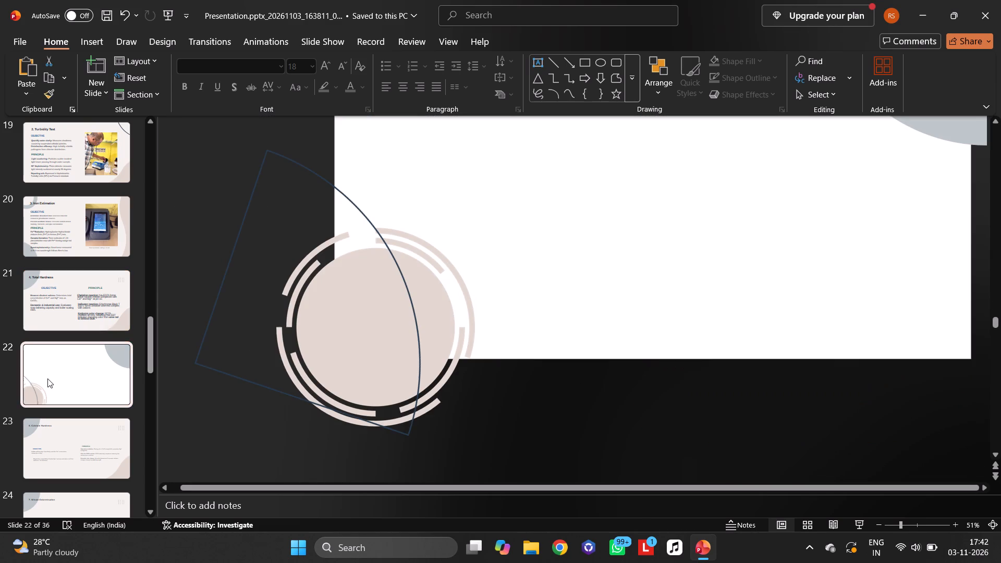
pyautogui.moveTo(351, 489); pyautogui.dragTo(653, 527)
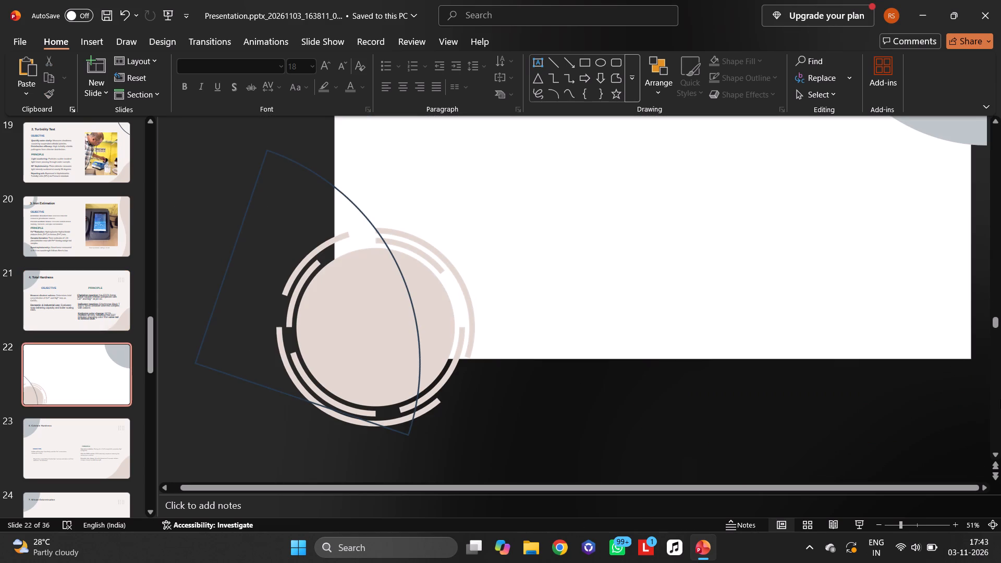
pyautogui.moveTo(996, 323); pyautogui.dragTo(998, 286)
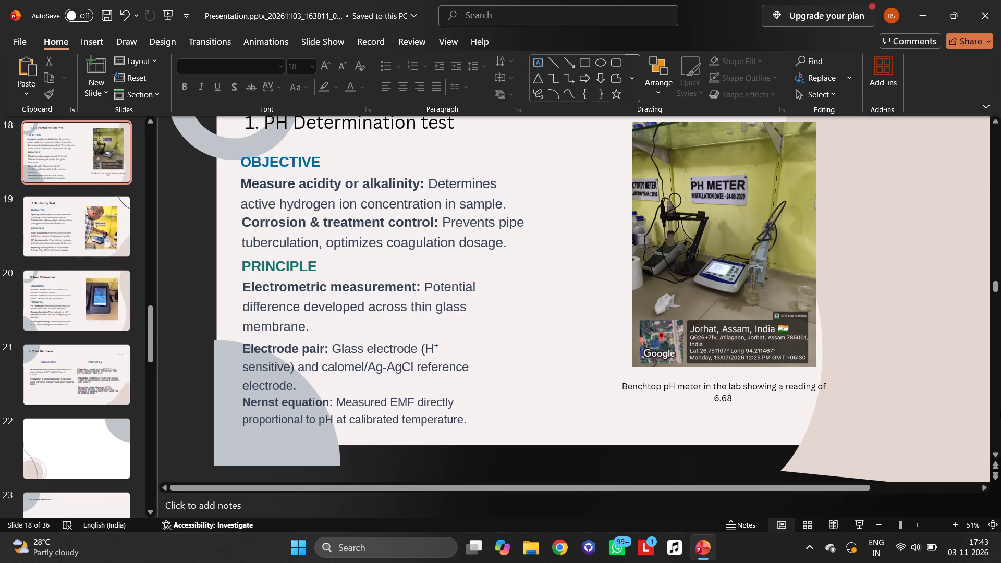
pyautogui.scroll(2, 394, 331)
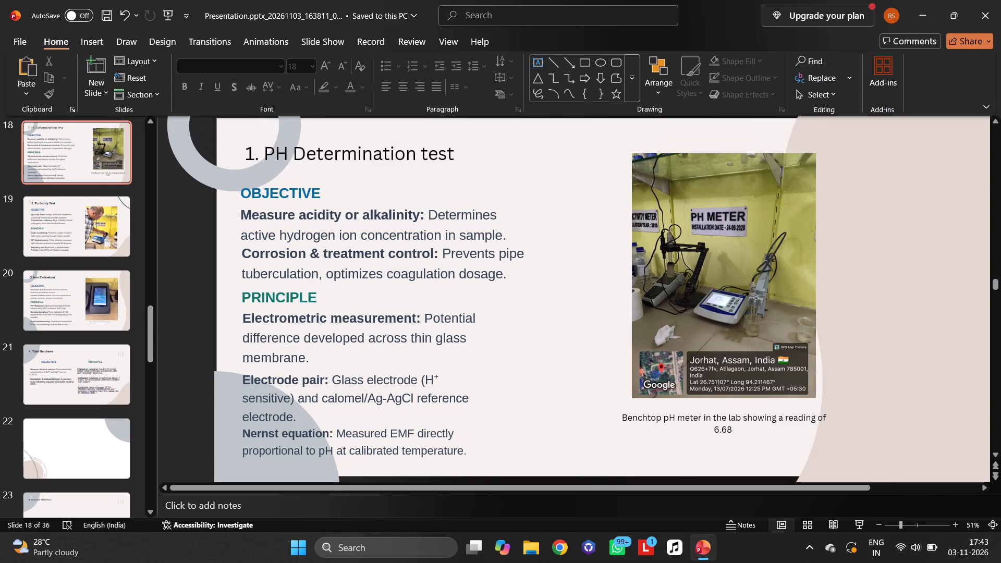
pyautogui.click(90, 447)
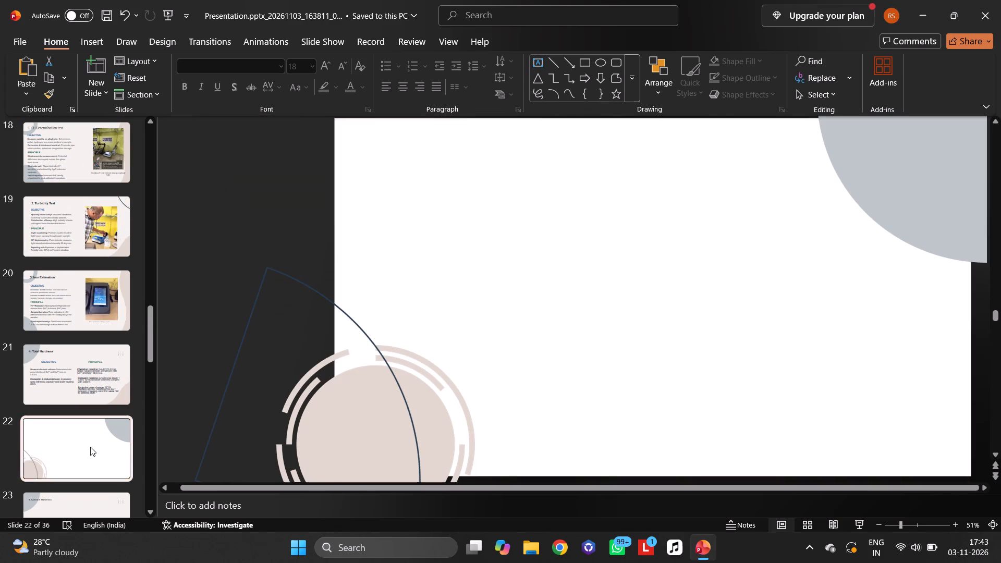
pyautogui.scroll(-1, 219, 207)
pyautogui.scroll(3, 219, 207)
pyautogui.scroll(-1, 219, 207)
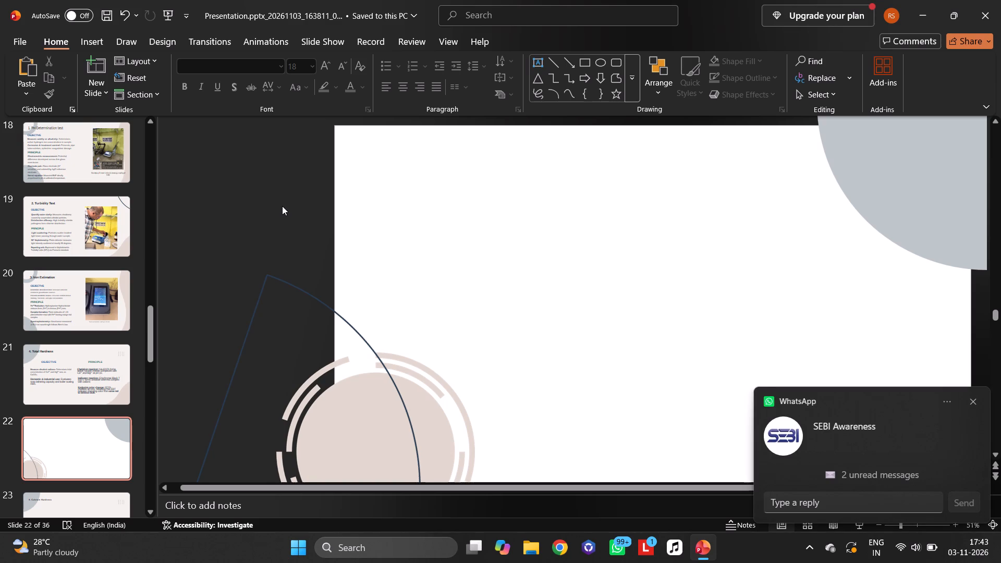
pyautogui.click(970, 398)
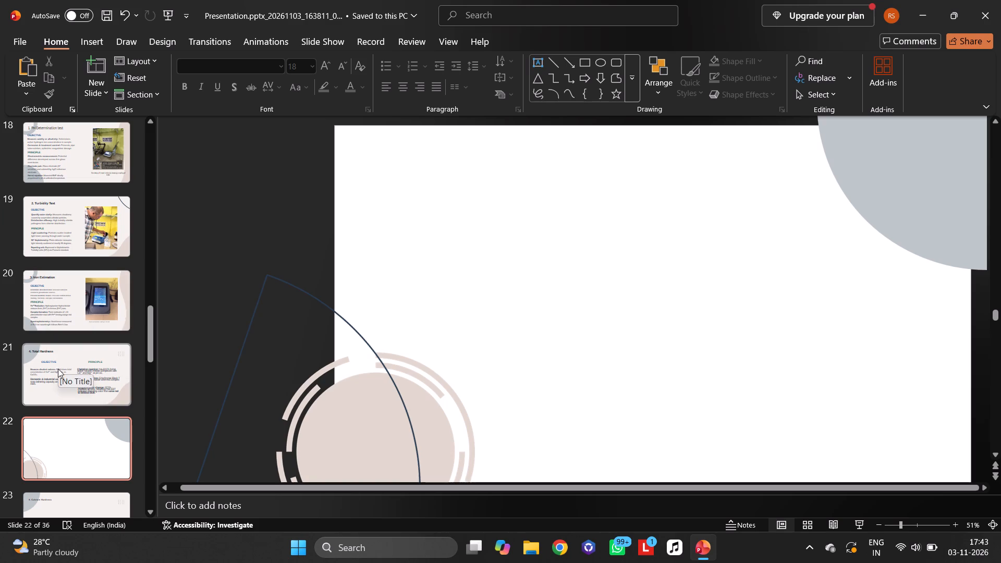
pyautogui.click(59, 304)
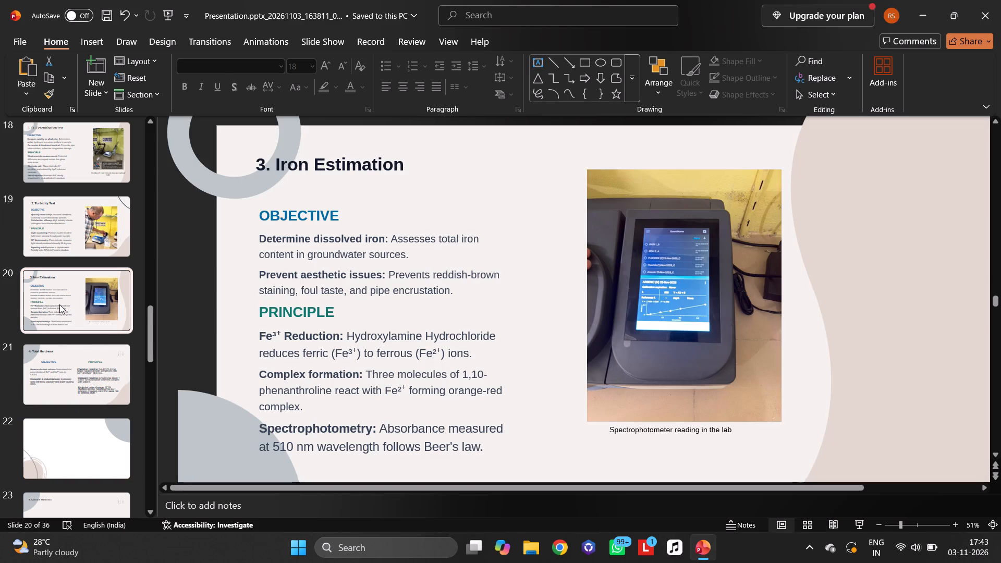
pyautogui.click(63, 363)
pyautogui.click(75, 435)
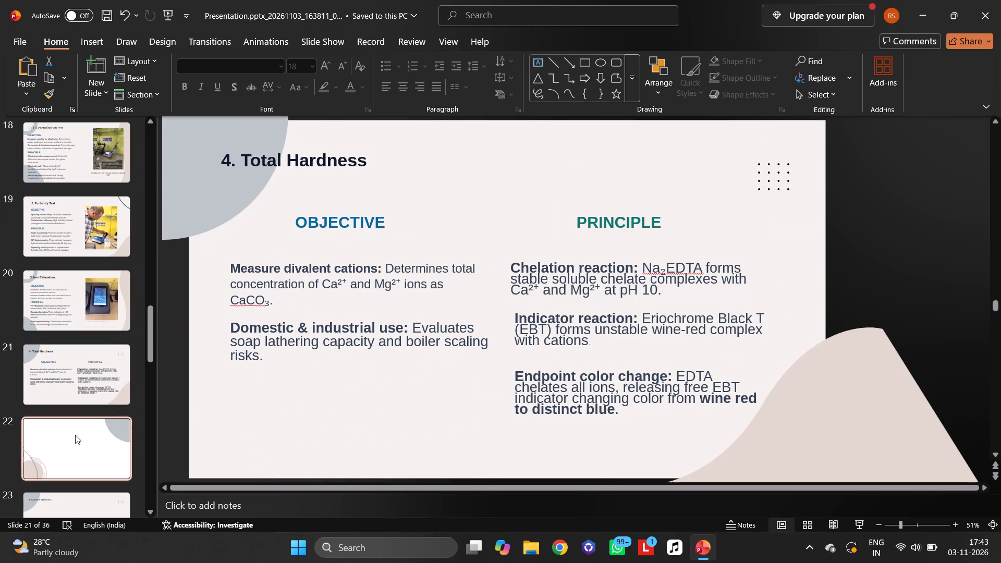
pyautogui.scroll(2, 372, 305)
pyautogui.scroll(-2, 372, 305)
pyautogui.scroll(3, 355, 293)
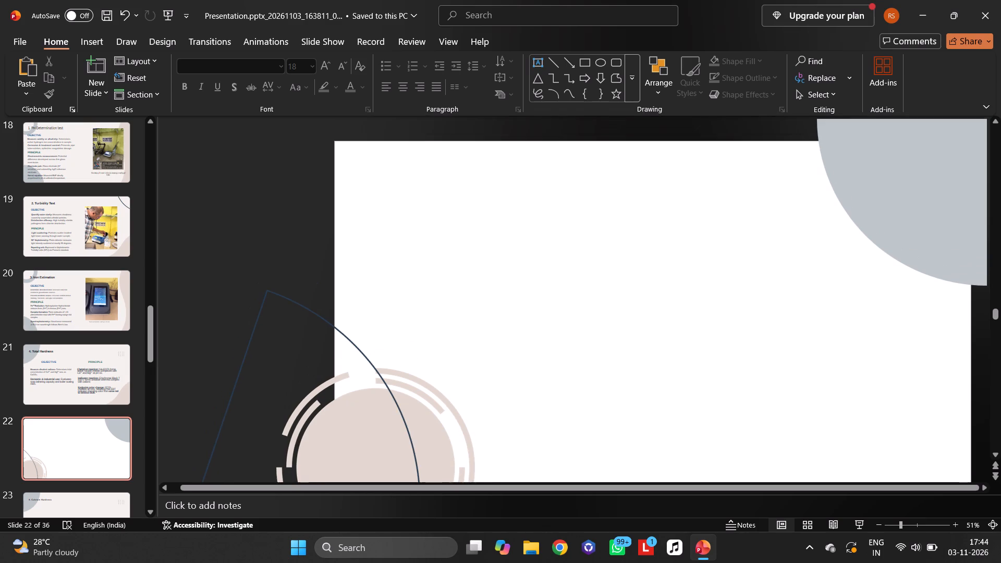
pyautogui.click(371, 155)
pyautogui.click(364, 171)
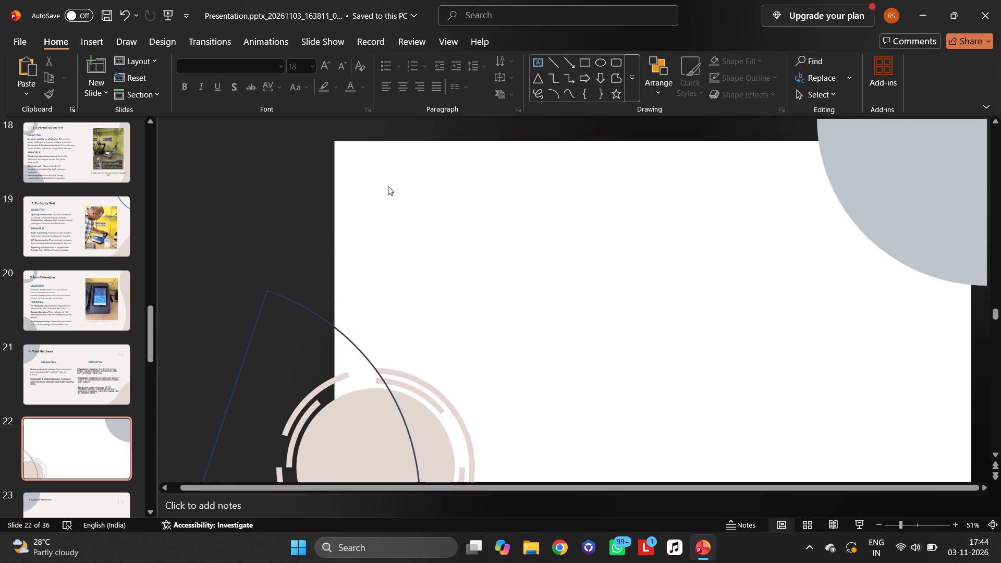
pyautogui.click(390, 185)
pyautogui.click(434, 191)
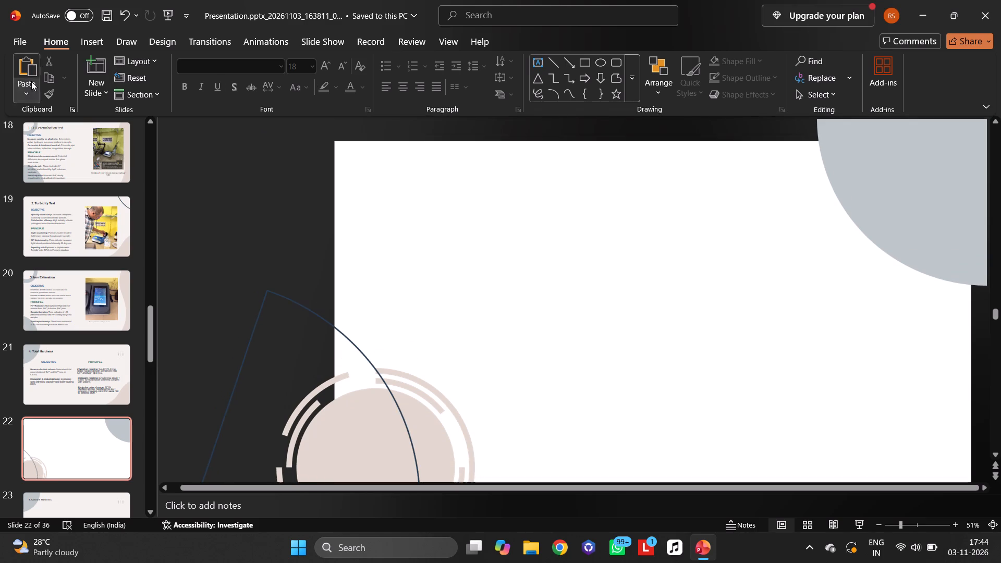
# Open the recent file Social_Internship_Presentation and view its slide on the Total Hardness and Calcium Hardness tests.
pyautogui.click(29, 40)
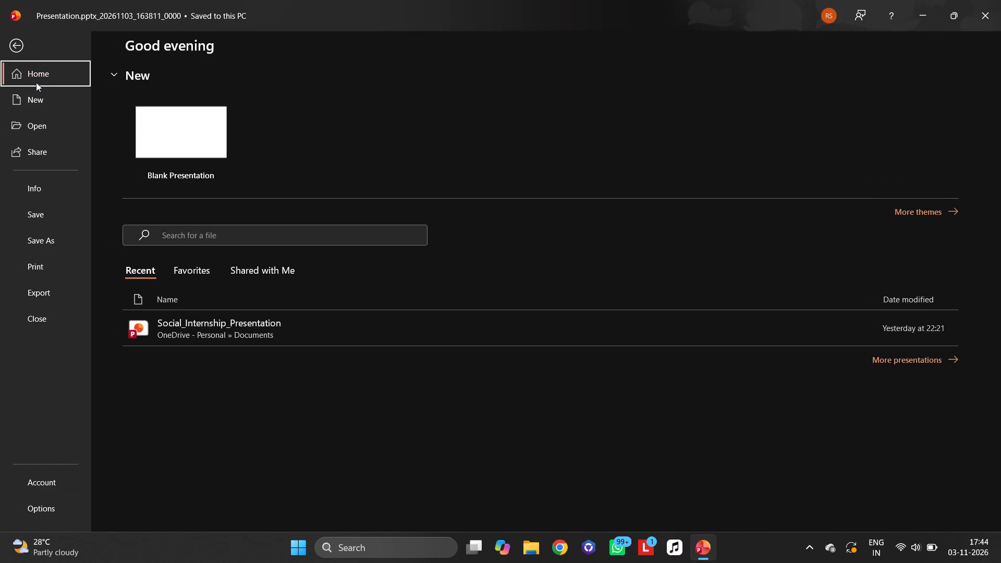
pyautogui.click(189, 328)
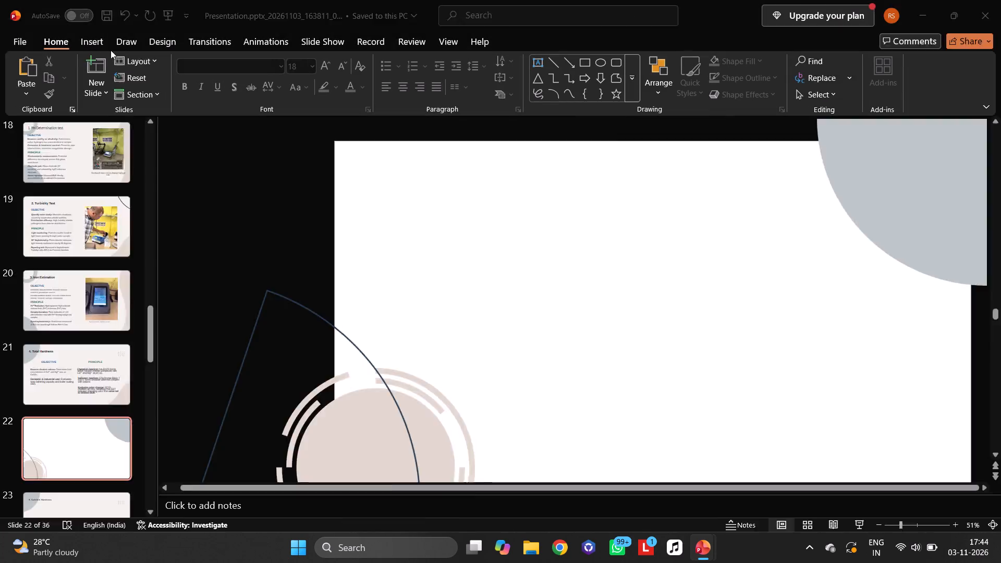
pyautogui.scroll(-4, 71, 301)
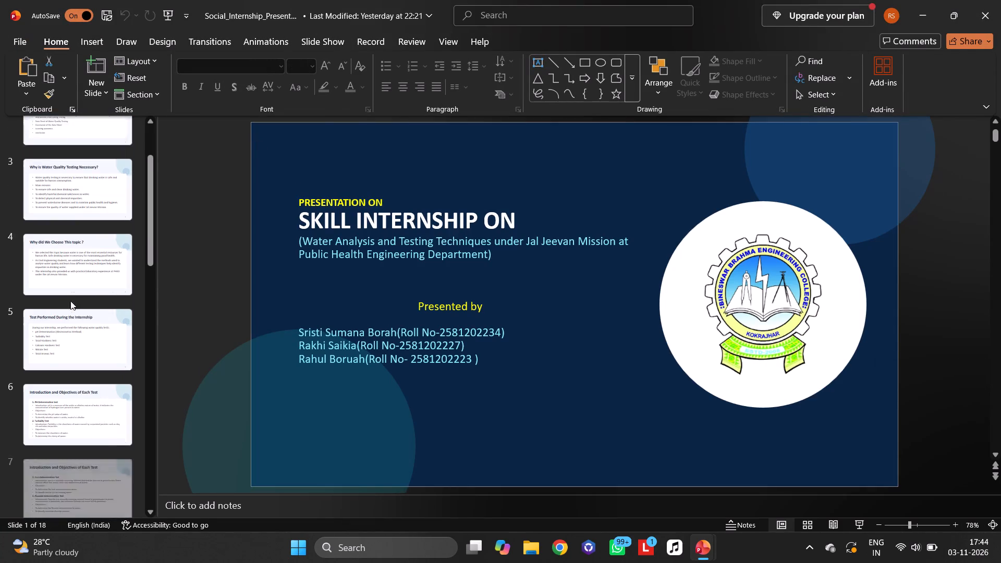
pyautogui.scroll(-4, 70, 301)
pyautogui.click(67, 334)
pyautogui.scroll(-3, 69, 383)
pyautogui.scroll(1, 70, 384)
pyautogui.scroll(-2, 70, 384)
pyautogui.click(70, 384)
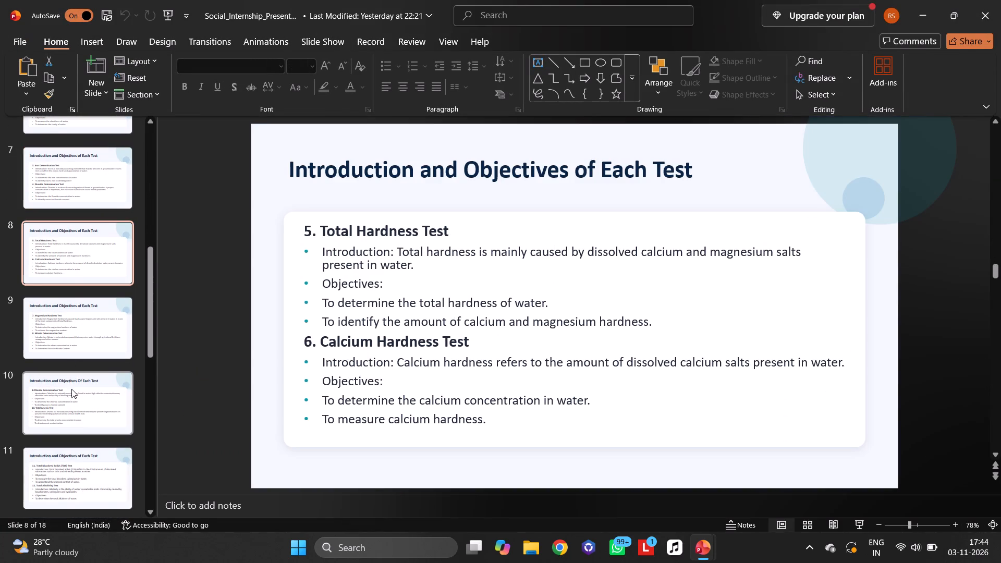
pyautogui.scroll(-1, 72, 390)
pyautogui.scroll(3, 72, 390)
pyautogui.scroll(-1, 72, 390)
pyautogui.scroll(1, 72, 390)
pyautogui.scroll(-8, 72, 390)
# Show the Data Sheet of Water Quality Testing slide and look through the other slides of Social_Internship_Presentation.
pyautogui.click(72, 390)
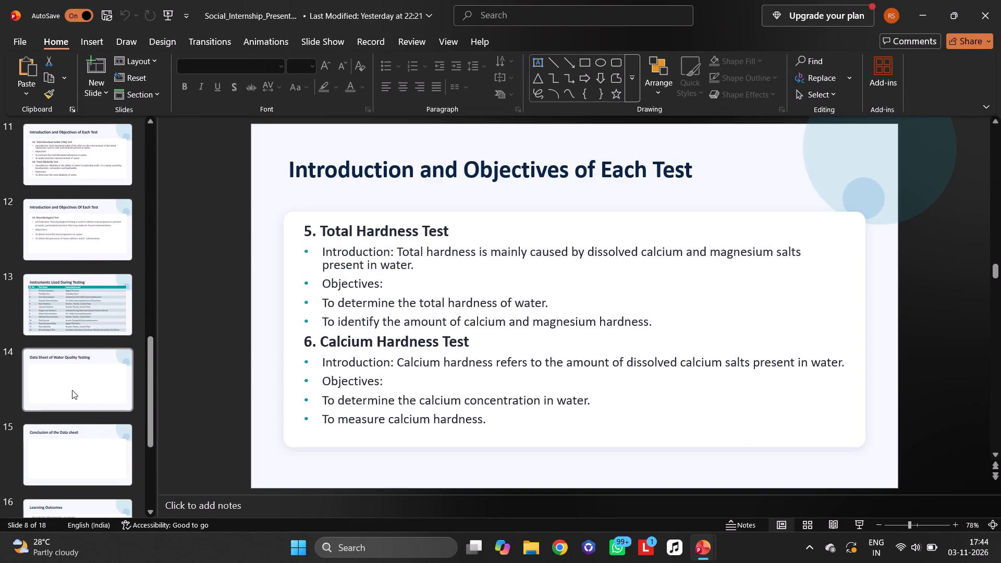
pyautogui.scroll(-2, 71, 395)
pyautogui.scroll(1, 71, 395)
pyautogui.scroll(-1, 71, 395)
pyautogui.scroll(2, 71, 395)
pyautogui.scroll(-1, 71, 395)
pyautogui.scroll(1, 71, 395)
pyautogui.scroll(-1, 71, 395)
pyautogui.scroll(3, 71, 395)
pyautogui.scroll(-2, 71, 395)
pyautogui.scroll(4, 71, 395)
pyautogui.scroll(-1, 71, 395)
pyautogui.scroll(3, 71, 395)
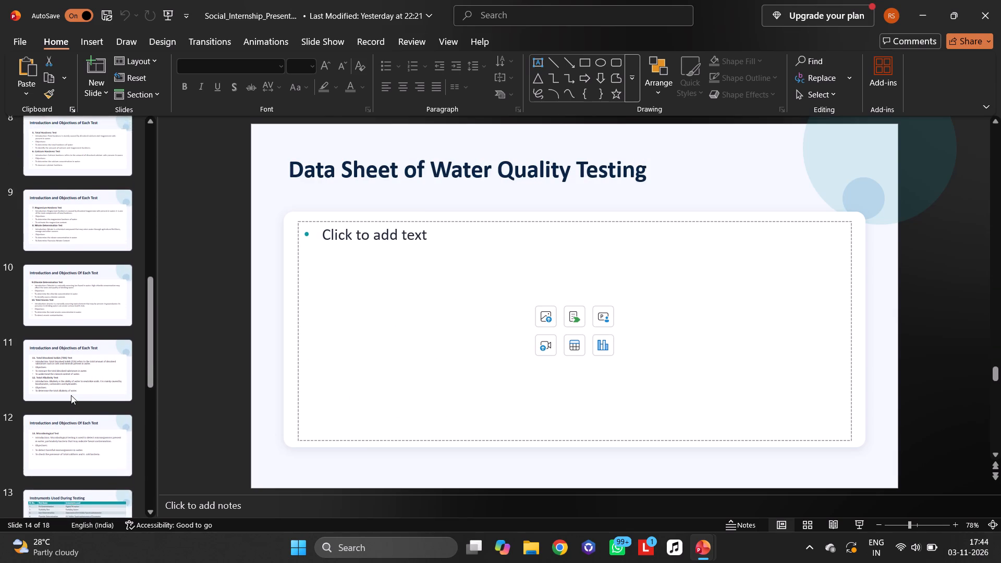
pyautogui.scroll(1, 71, 395)
pyautogui.scroll(-1, 71, 395)
pyautogui.scroll(3, 71, 395)
pyautogui.scroll(-2, 71, 395)
pyautogui.scroll(6, 71, 395)
pyautogui.scroll(-2, 71, 395)
pyautogui.scroll(5, 71, 395)
pyautogui.scroll(-4, 71, 395)
pyautogui.scroll(2, 71, 395)
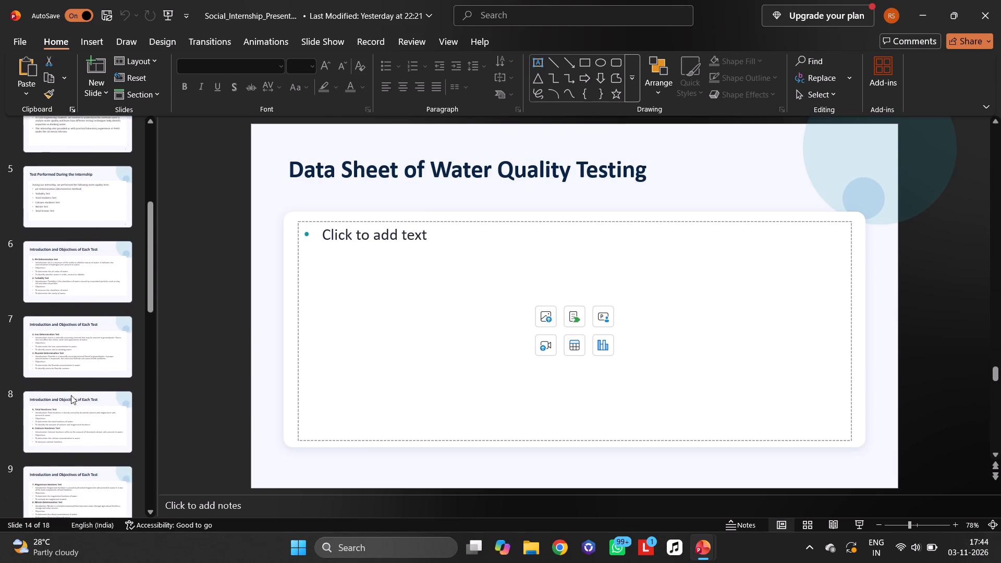
pyautogui.scroll(1, 71, 395)
pyautogui.scroll(-1, 71, 389)
pyautogui.scroll(2, 60, 204)
pyautogui.scroll(-2, 60, 191)
pyautogui.scroll(4, 60, 191)
pyautogui.scroll(-1, 60, 191)
pyautogui.scroll(8, 60, 191)
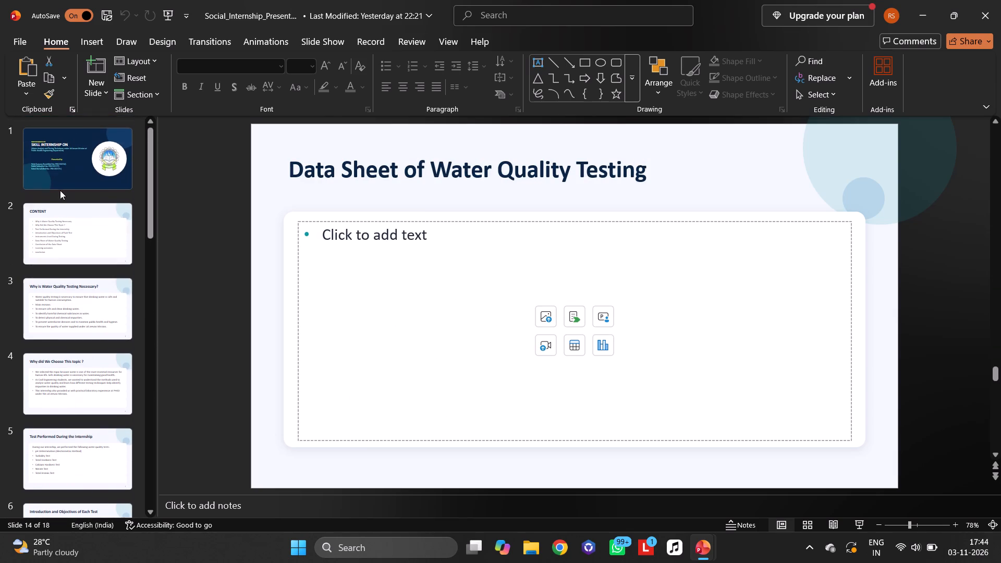
pyautogui.scroll(-1, 60, 190)
pyautogui.scroll(1, 60, 190)
pyautogui.scroll(-2, 60, 190)
pyautogui.scroll(1, 60, 190)
pyautogui.scroll(-4, 60, 190)
pyautogui.scroll(1, 60, 190)
pyautogui.scroll(-7, 60, 190)
pyautogui.scroll(3, 60, 190)
pyautogui.scroll(-1, 60, 190)
pyautogui.scroll(2, 60, 190)
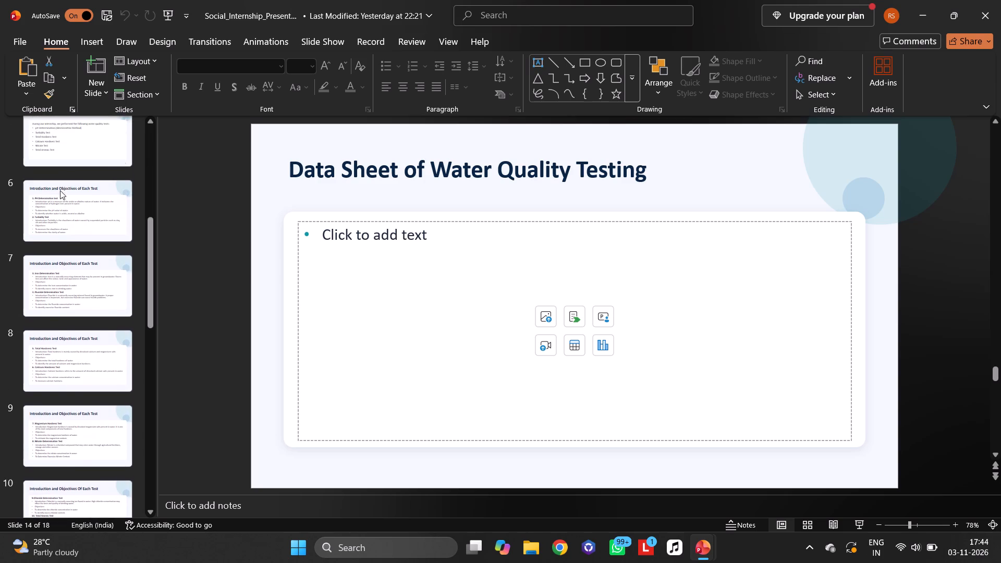
pyautogui.scroll(-4, 60, 190)
pyautogui.scroll(1, 60, 191)
# Check the shared, favourite and recent presentation lists, and return to the presentation with the newly decorated slide.
pyautogui.click(27, 38)
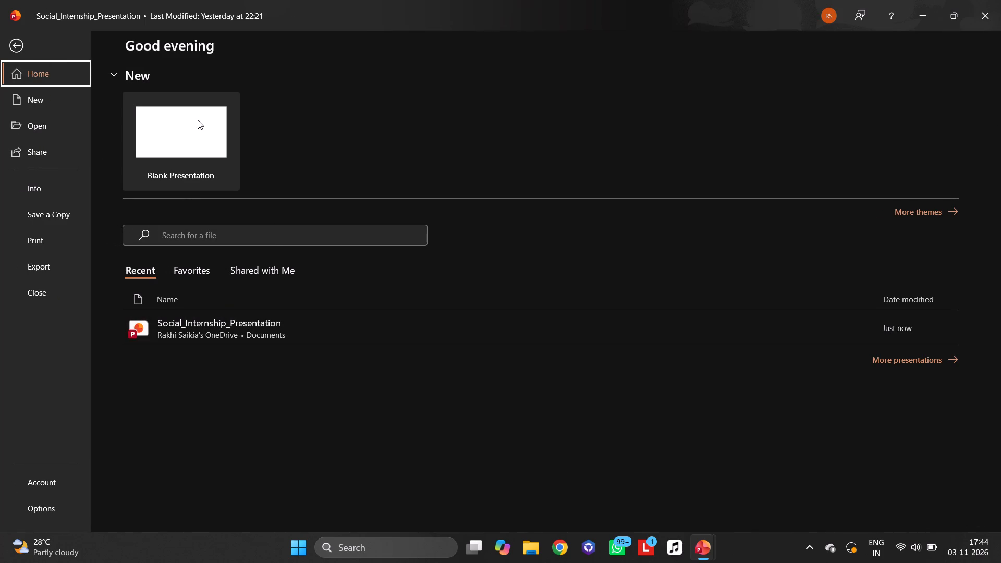
pyautogui.click(269, 270)
pyautogui.click(201, 271)
pyautogui.click(142, 268)
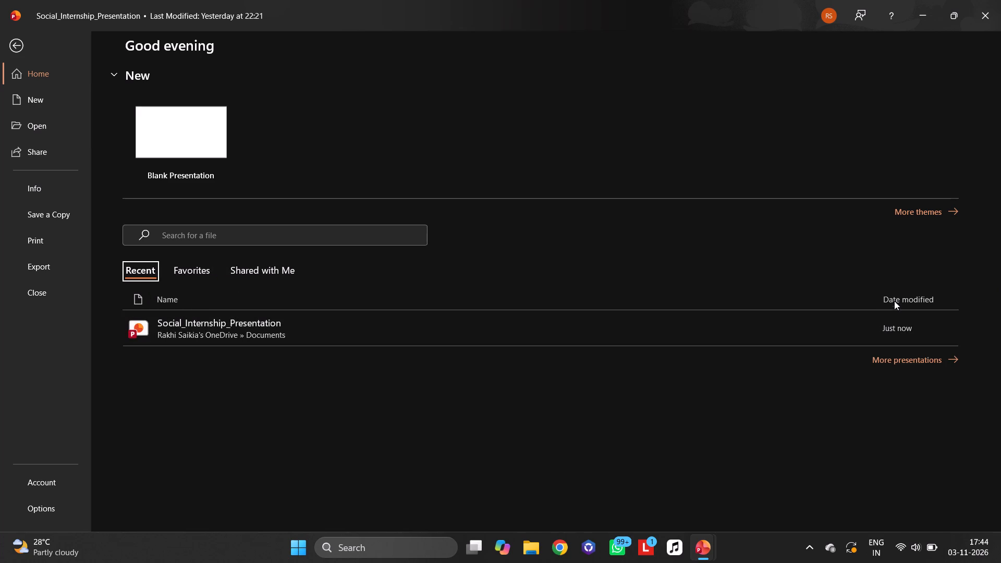
pyautogui.click(899, 292)
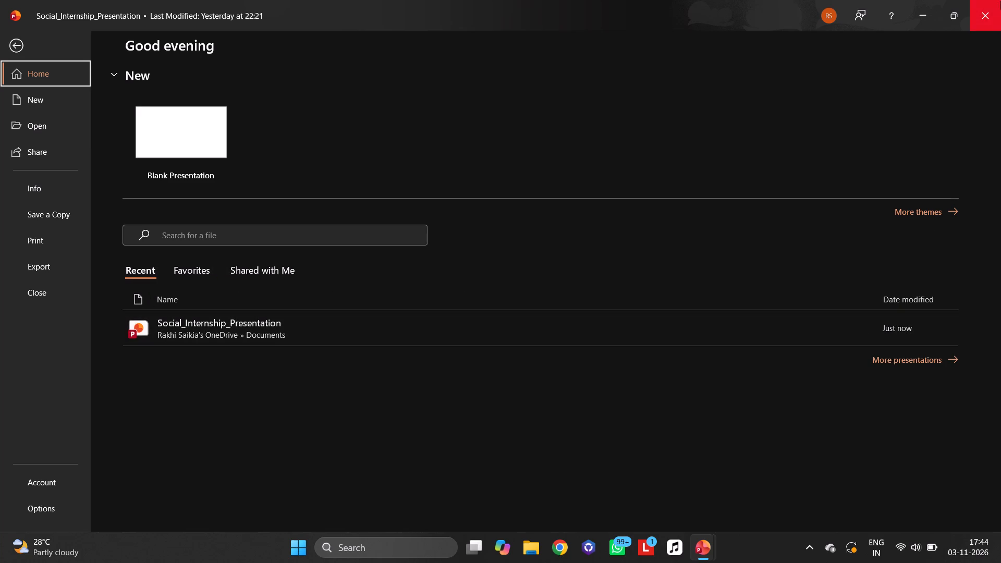
pyautogui.click(923, 16)
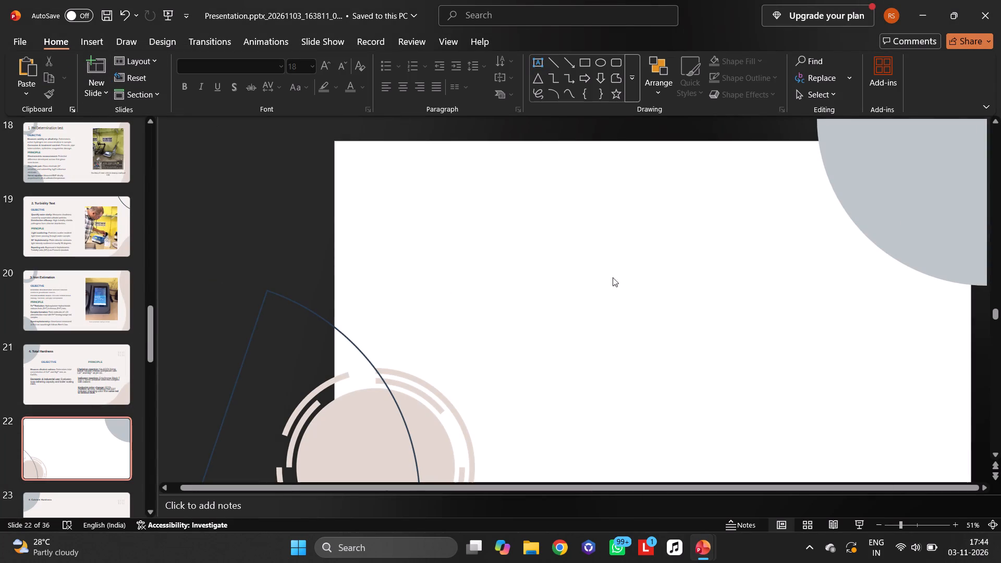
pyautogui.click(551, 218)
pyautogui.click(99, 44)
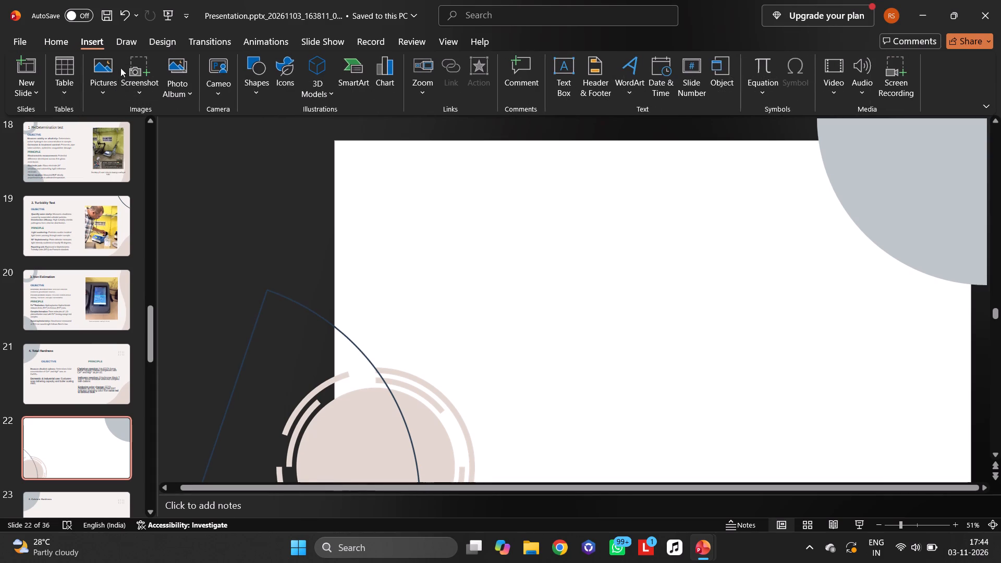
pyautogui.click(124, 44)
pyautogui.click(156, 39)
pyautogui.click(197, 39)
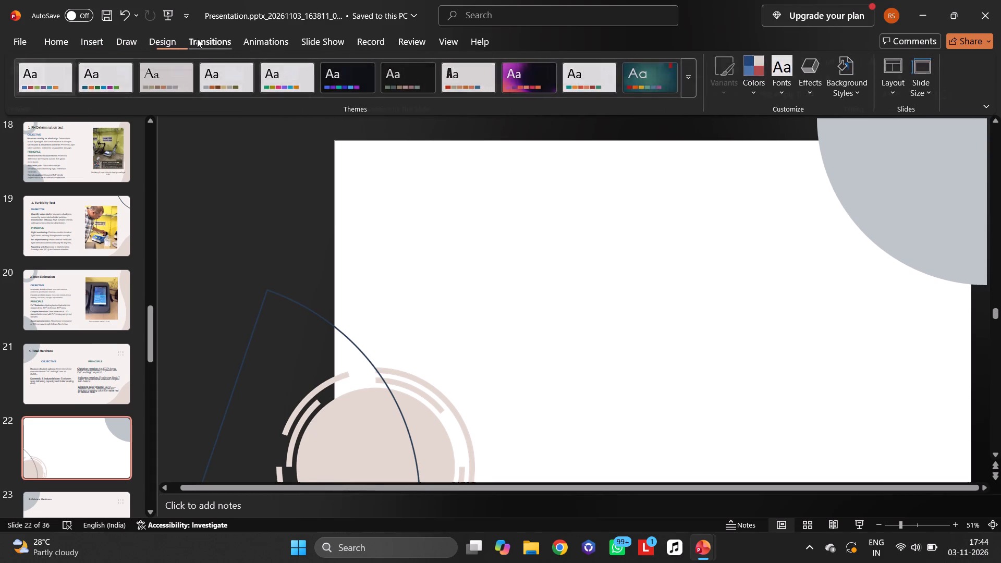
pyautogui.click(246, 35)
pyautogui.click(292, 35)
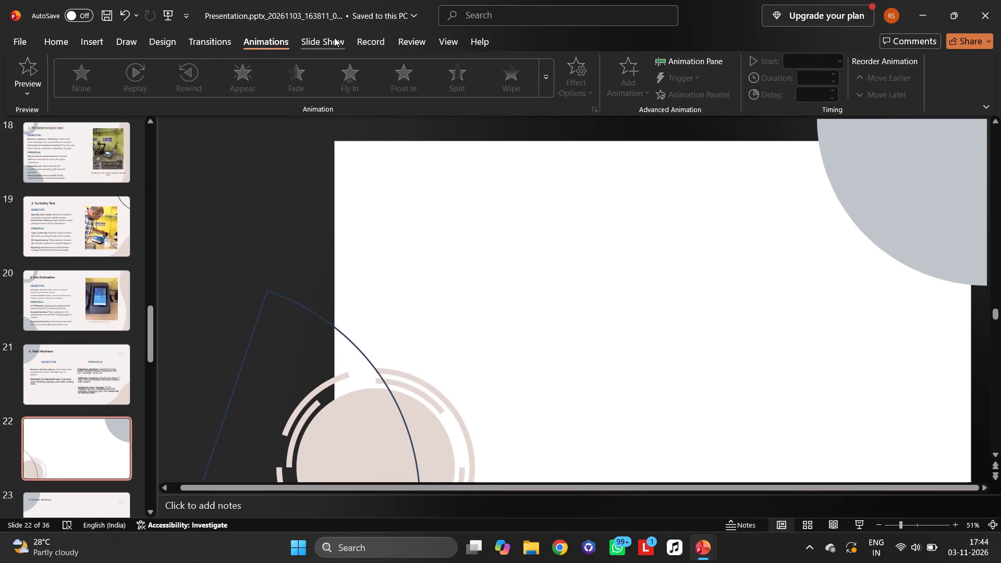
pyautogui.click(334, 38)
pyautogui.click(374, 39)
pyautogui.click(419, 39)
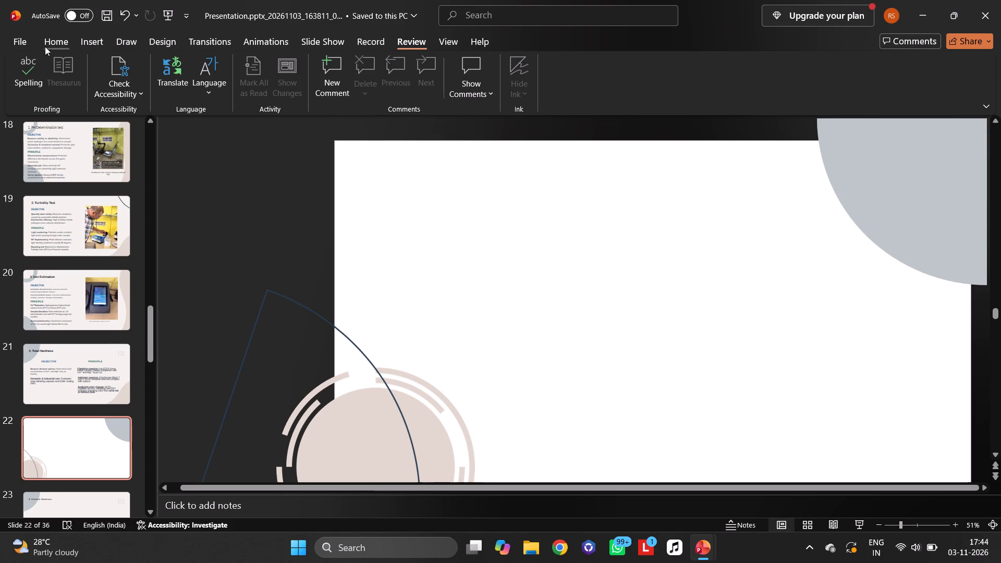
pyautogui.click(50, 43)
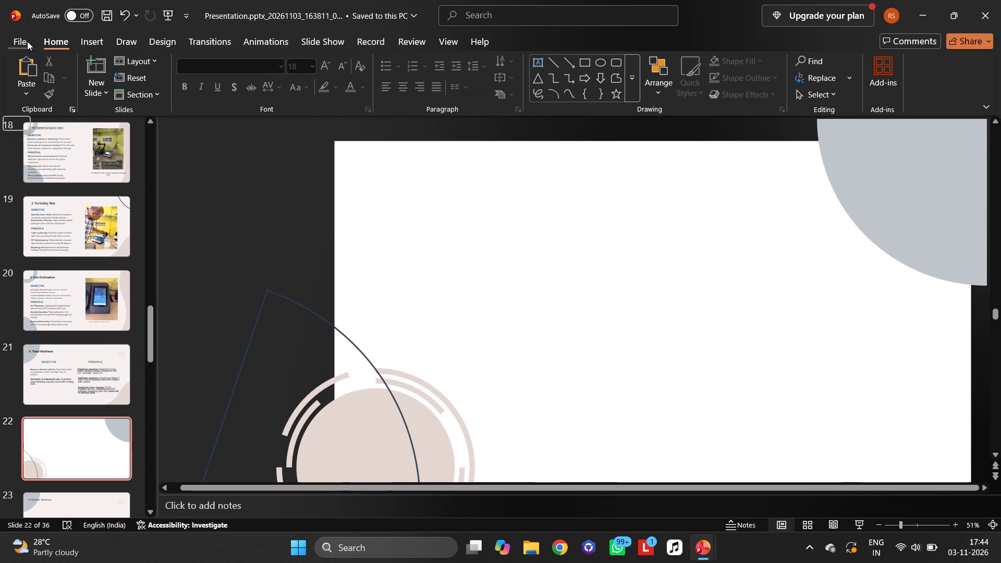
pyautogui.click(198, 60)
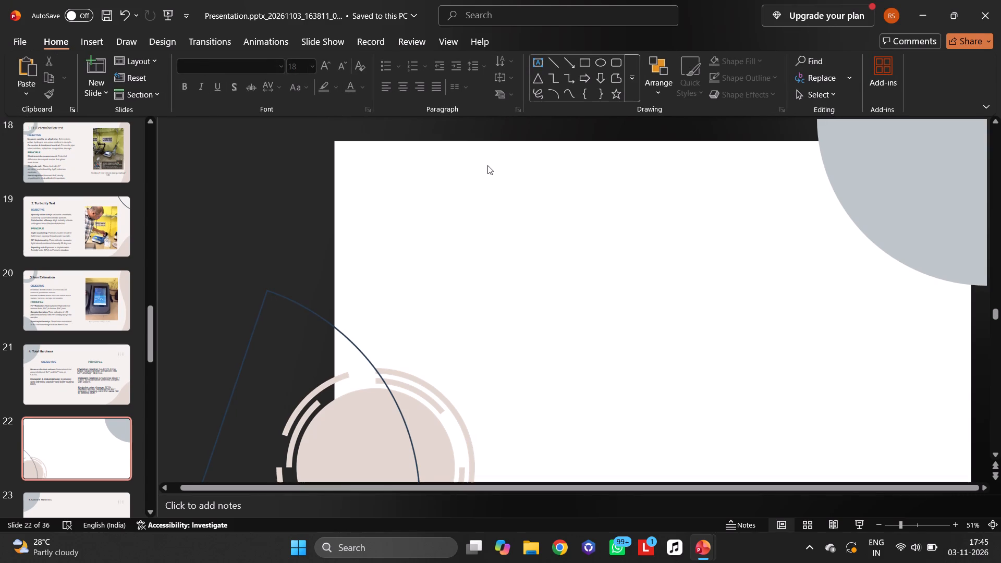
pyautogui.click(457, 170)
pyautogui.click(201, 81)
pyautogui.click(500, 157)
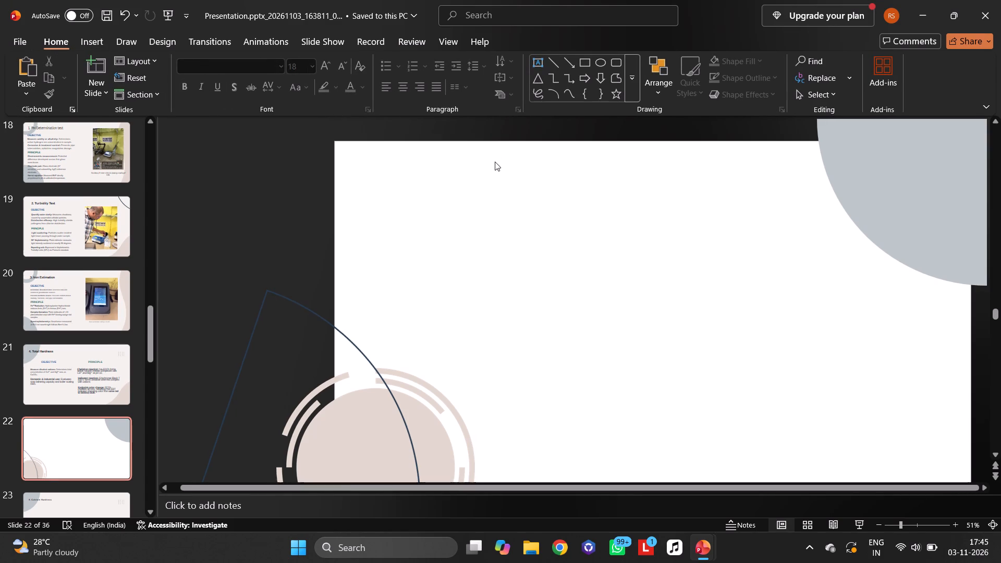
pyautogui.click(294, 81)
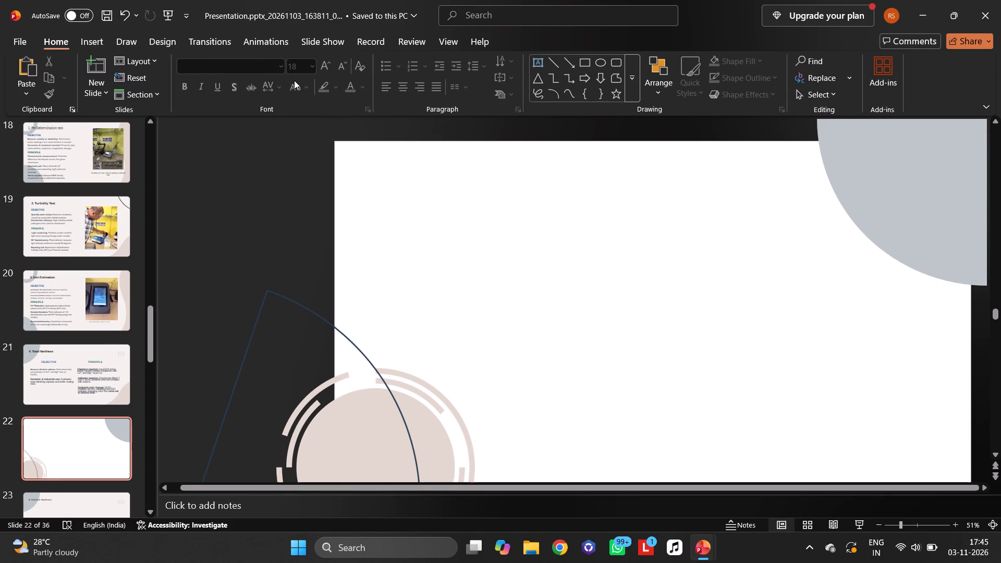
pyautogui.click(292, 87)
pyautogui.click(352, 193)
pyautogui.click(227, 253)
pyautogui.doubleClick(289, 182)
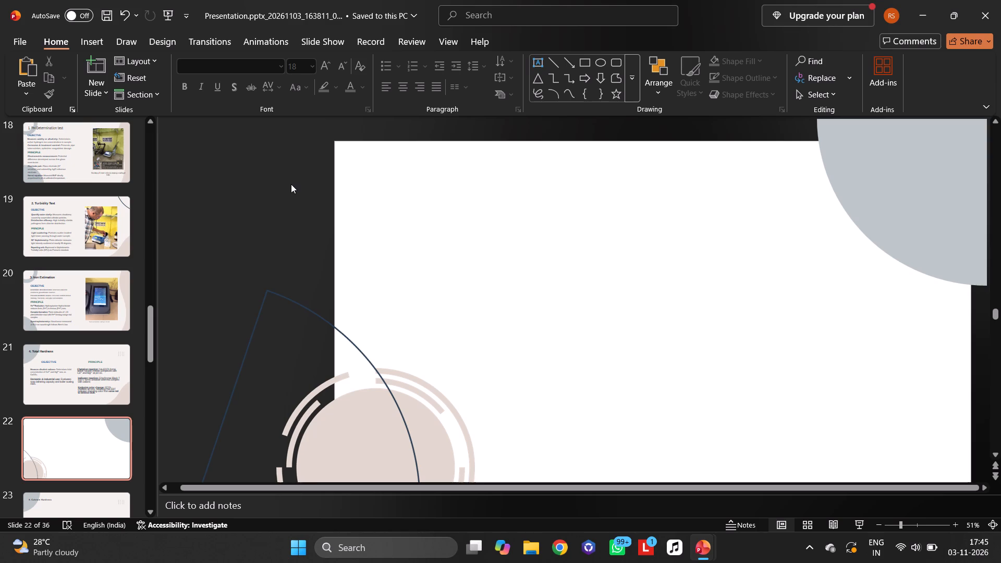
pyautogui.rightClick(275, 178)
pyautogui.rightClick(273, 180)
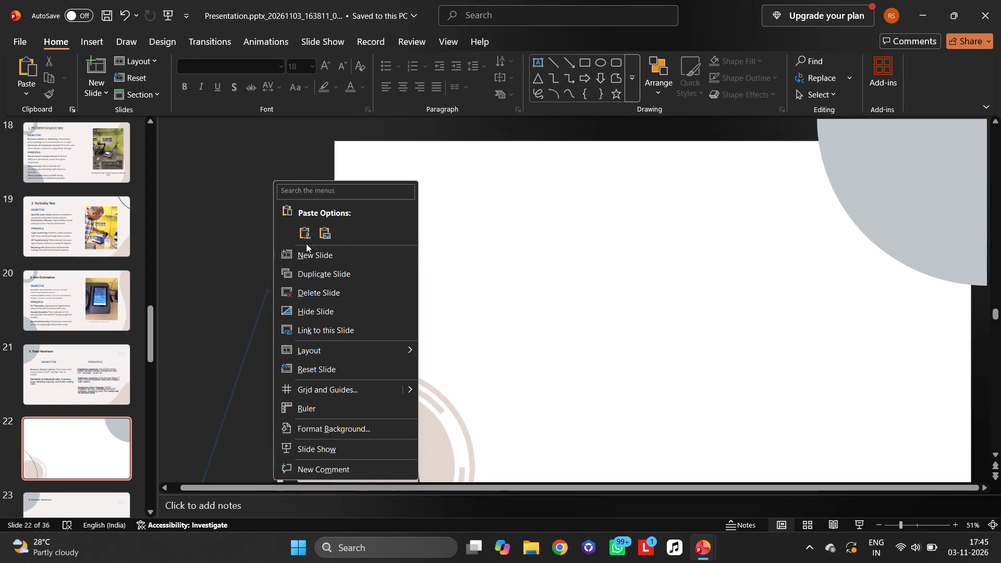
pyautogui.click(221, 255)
# Draw an empty text box on the blank slide, widen it and move it to the title area at the slide's upper left.
pyautogui.moveTo(390, 181); pyautogui.dragTo(782, 316)
pyautogui.click(427, 225)
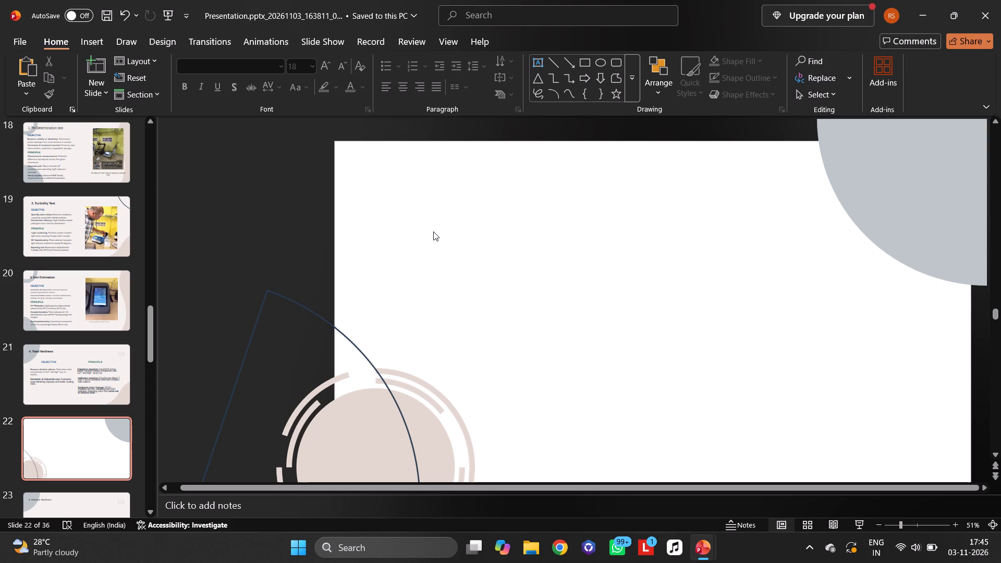
pyautogui.tripleClick(489, 187)
pyautogui.moveTo(497, 199); pyautogui.dragTo(569, 219)
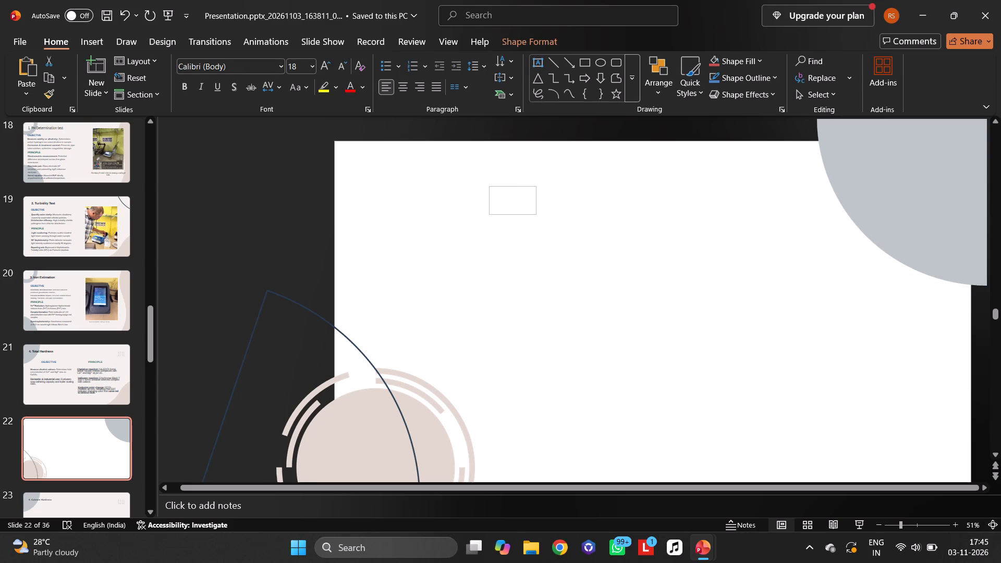
pyautogui.moveTo(569, 219); pyautogui.dragTo(832, 255)
pyautogui.moveTo(578, 207); pyautogui.dragTo(495, 187)
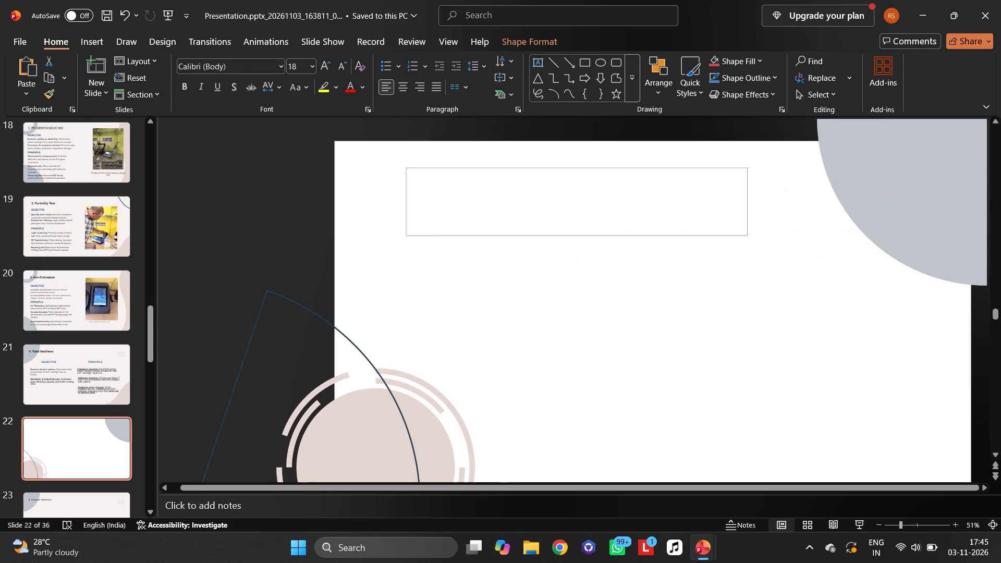
pyautogui.moveTo(495, 187); pyautogui.dragTo(447, 172)
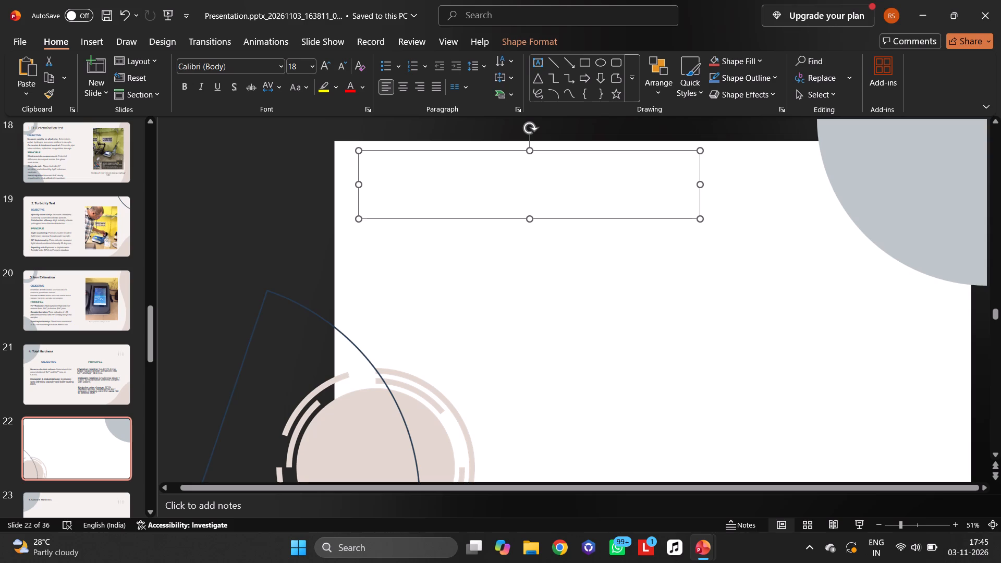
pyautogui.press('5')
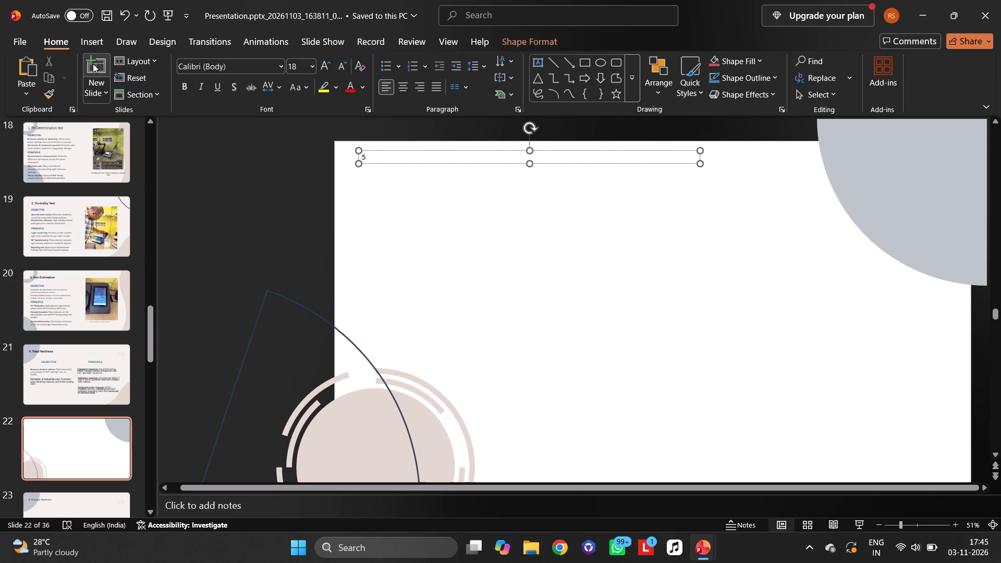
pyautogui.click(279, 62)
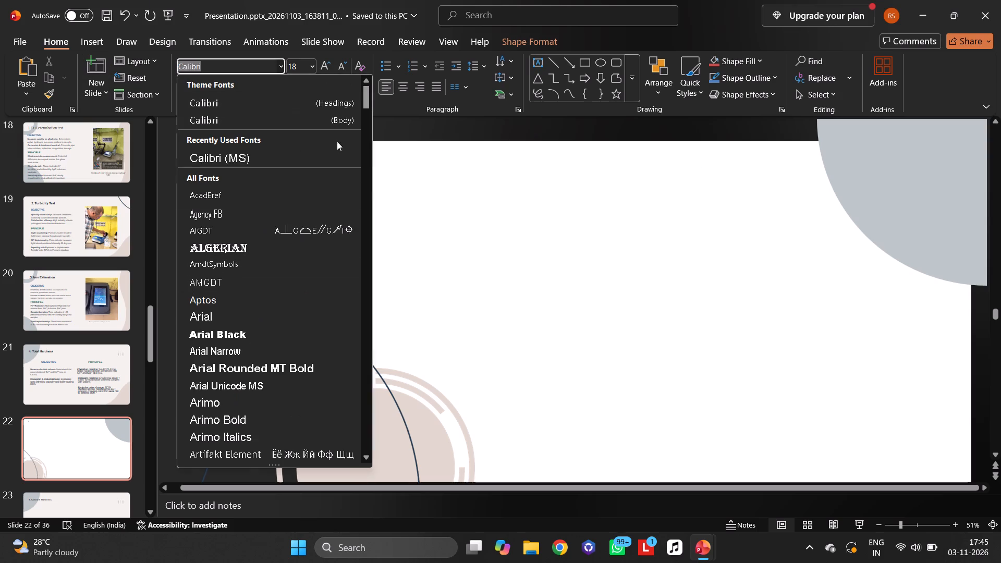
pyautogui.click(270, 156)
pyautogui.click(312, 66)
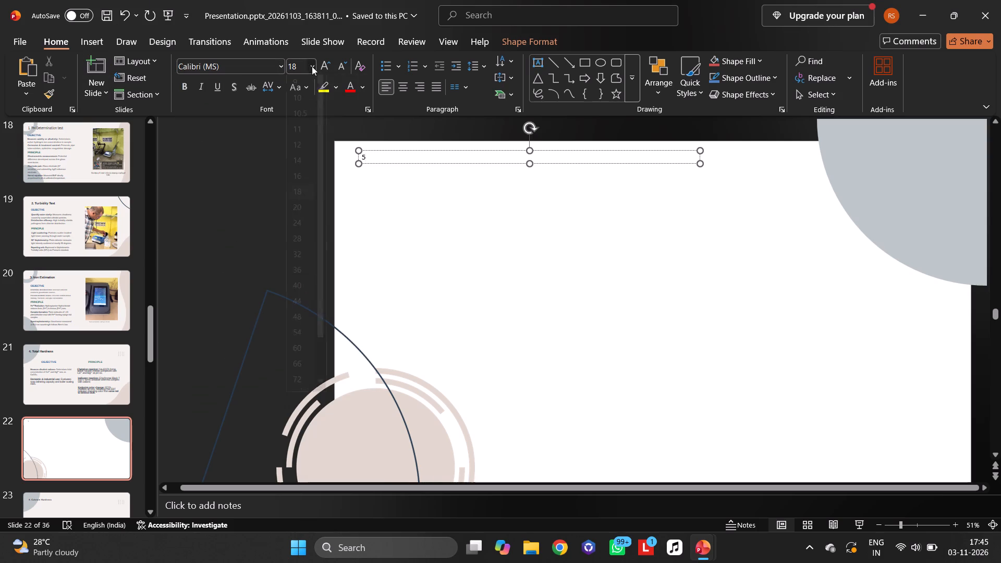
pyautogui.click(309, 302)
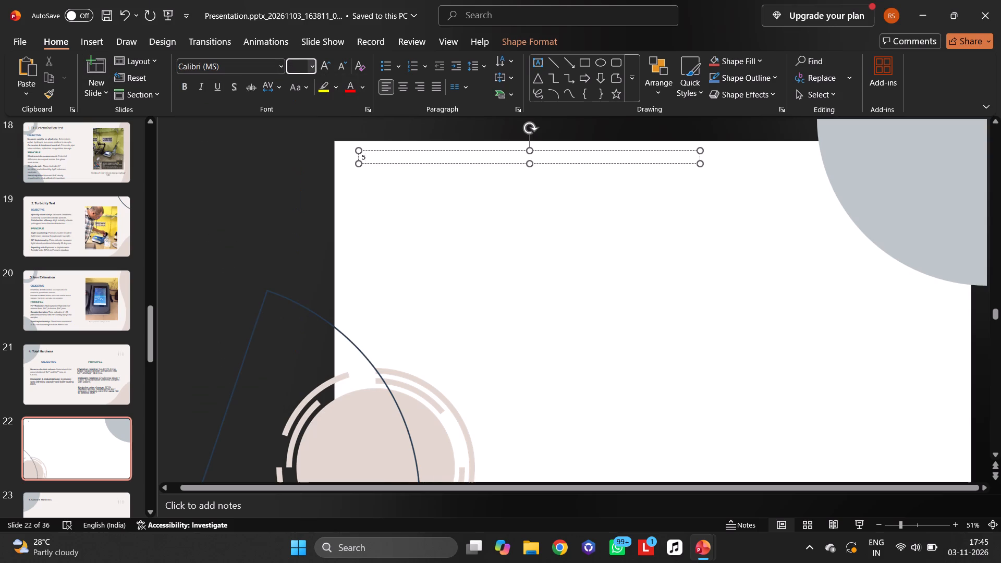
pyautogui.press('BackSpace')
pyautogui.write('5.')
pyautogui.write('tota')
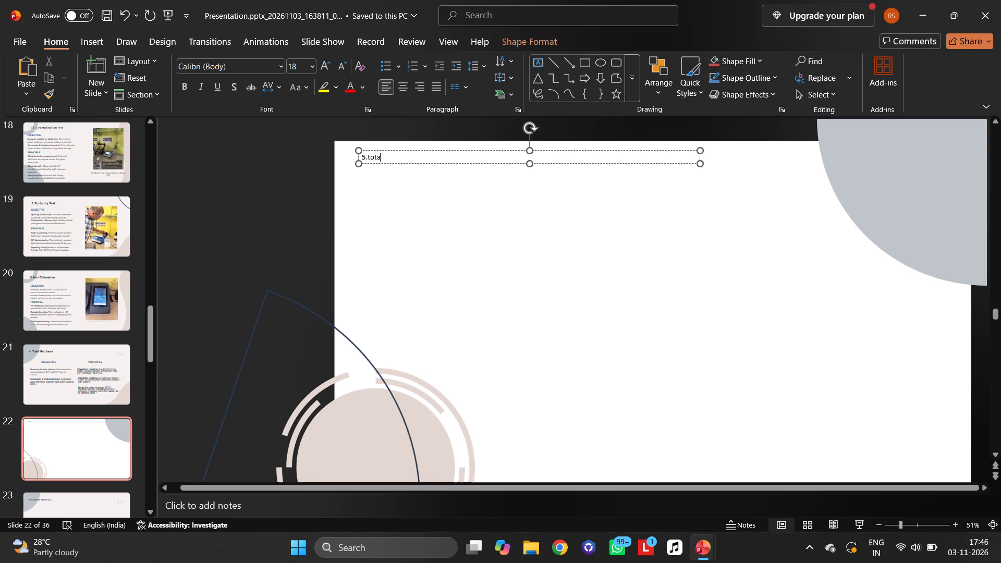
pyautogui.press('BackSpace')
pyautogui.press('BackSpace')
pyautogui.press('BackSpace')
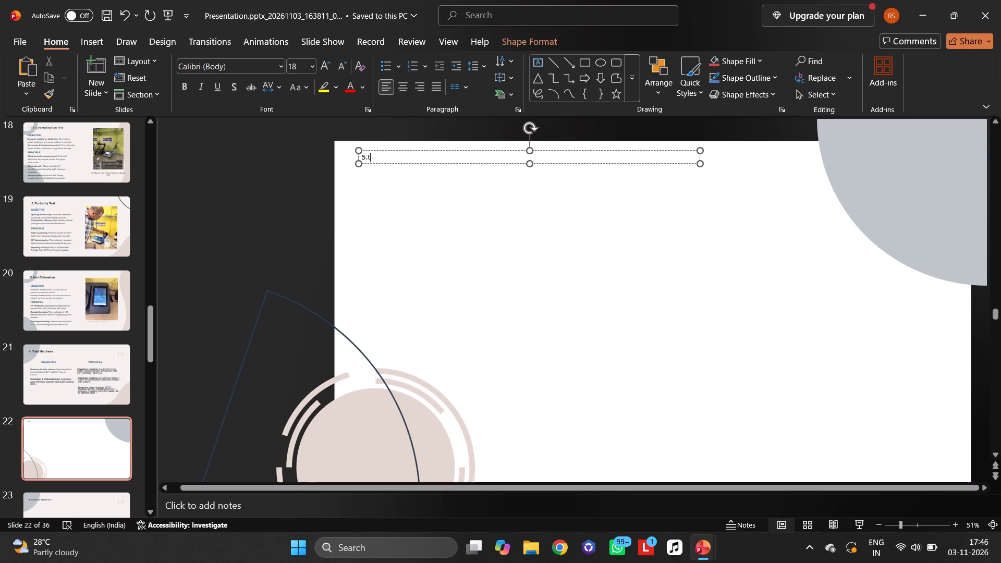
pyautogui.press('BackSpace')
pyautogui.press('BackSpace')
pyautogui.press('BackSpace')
# Set the empty title text box's font to Calibri (MS) at size 40.
pyautogui.click(282, 67)
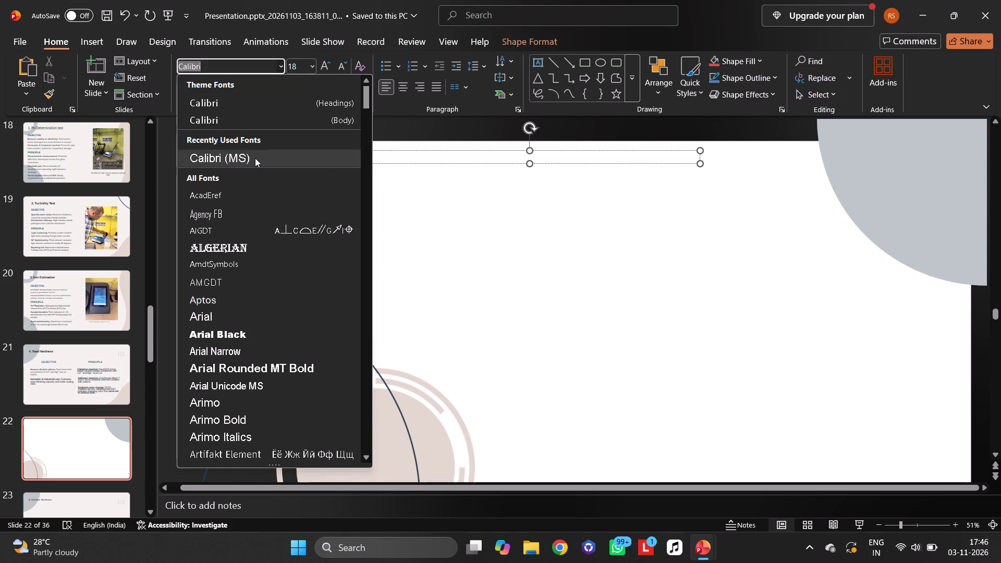
pyautogui.click(255, 157)
pyautogui.click(313, 64)
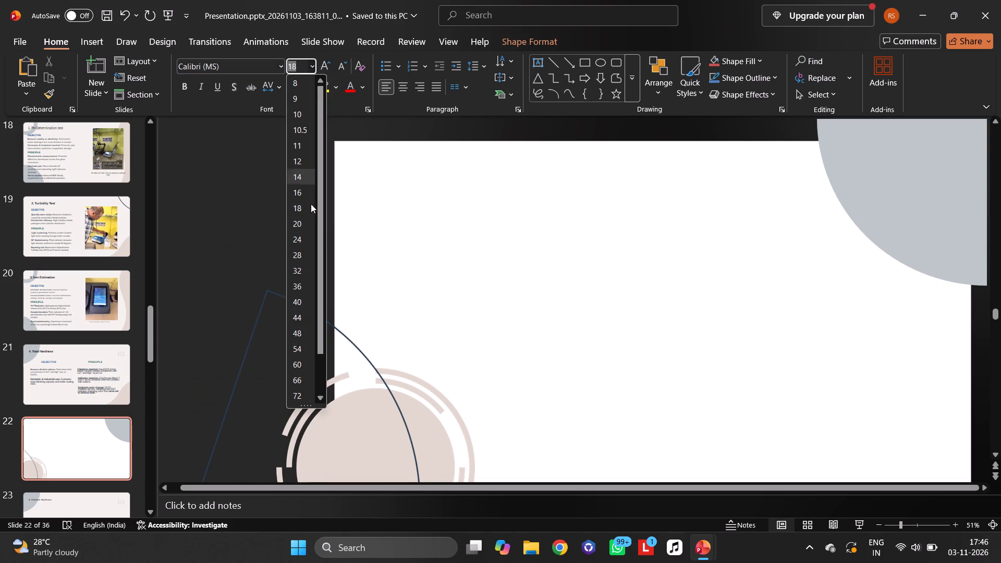
pyautogui.click(300, 297)
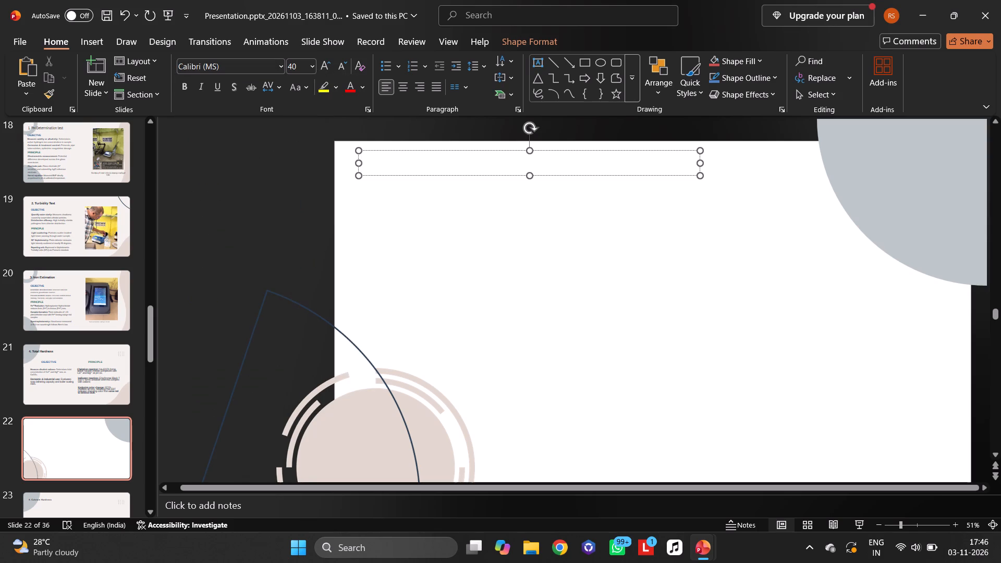
# Enter the slide title "5.Total Hardness Test:" in the text box, capitalising each word.
pyautogui.press('5')
pyautogui.press('.')
pyautogui.write('total')
pyautogui.press('space')
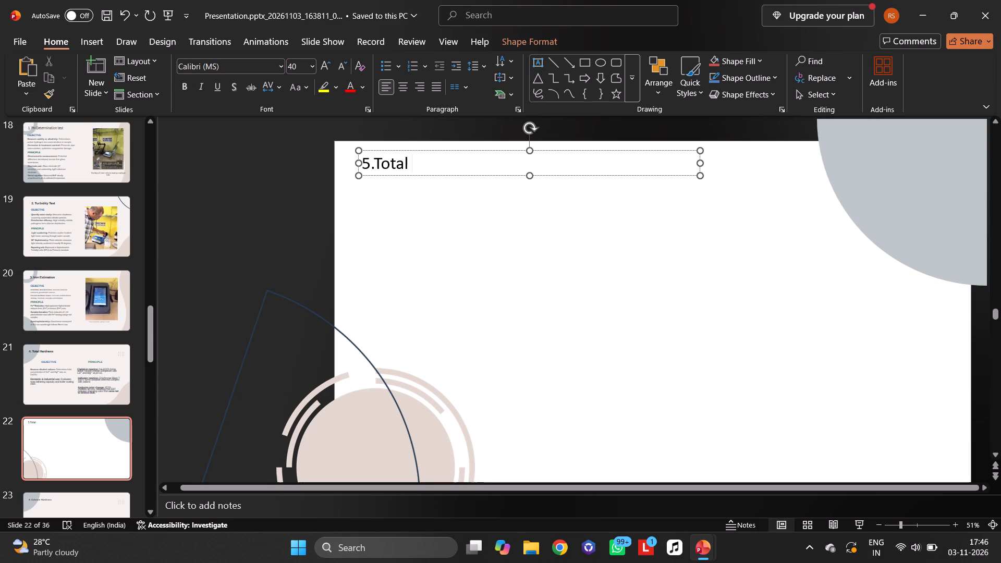
pyautogui.write('hardness tesr')
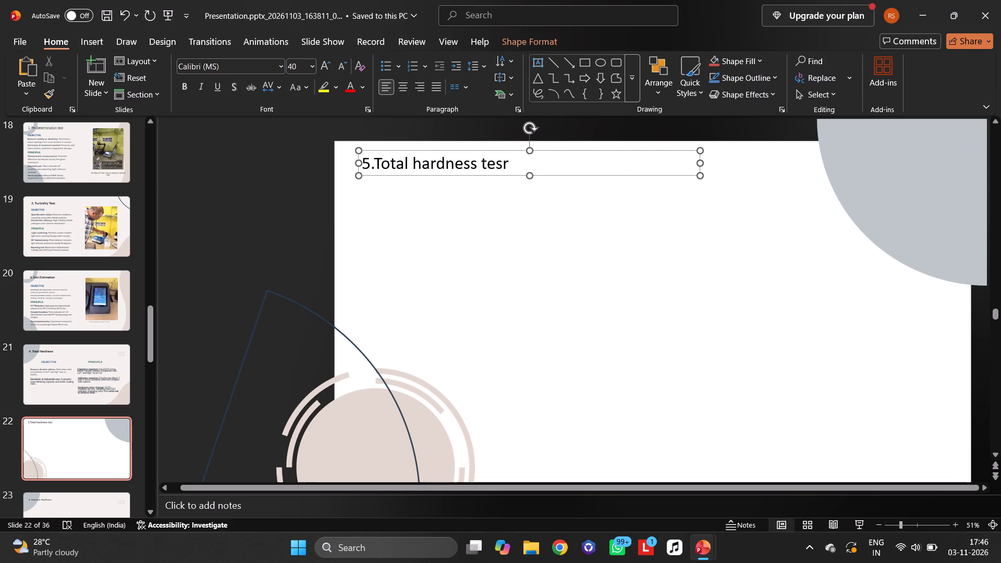
pyautogui.press('BackSpace')
pyautogui.press('BackSpace')
pyautogui.press('BackSpace')
pyautogui.press('BackSpace')
pyautogui.press('BackSpace')
pyautogui.press('BackSpace')
pyautogui.press('BackSpace')
pyautogui.press('BackSpace')
pyautogui.press('BackSpace')
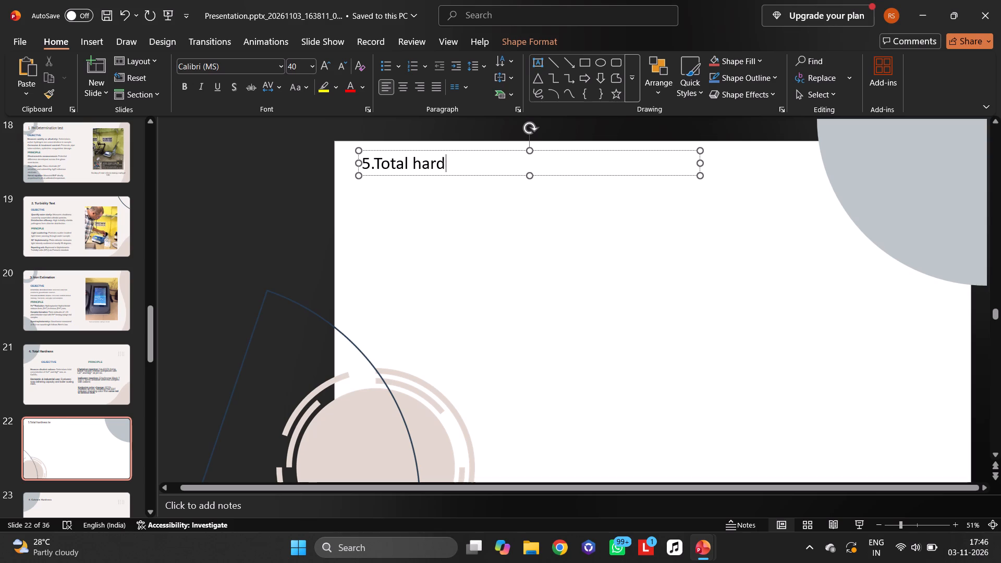
pyautogui.press('BackSpace')
pyautogui.press('BackSpace')
pyautogui.press('BackSpace')
pyautogui.press('BackSpace')
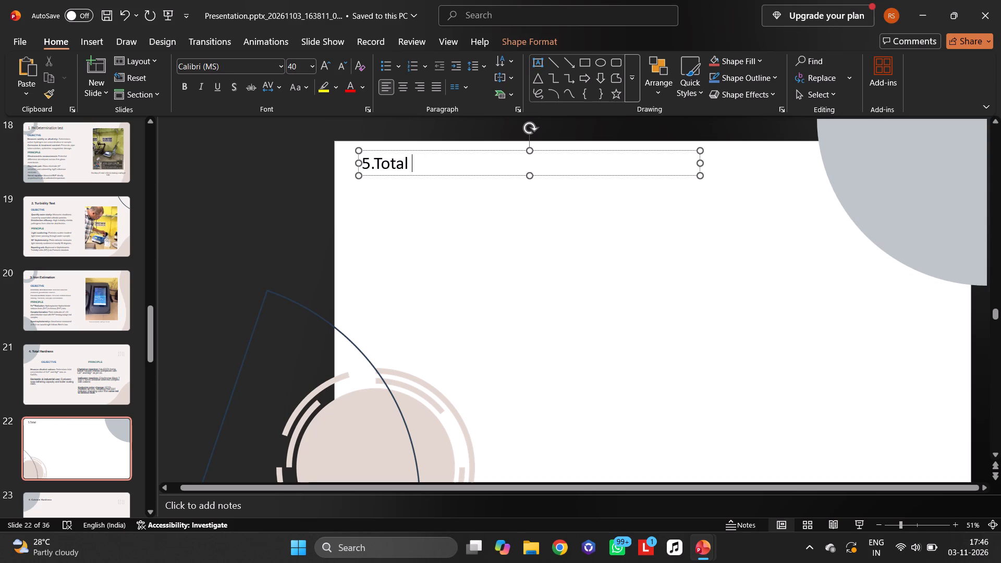
pyautogui.hotkey('shift', 'h')
pyautogui.write('ar')
pyautogui.press('d')
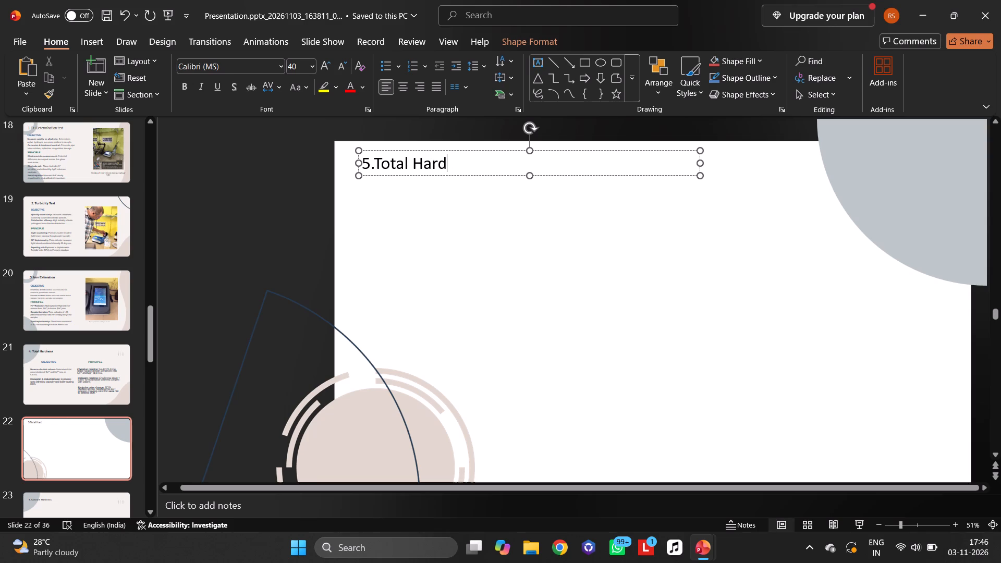
pyautogui.write('ness')
pyautogui.press('space')
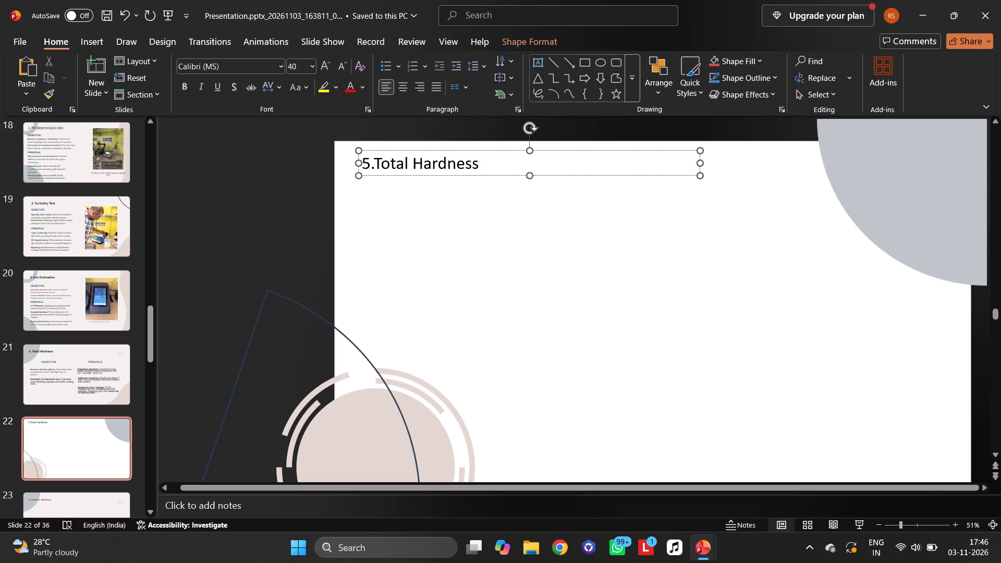
pyautogui.hotkey('shift', 't')
pyautogui.write('est')
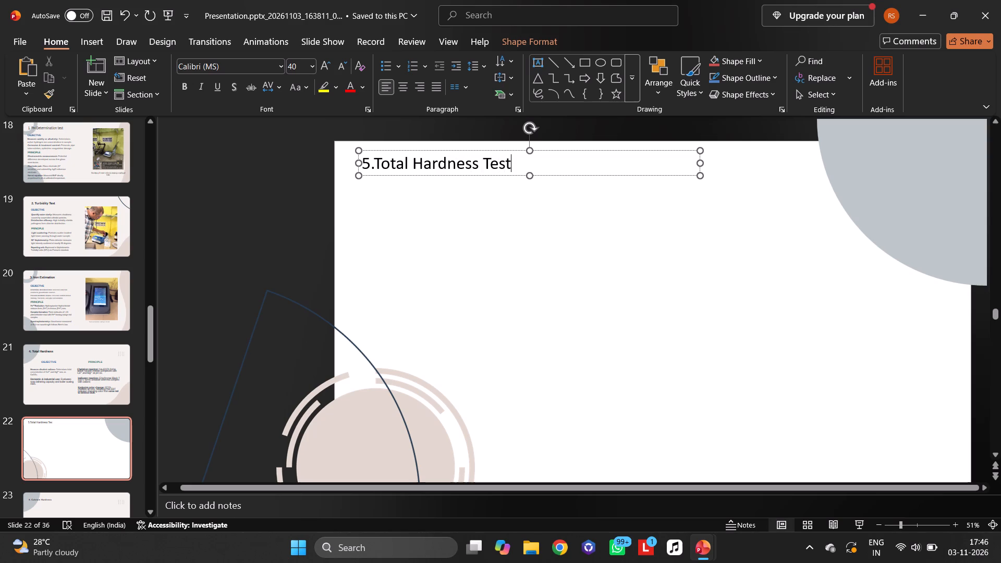
pyautogui.hotkey('shift', ':')
# Review the neighbouring test slides, and set the "6. Calcium Hardness" slide's title to font size 40.
pyautogui.click(54, 238)
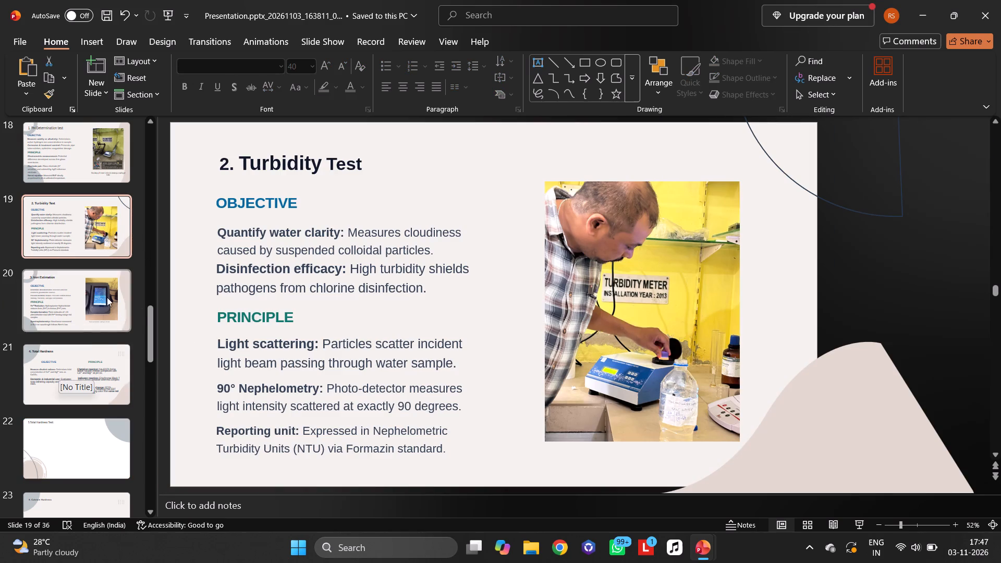
pyautogui.click(56, 383)
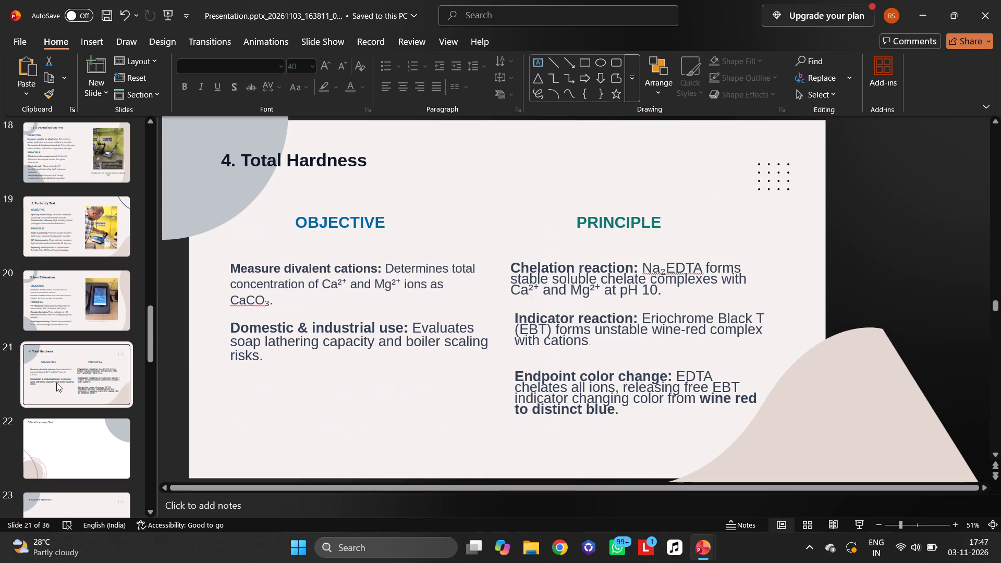
pyautogui.click(82, 284)
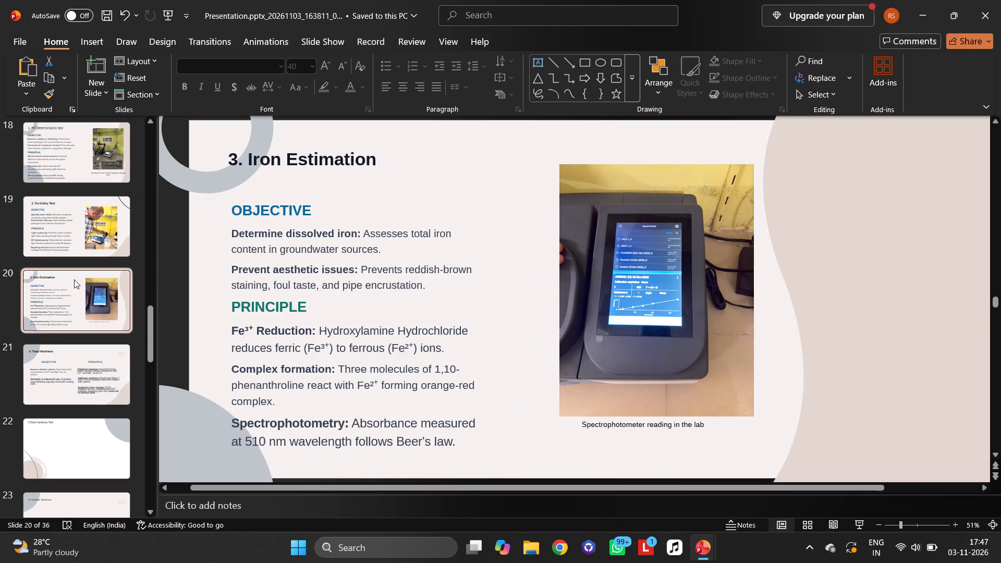
pyautogui.click(48, 449)
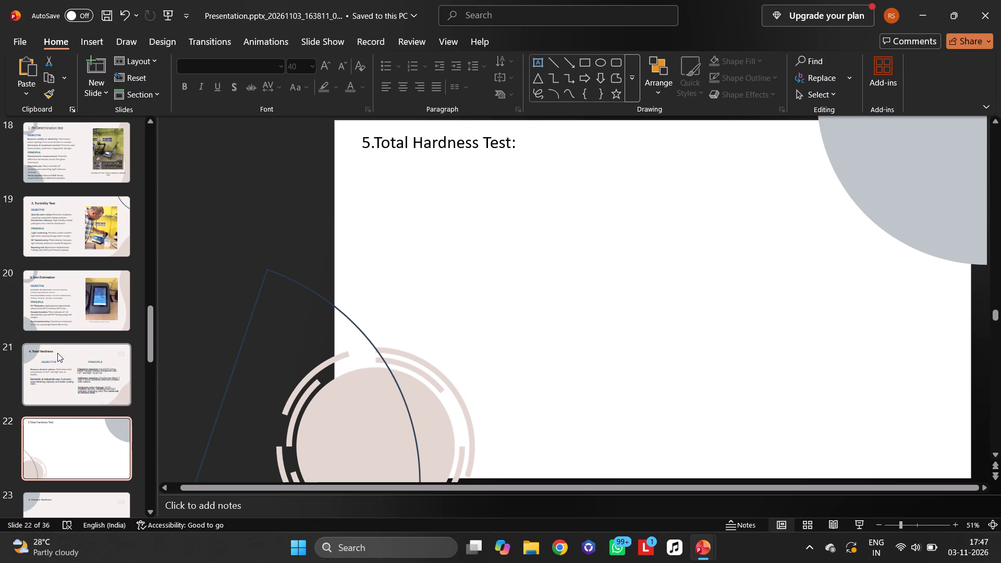
pyautogui.scroll(-2, 64, 435)
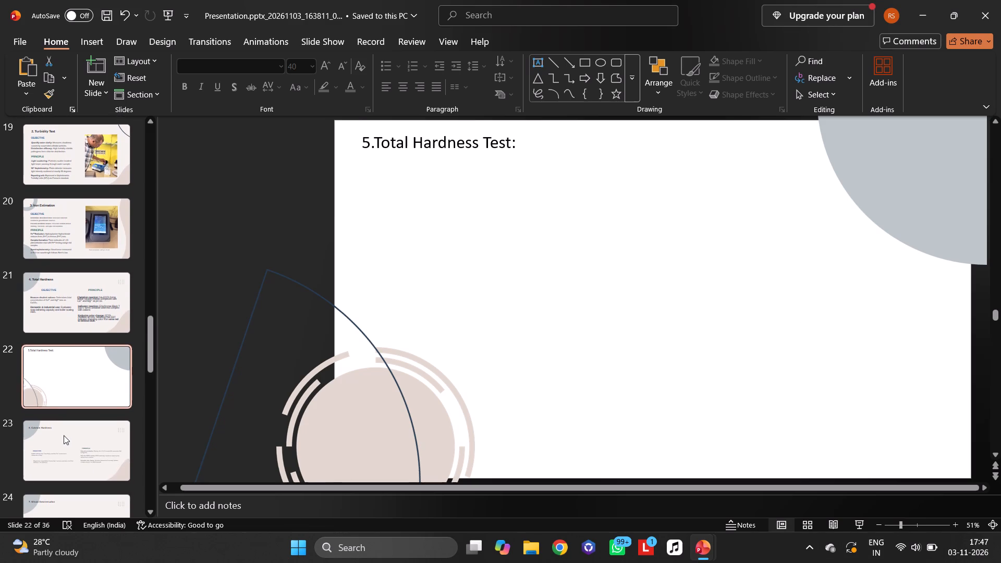
pyautogui.click(64, 436)
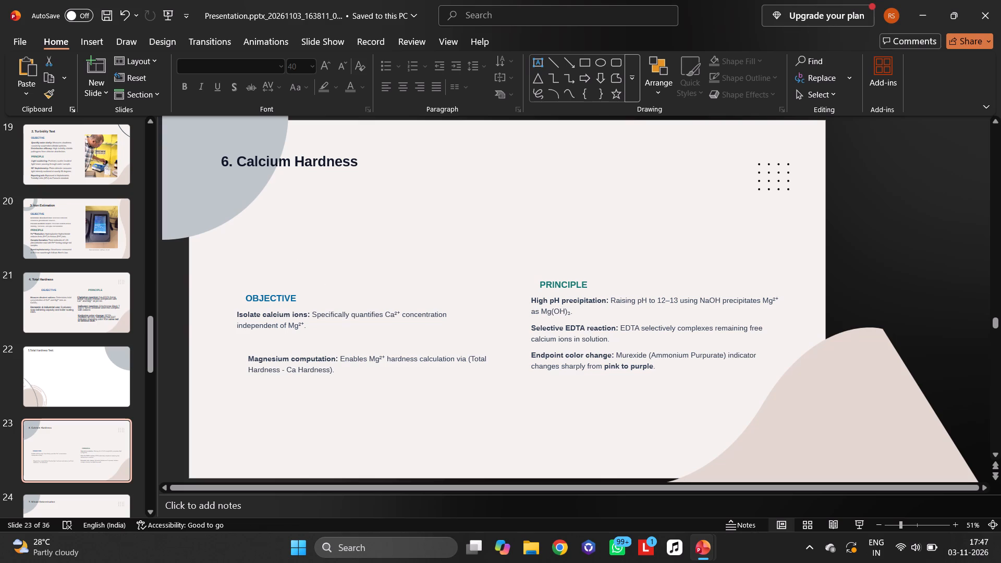
pyautogui.moveTo(221, 158); pyautogui.dragTo(381, 178)
pyautogui.click(472, 138)
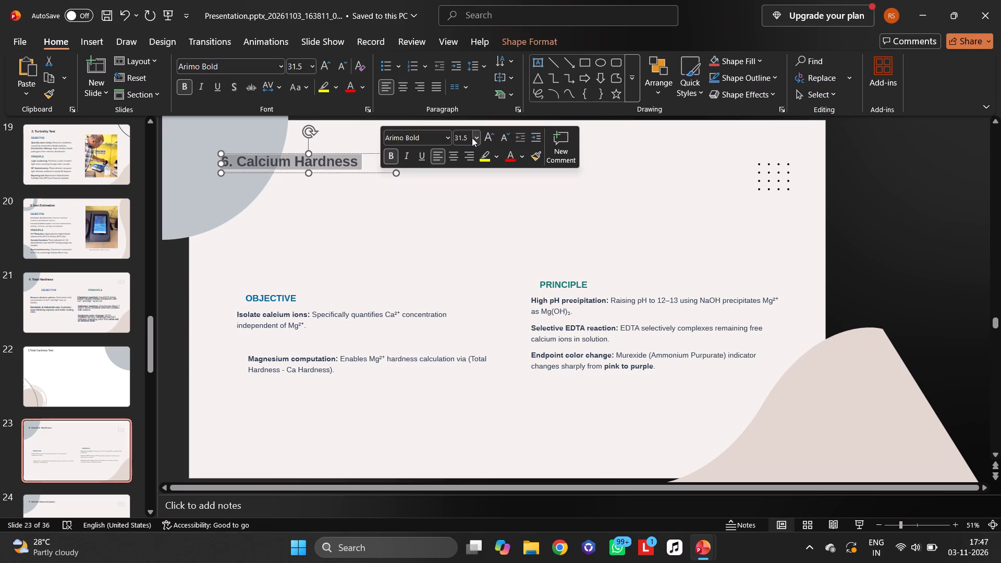
pyautogui.click(474, 138)
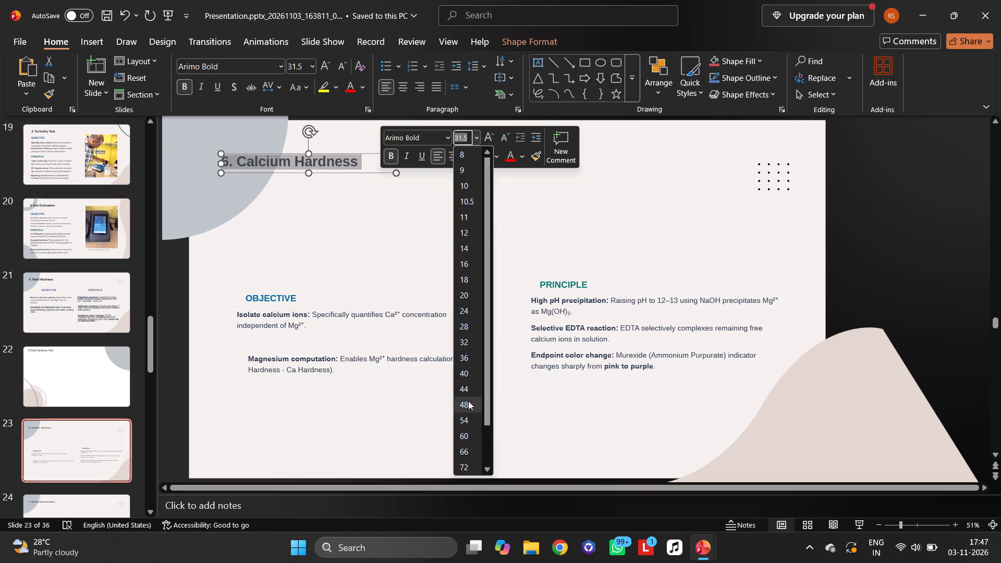
pyautogui.click(473, 377)
pyautogui.click(338, 266)
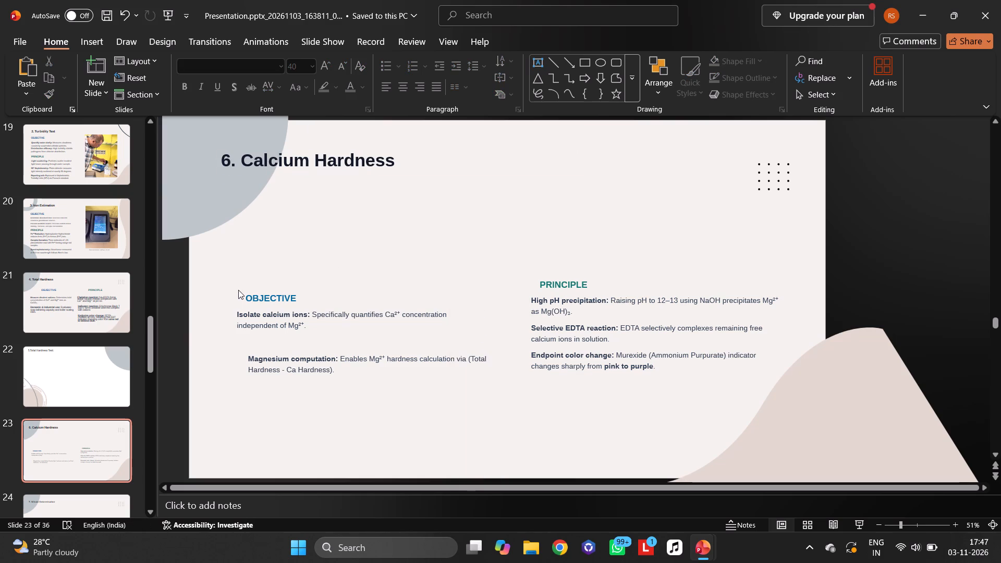
# Move the Calcium Hardness slide's OBJECTIVE heading up beneath the title and set it to font size 36.
pyautogui.moveTo(245, 296); pyautogui.dragTo(228, 230)
pyautogui.moveTo(229, 236); pyautogui.dragTo(290, 241)
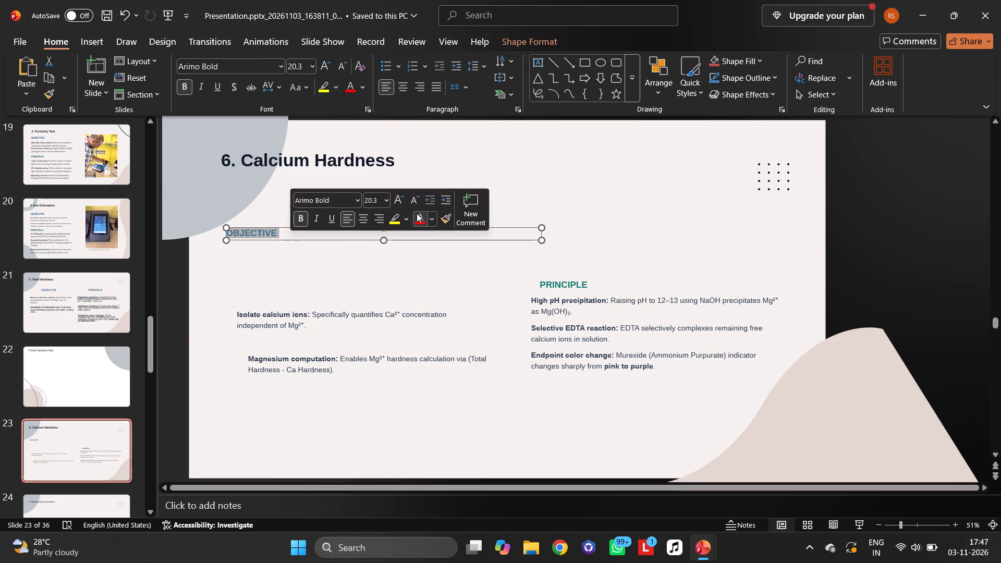
pyautogui.click(382, 199)
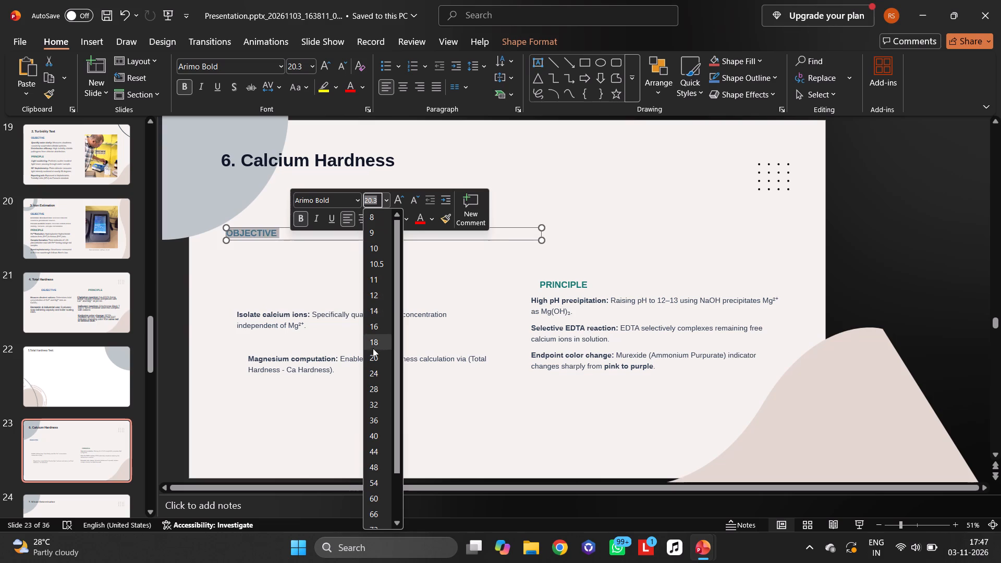
pyautogui.click(369, 416)
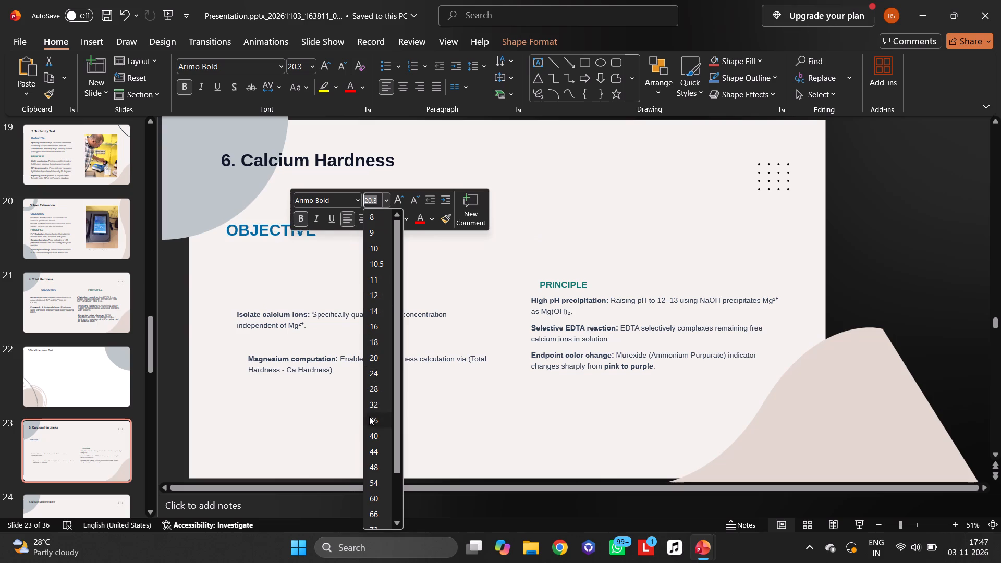
# Move the "Isolate calcium ions" paragraph slightly up, closer to the OBJECTIVE heading.
pyautogui.click(305, 305)
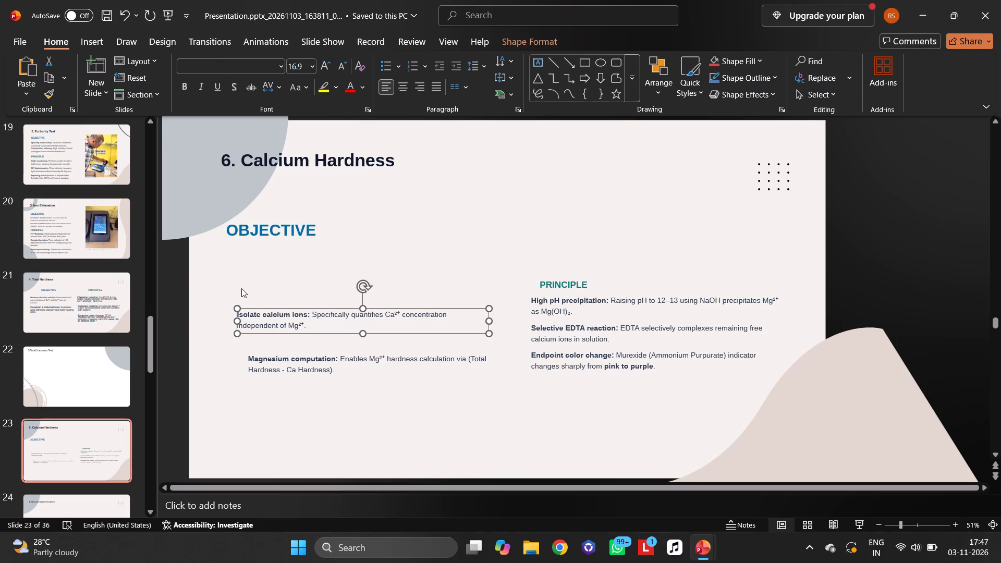
pyautogui.click(238, 314)
pyautogui.moveTo(238, 314); pyautogui.dragTo(238, 314)
pyautogui.moveTo(238, 314); pyautogui.dragTo(239, 294)
pyautogui.moveTo(237, 296); pyautogui.dragTo(251, 300)
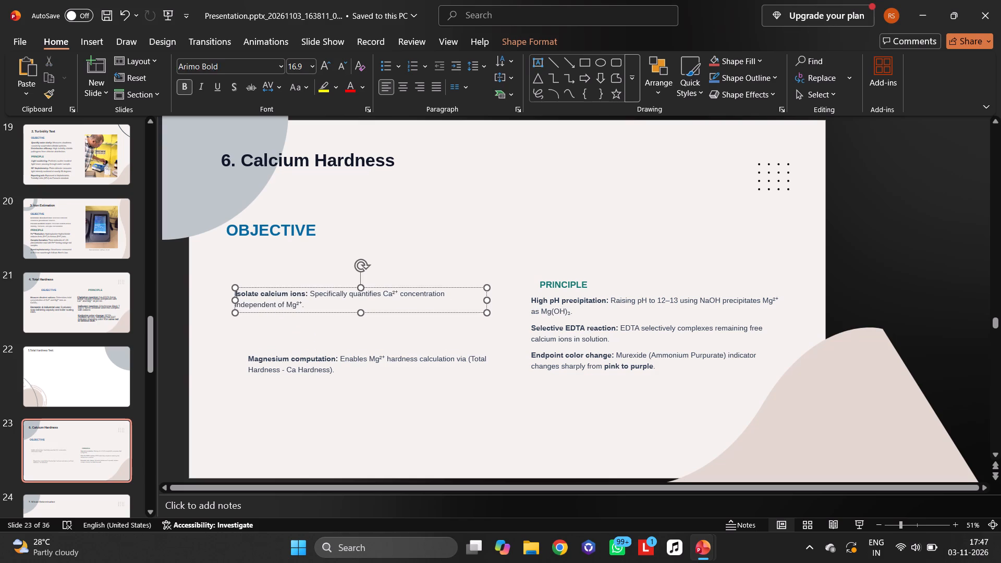
# Set the whole "Isolate calcium ions" paragraph to font size 32.
pyautogui.moveTo(251, 300); pyautogui.dragTo(375, 326)
pyautogui.rightClick(381, 300)
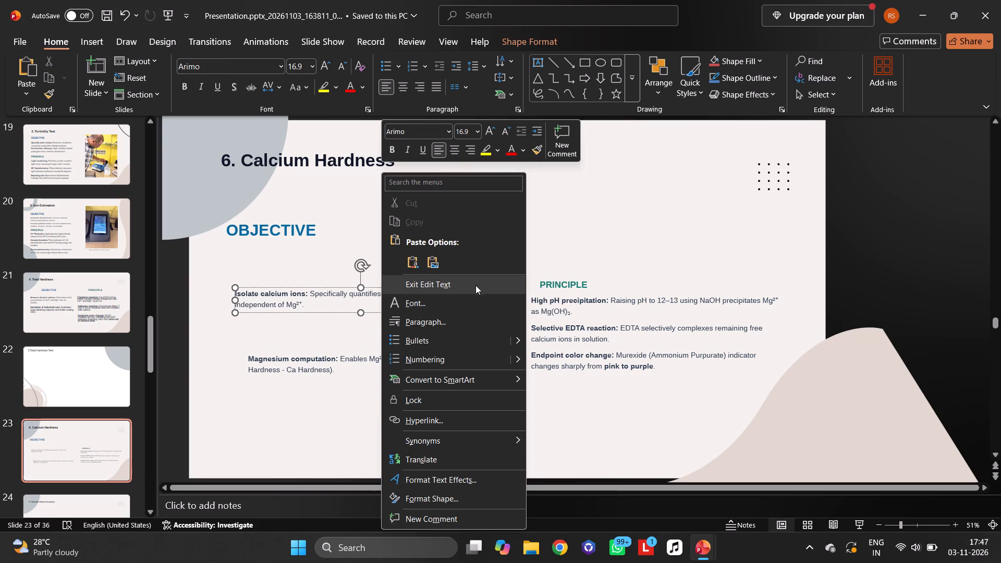
pyautogui.click(479, 130)
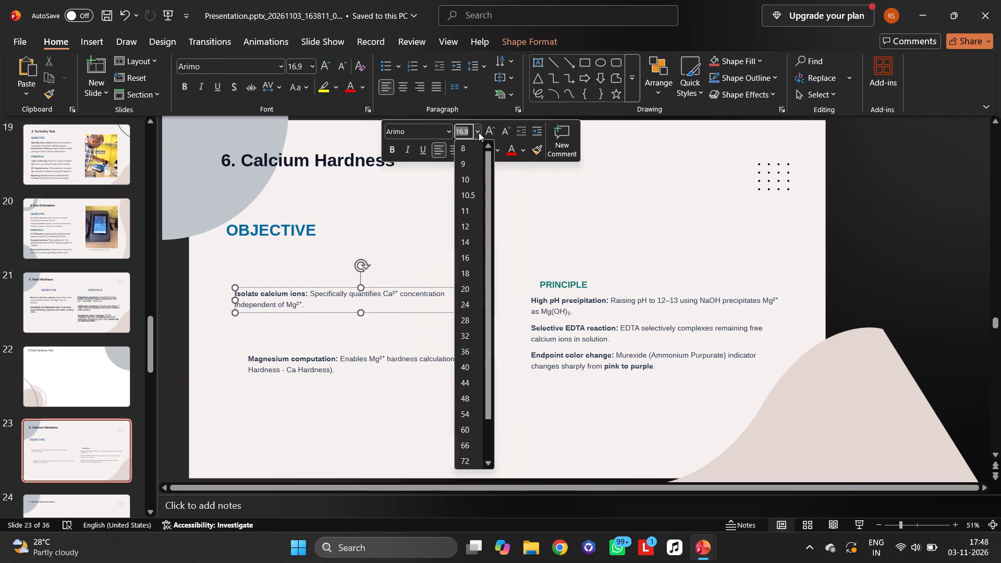
pyautogui.click(470, 338)
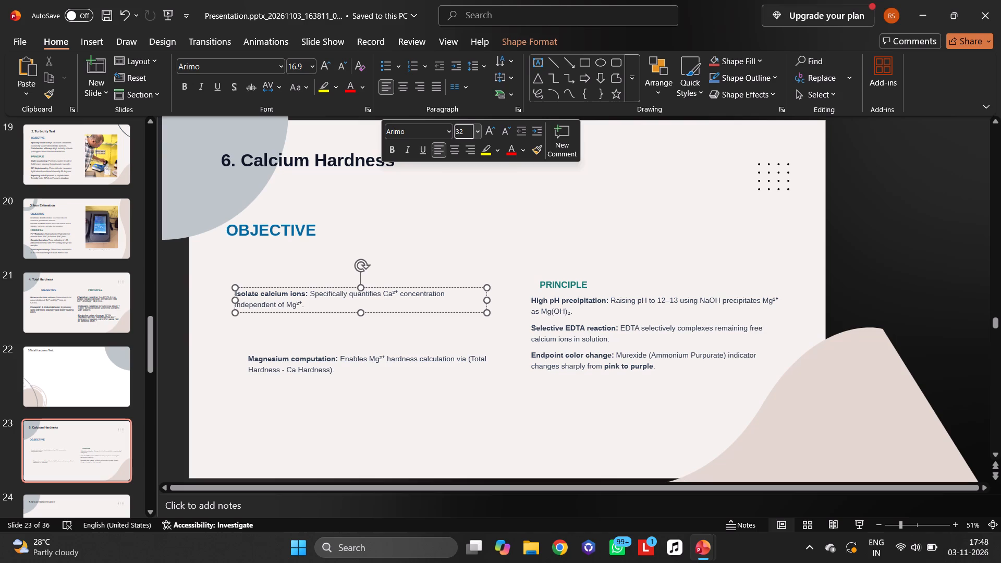
pyautogui.moveTo(301, 303); pyautogui.dragTo(217, 280)
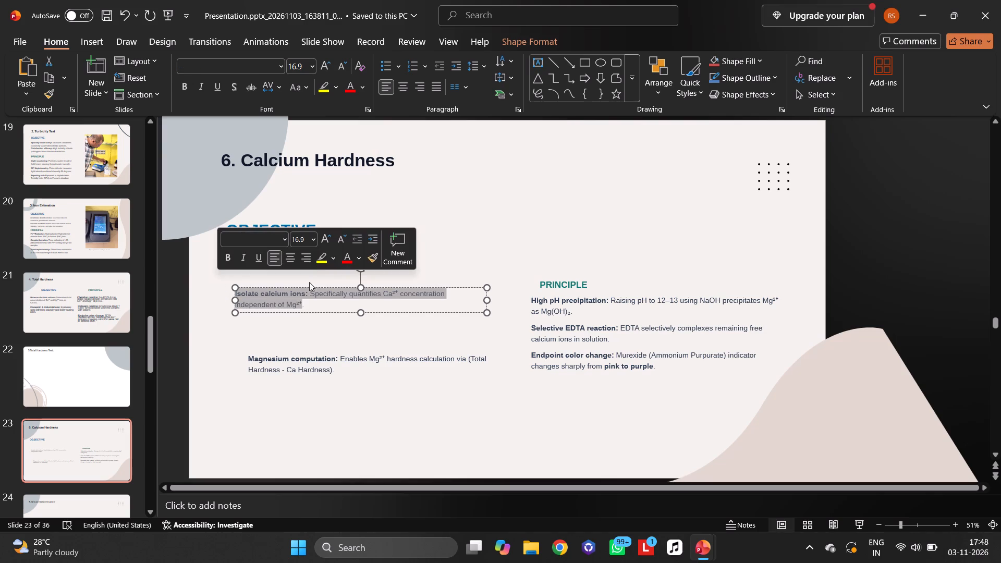
pyautogui.click(312, 244)
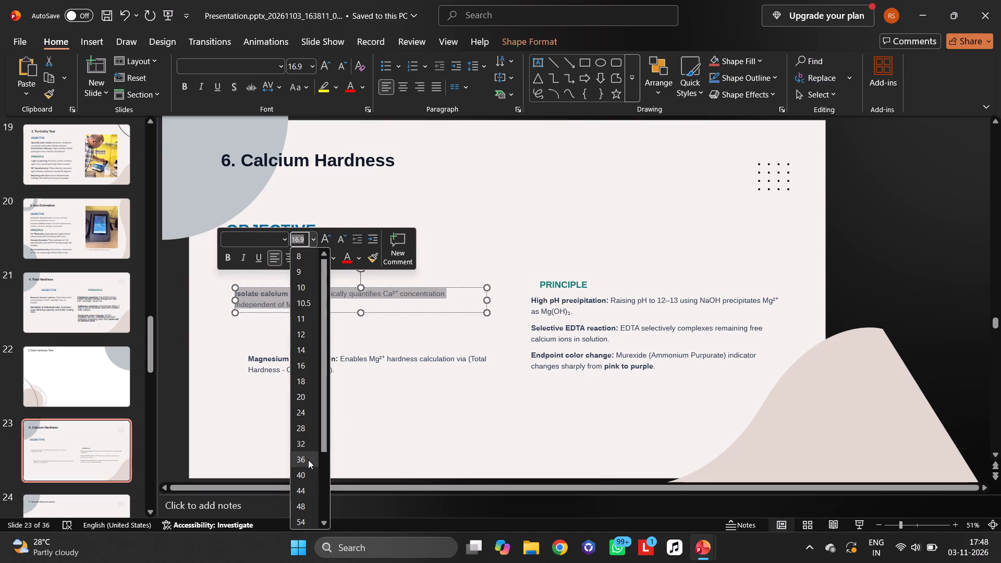
pyautogui.click(308, 447)
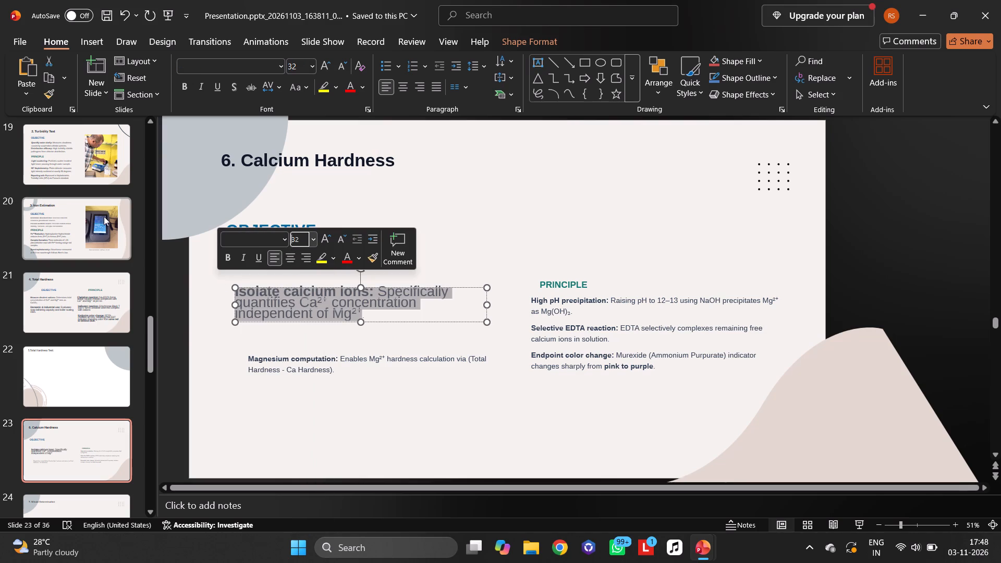
# Check the paragraph font sizes on the "4. Total Hardness" slide and set the "Chelation reaction" paragraph to size 28.
pyautogui.click(52, 278)
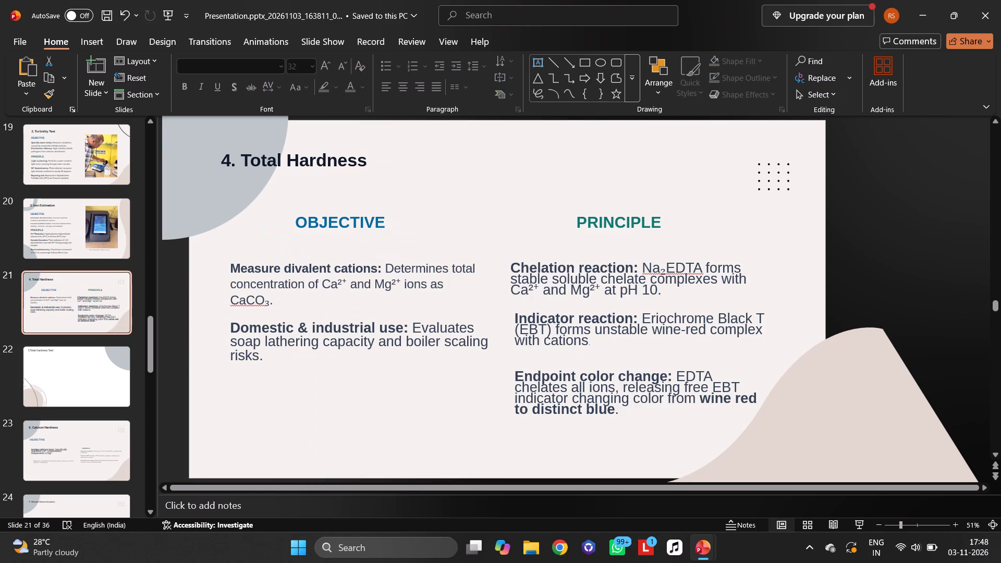
pyautogui.rightClick(263, 289)
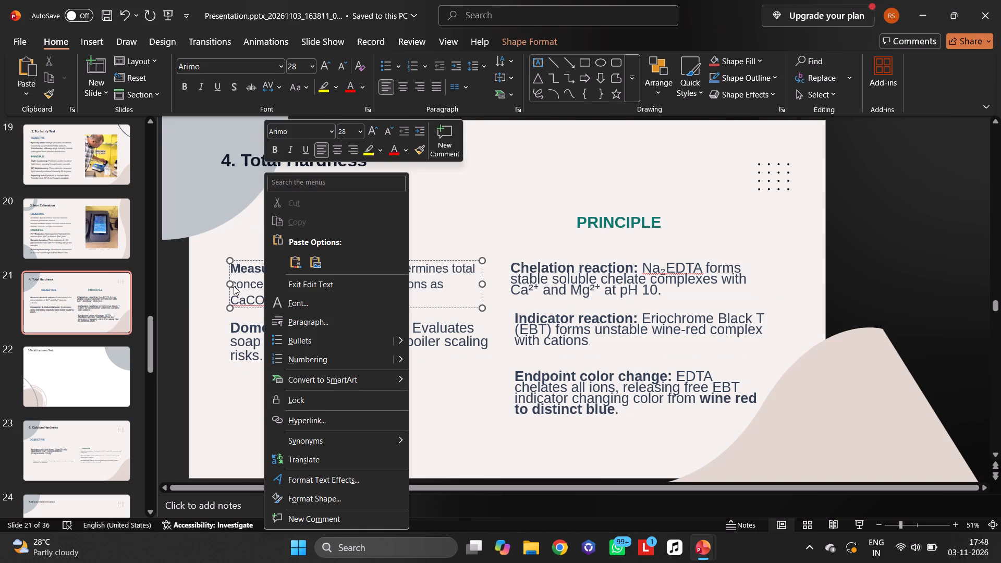
pyautogui.click(205, 292)
pyautogui.rightClick(557, 286)
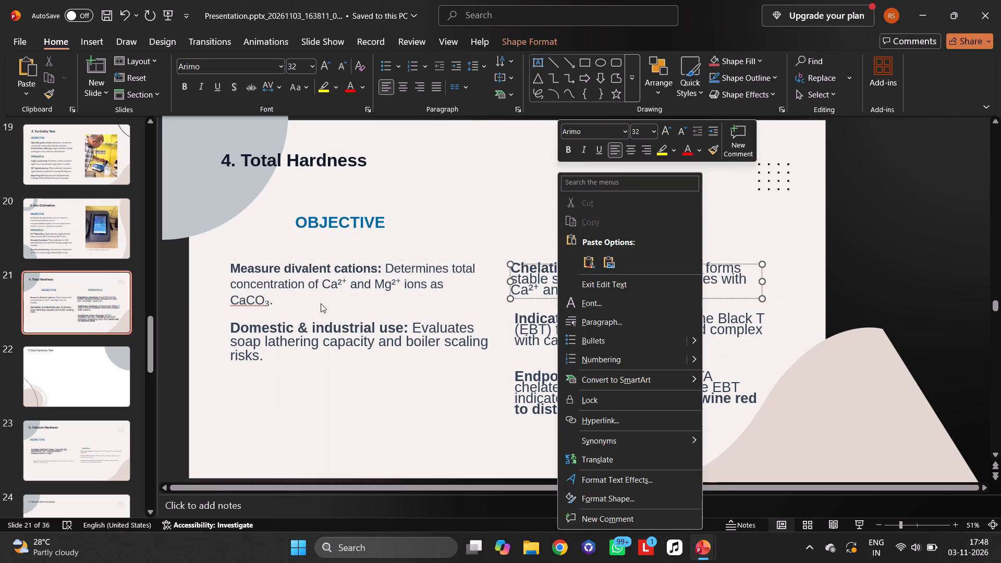
pyautogui.rightClick(321, 303)
pyautogui.click(260, 325)
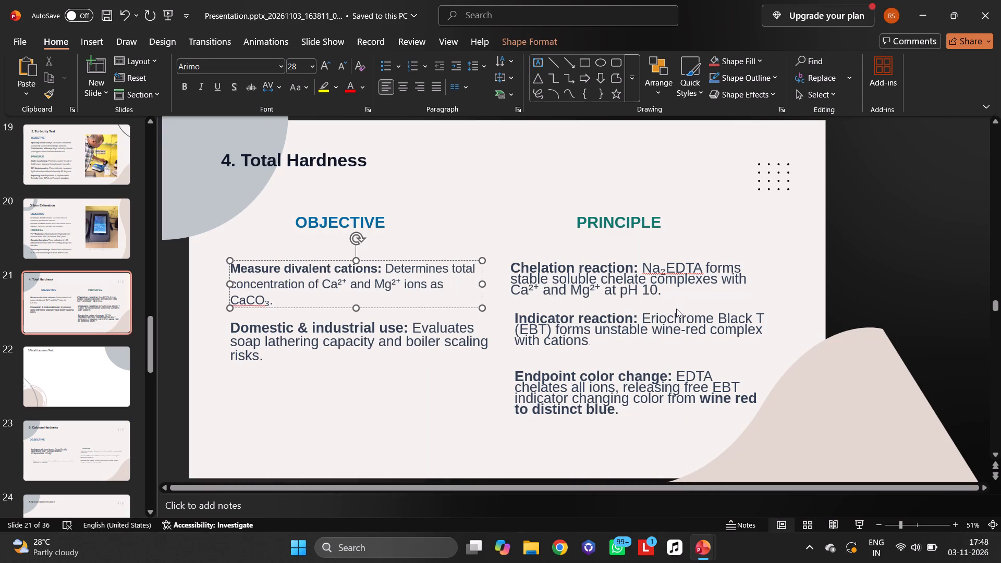
pyautogui.moveTo(663, 290); pyautogui.dragTo(488, 247)
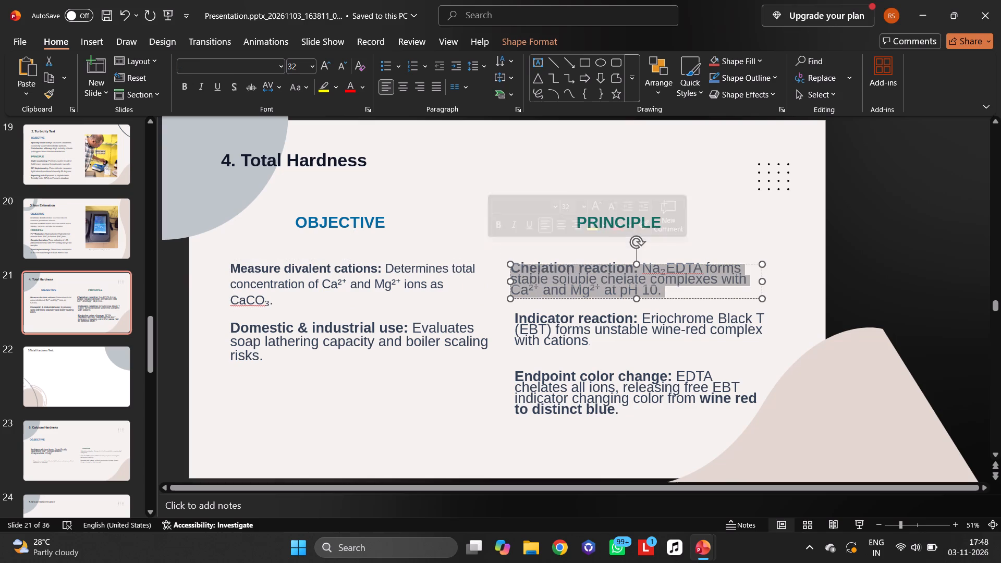
pyautogui.rightClick(576, 293)
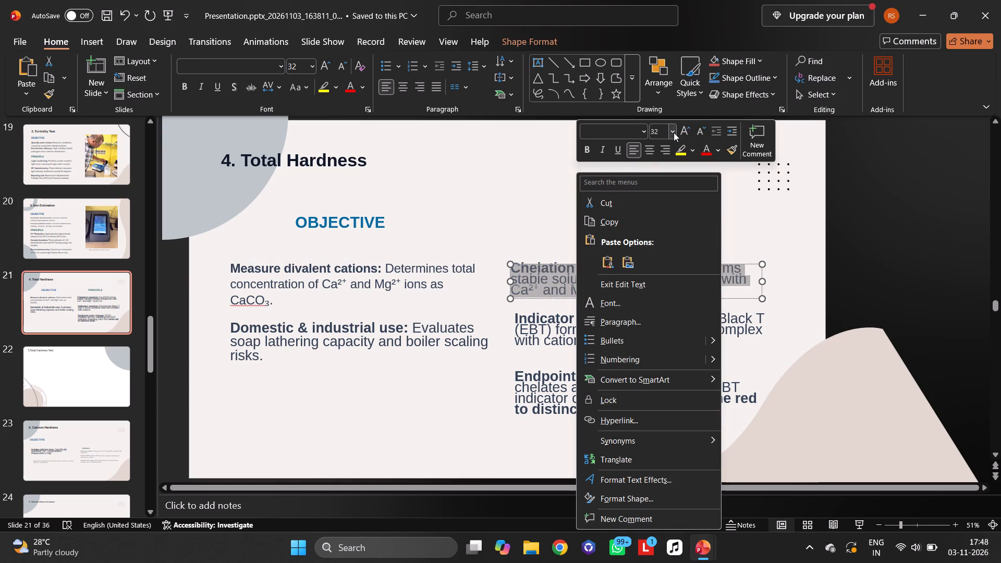
pyautogui.click(674, 133)
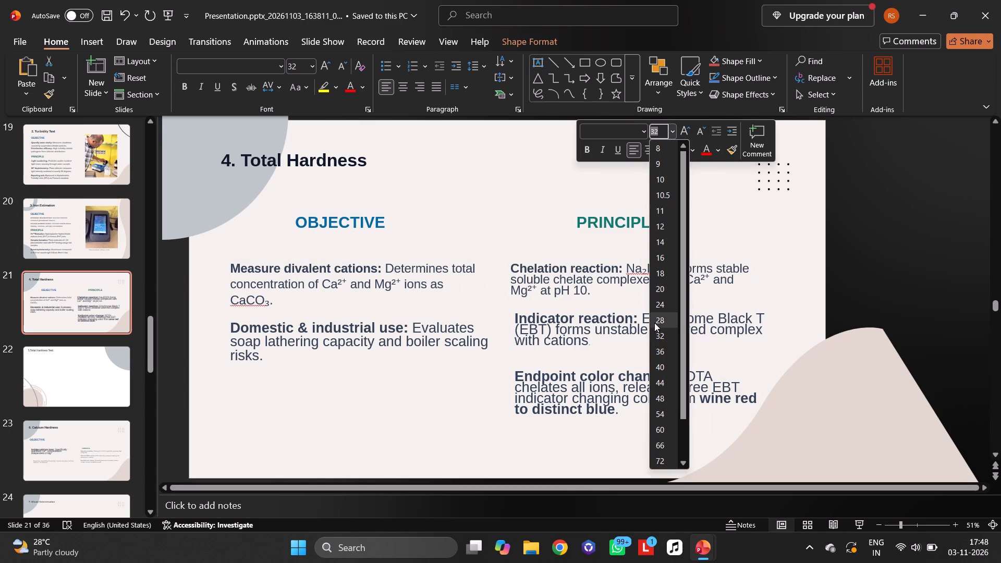
pyautogui.click(656, 320)
# Set the "Indicator reaction" paragraph under PRINCIPLE to font size 28.
pyautogui.click(598, 345)
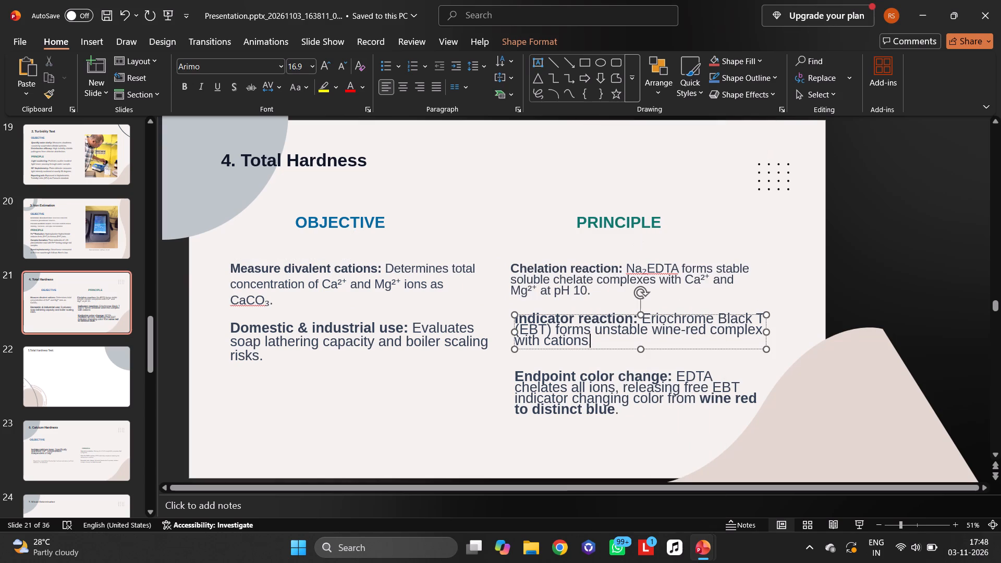
pyautogui.moveTo(592, 344); pyautogui.dragTo(508, 300)
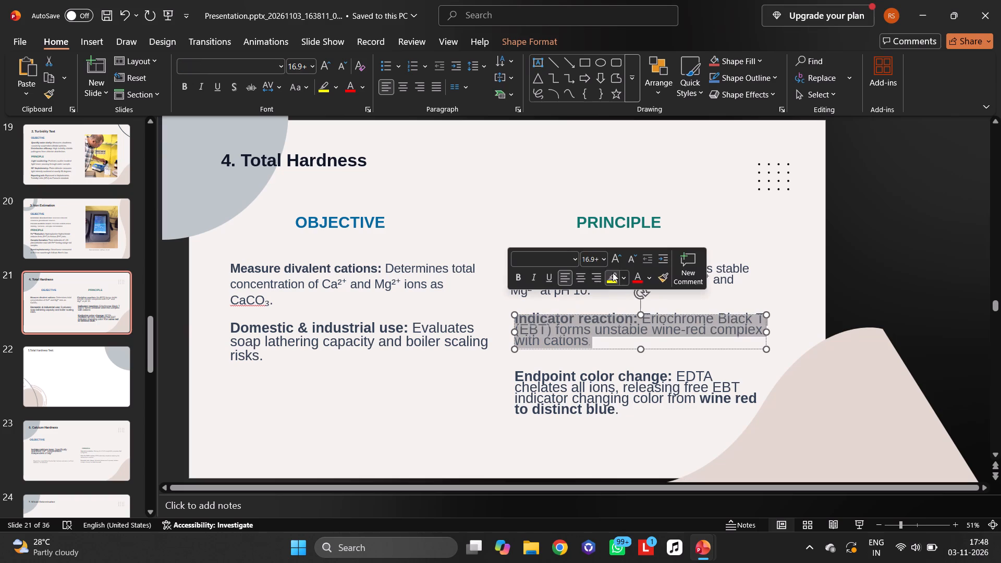
pyautogui.click(606, 259)
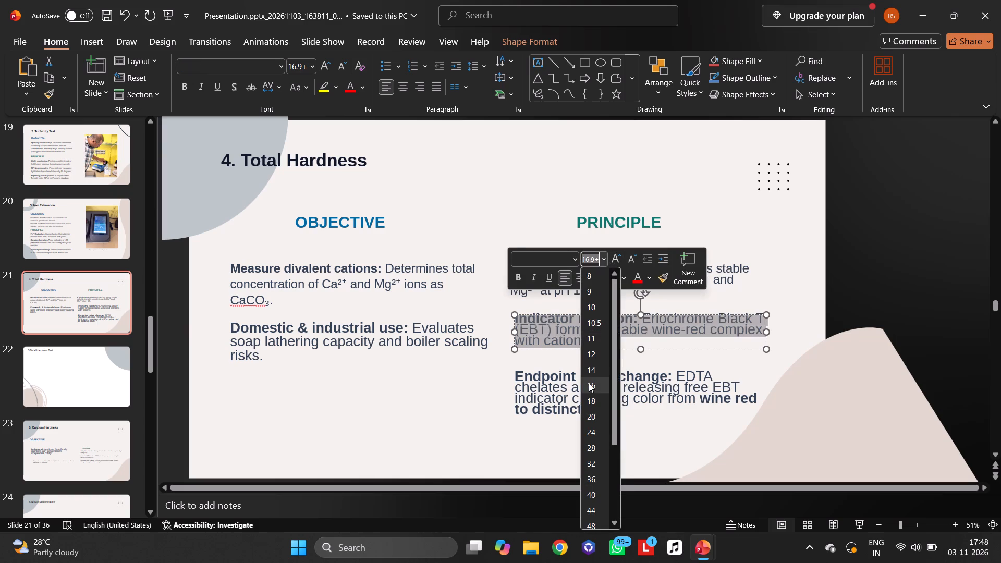
pyautogui.click(592, 445)
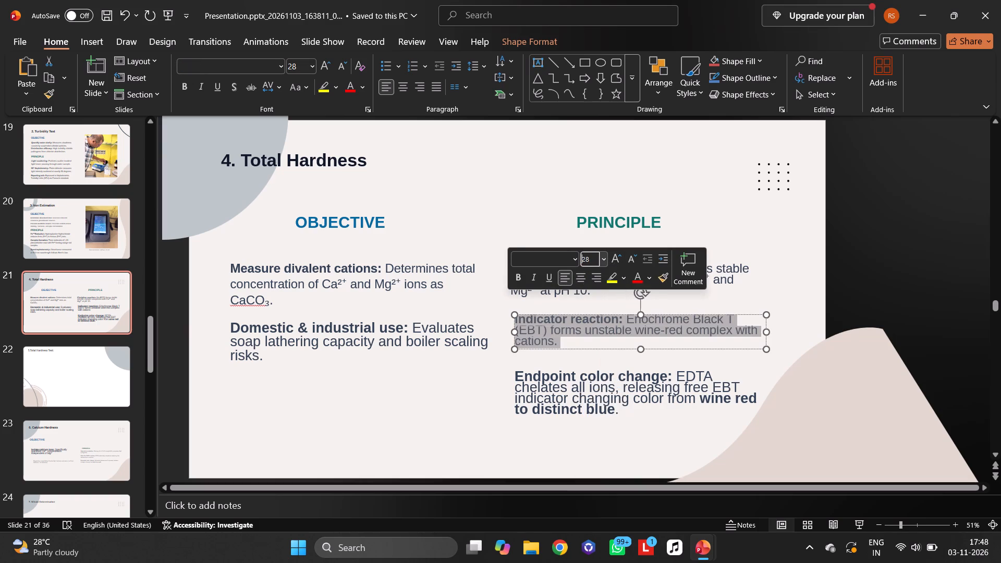
# Set the "Endpoint color change" paragraph on the "4. Total Hardness" slide to font size 28.
pyautogui.click(625, 417)
pyautogui.moveTo(619, 414); pyautogui.dragTo(520, 354)
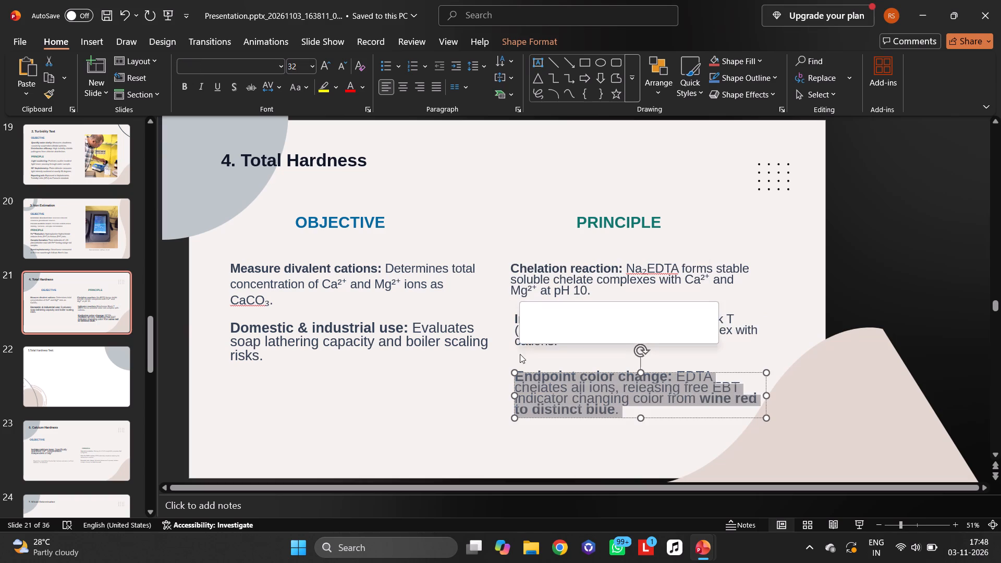
pyautogui.rightClick(575, 409)
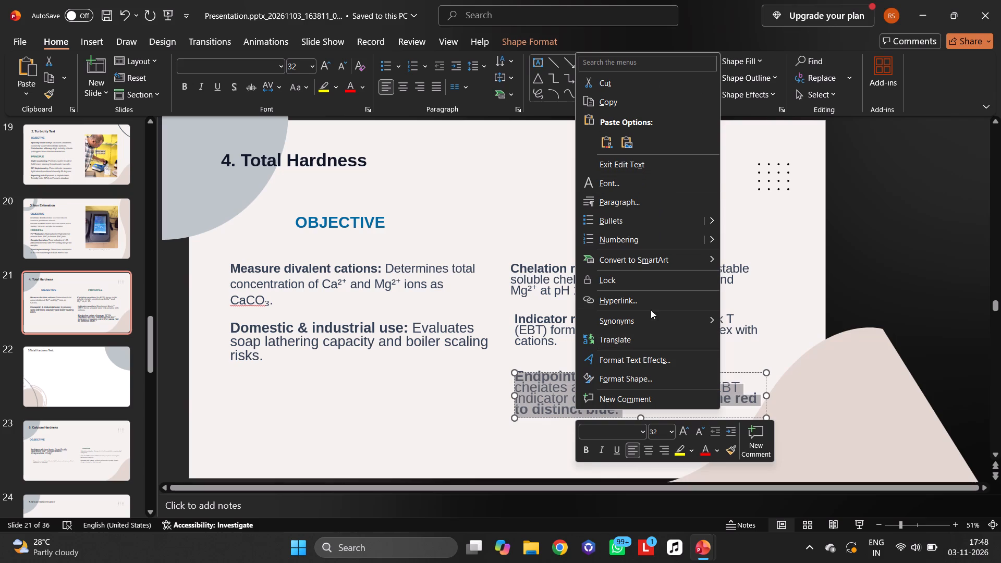
pyautogui.click(669, 431)
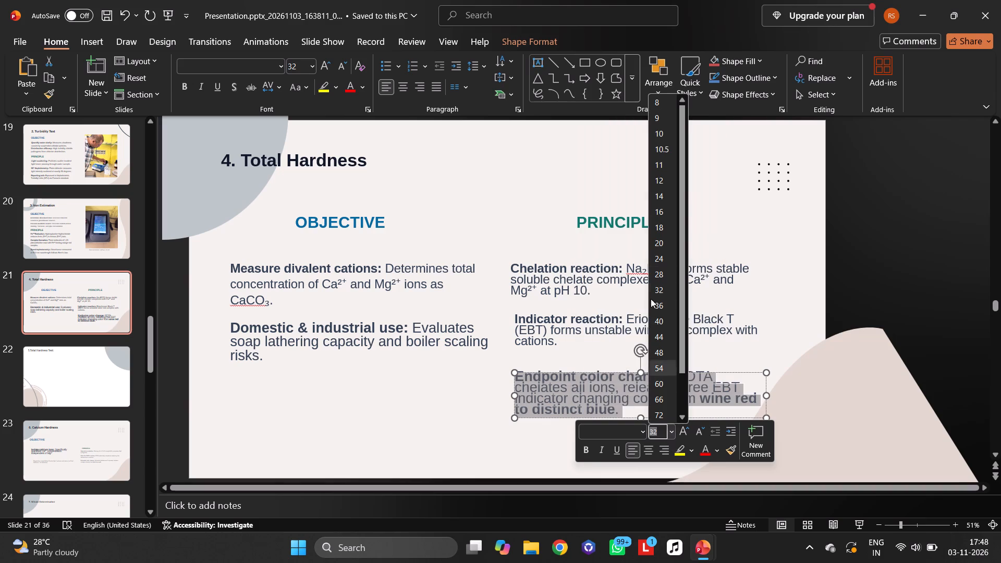
pyautogui.click(664, 276)
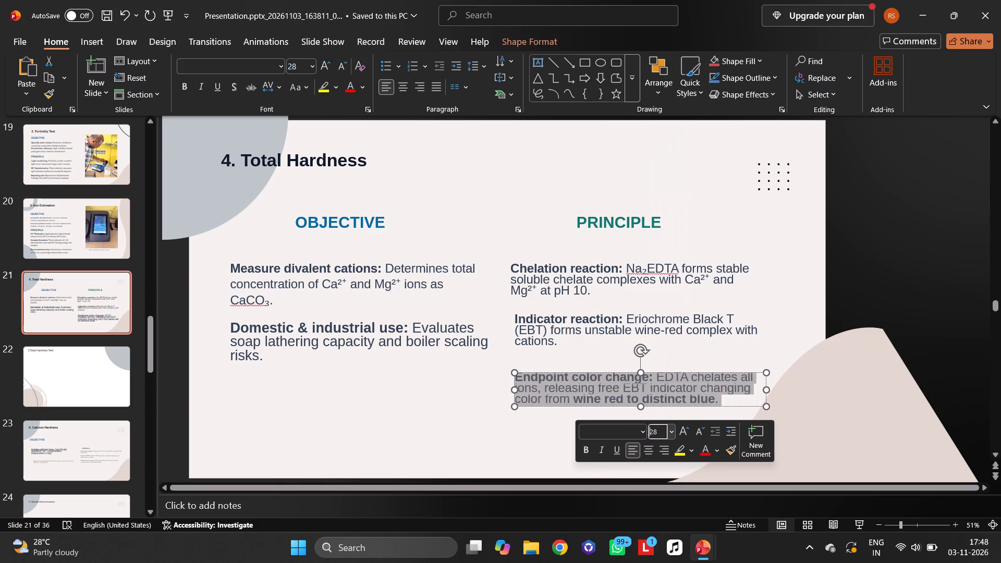
pyautogui.click(385, 372)
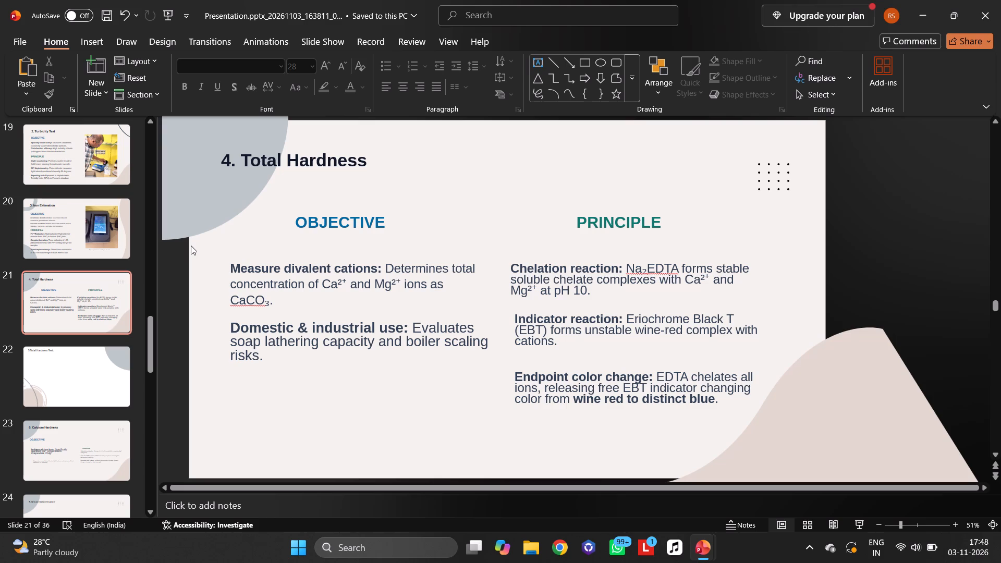
# Go to the "6. Calcium Hardness" slide and set the "Isolate calcium ions" paragraph to font size 28.
pyautogui.click(63, 234)
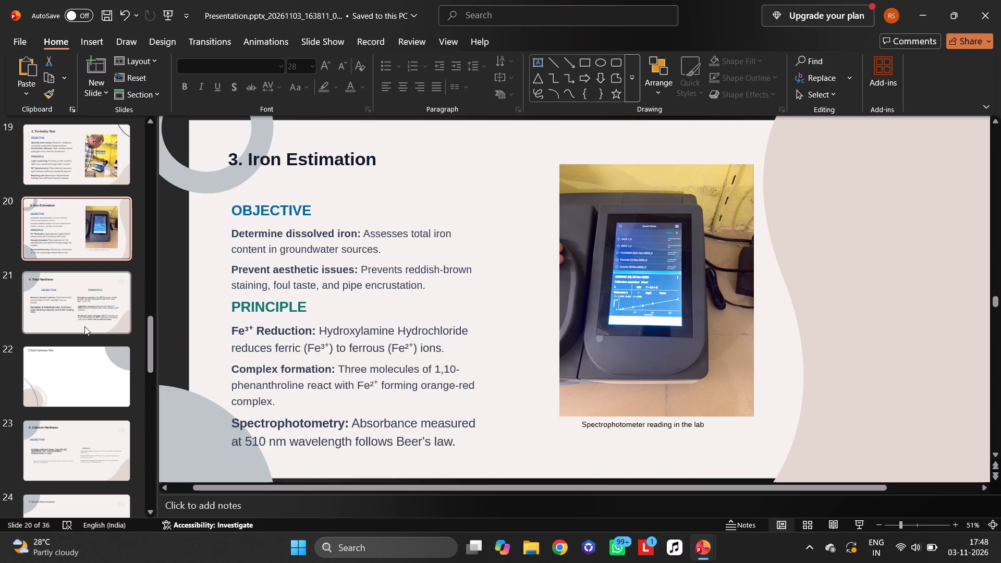
pyautogui.click(80, 291)
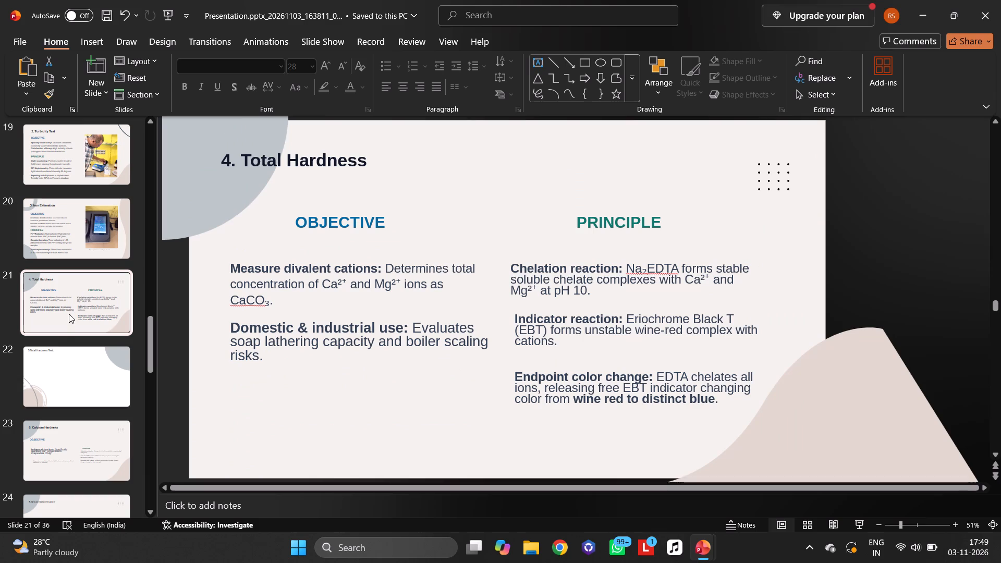
pyautogui.click(45, 368)
pyautogui.click(47, 442)
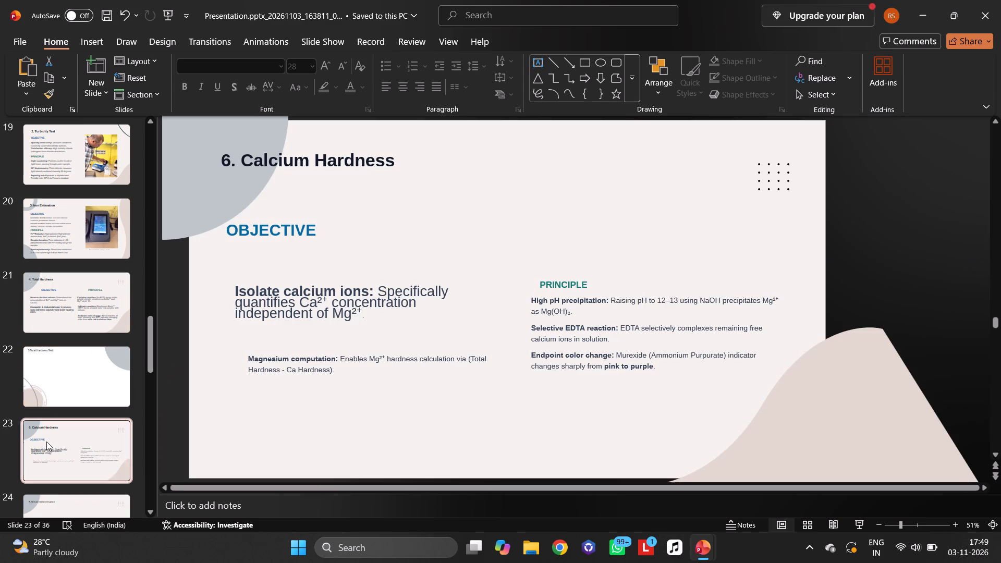
pyautogui.moveTo(358, 319); pyautogui.dragTo(265, 291)
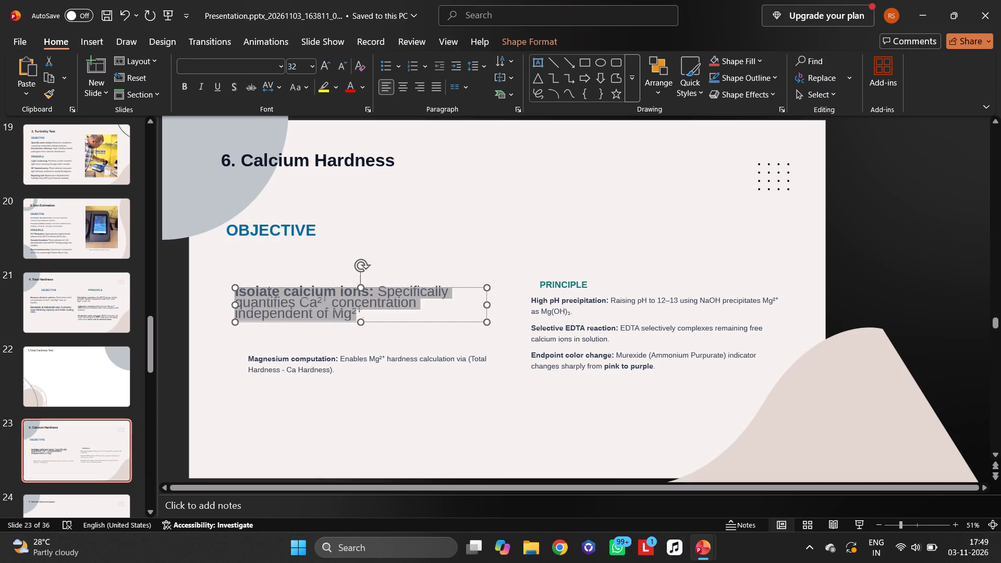
pyautogui.moveTo(265, 291); pyautogui.dragTo(226, 278)
pyautogui.click(322, 234)
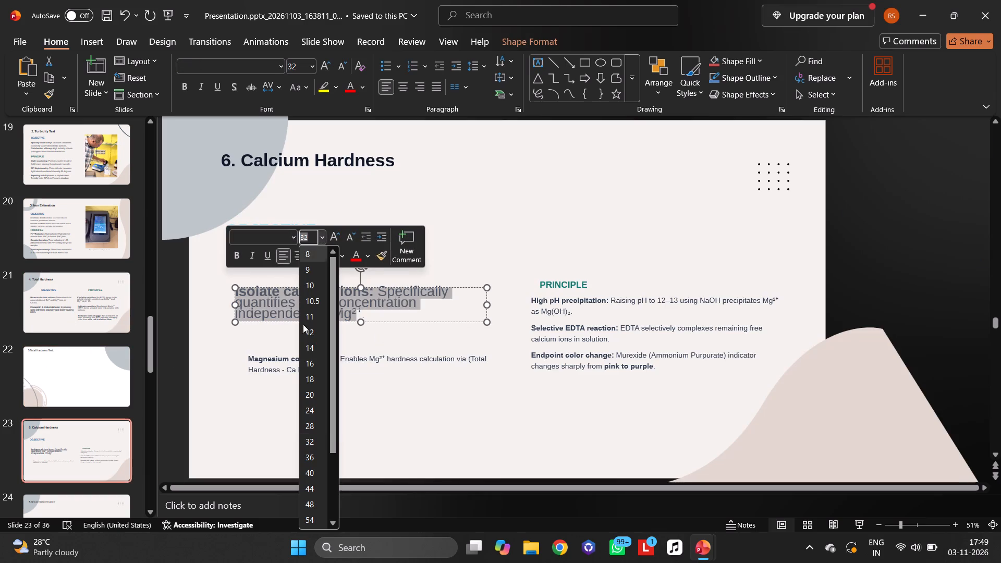
pyautogui.click(323, 424)
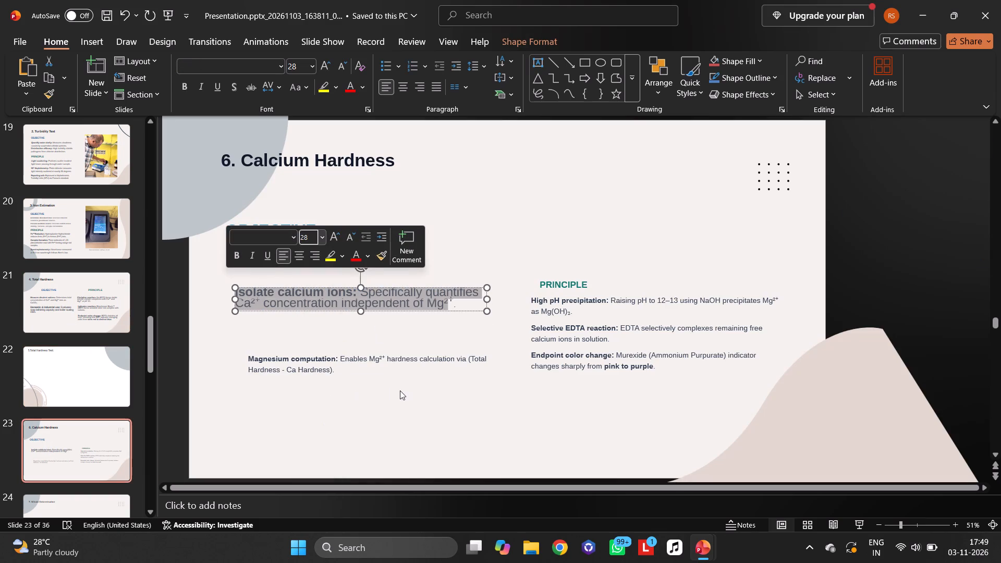
pyautogui.moveTo(397, 384); pyautogui.dragTo(455, 389)
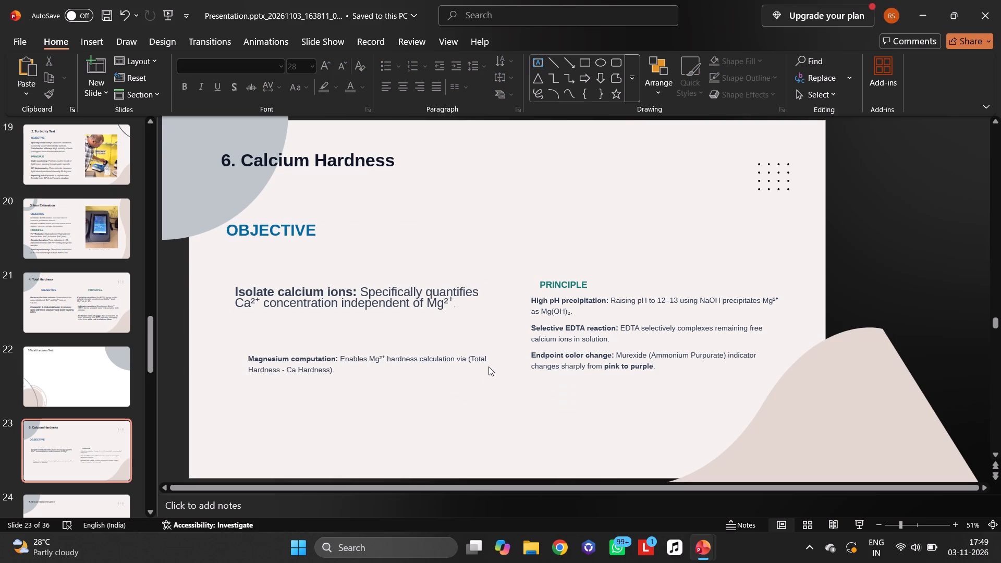
# Set the "Magnesium computation" paragraph under OBJECTIVE to font size 28.
pyautogui.click(489, 362)
pyautogui.click(357, 371)
pyautogui.moveTo(343, 372); pyautogui.dragTo(218, 344)
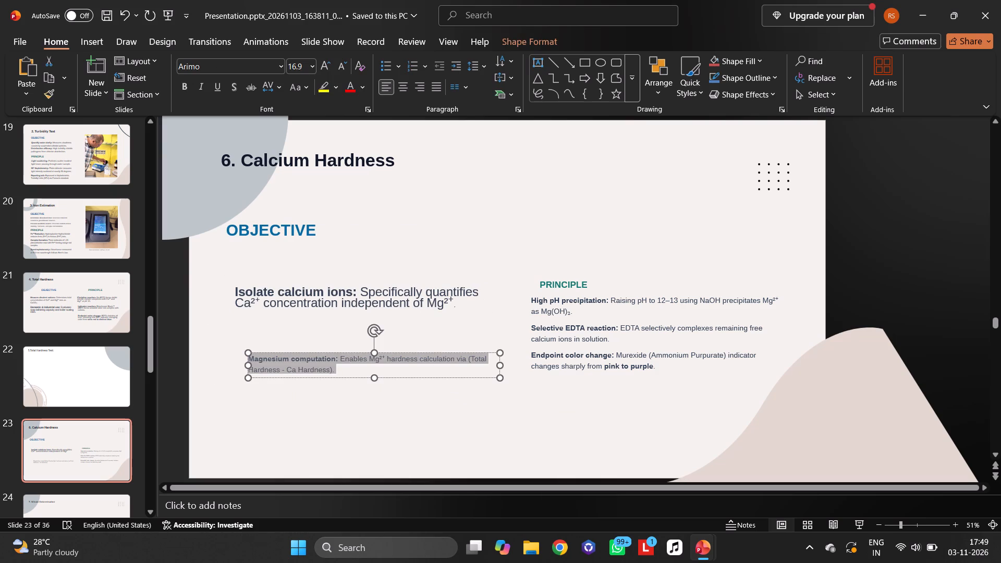
pyautogui.moveTo(218, 344); pyautogui.dragTo(215, 336)
pyautogui.click(306, 292)
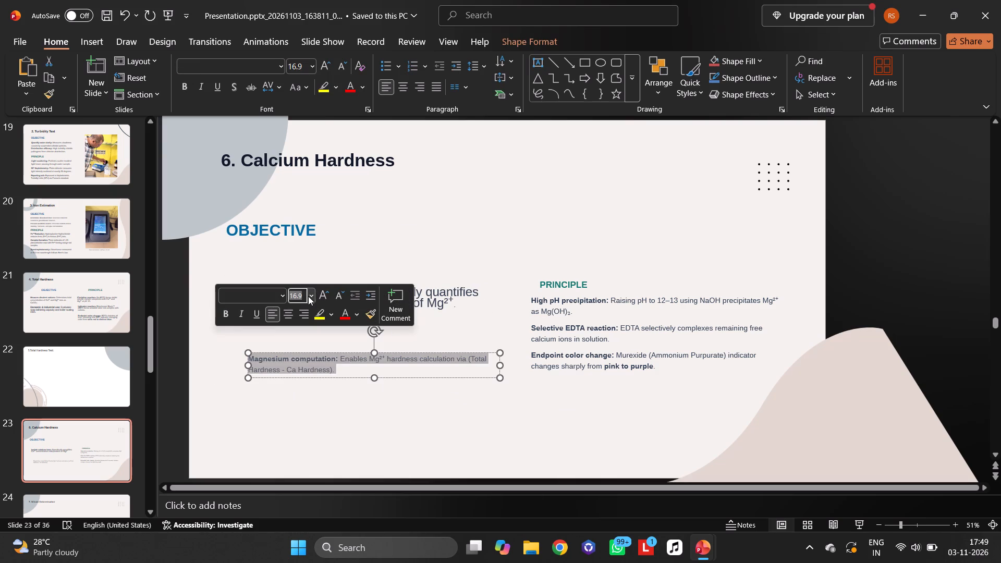
pyautogui.click(309, 296)
pyautogui.click(307, 180)
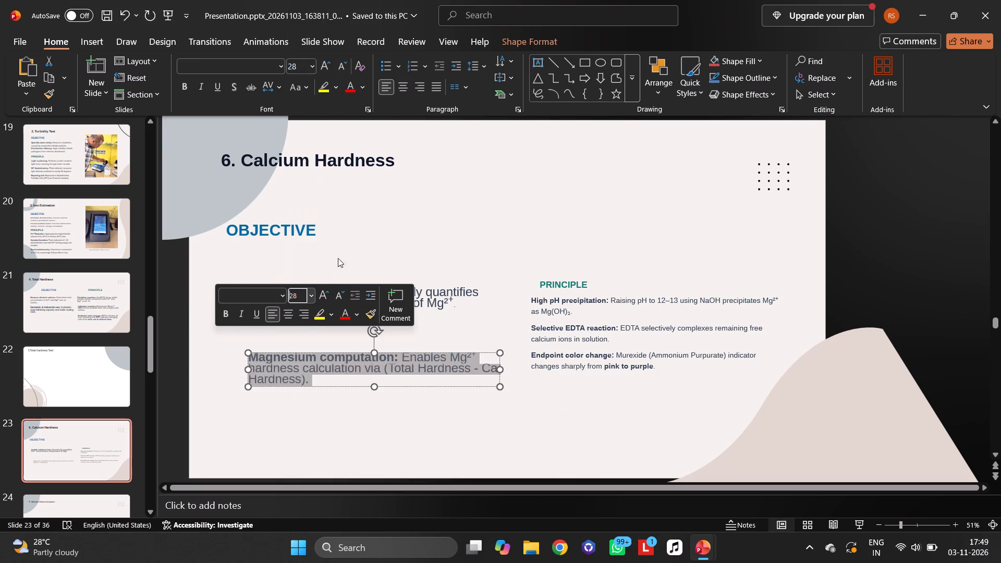
pyautogui.click(317, 417)
# Move the "Magnesium computation" paragraph so its left edge lines up with the "Isolate calcium ions" paragraph above.
pyautogui.moveTo(244, 360); pyautogui.dragTo(237, 356)
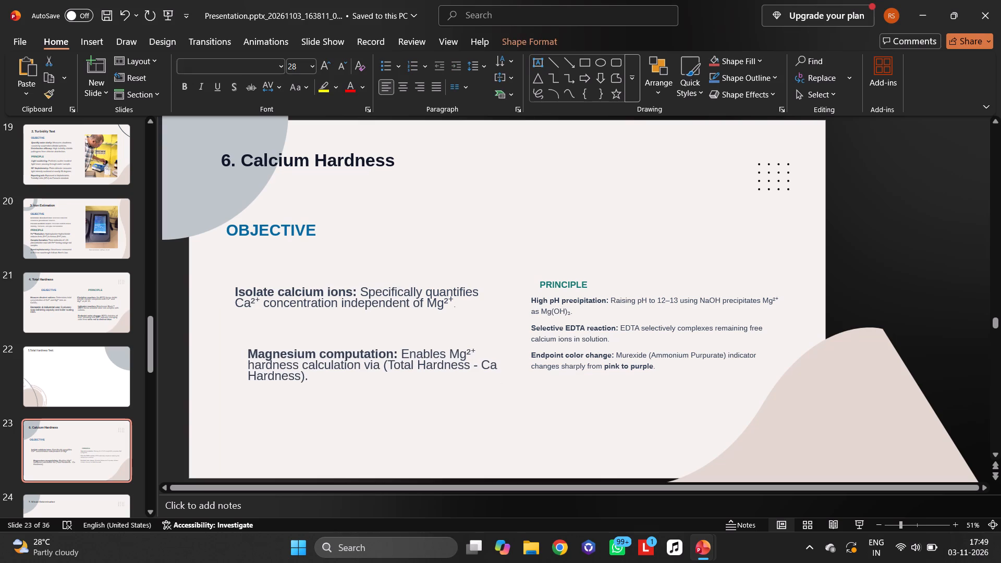
pyautogui.moveTo(237, 356); pyautogui.dragTo(233, 357)
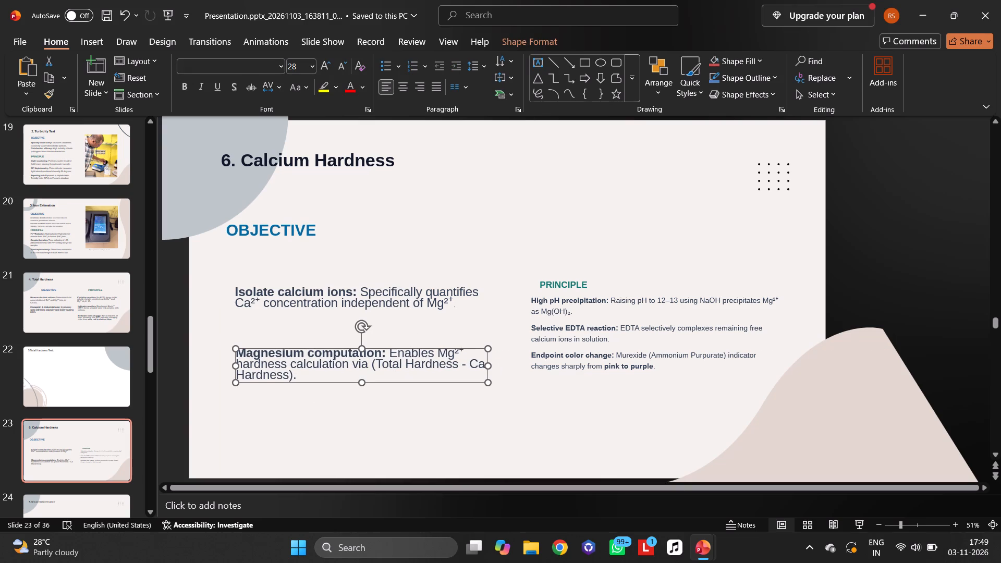
# Move the PRINCIPLE heading on the Calcium Hardness slide up, roughly level with the OBJECTIVE heading.
pyautogui.moveTo(583, 285); pyautogui.dragTo(532, 279)
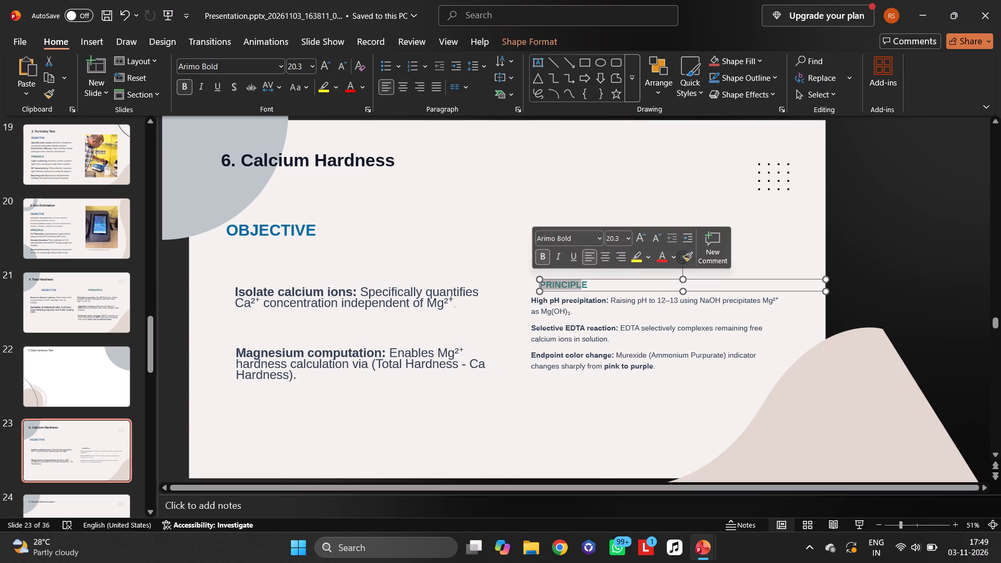
pyautogui.click(590, 284)
pyautogui.moveTo(591, 284); pyautogui.dragTo(577, 225)
# Set the PRINCIPLE heading on the Calcium Hardness slide to font size 40.
pyautogui.click(586, 229)
pyautogui.click(579, 229)
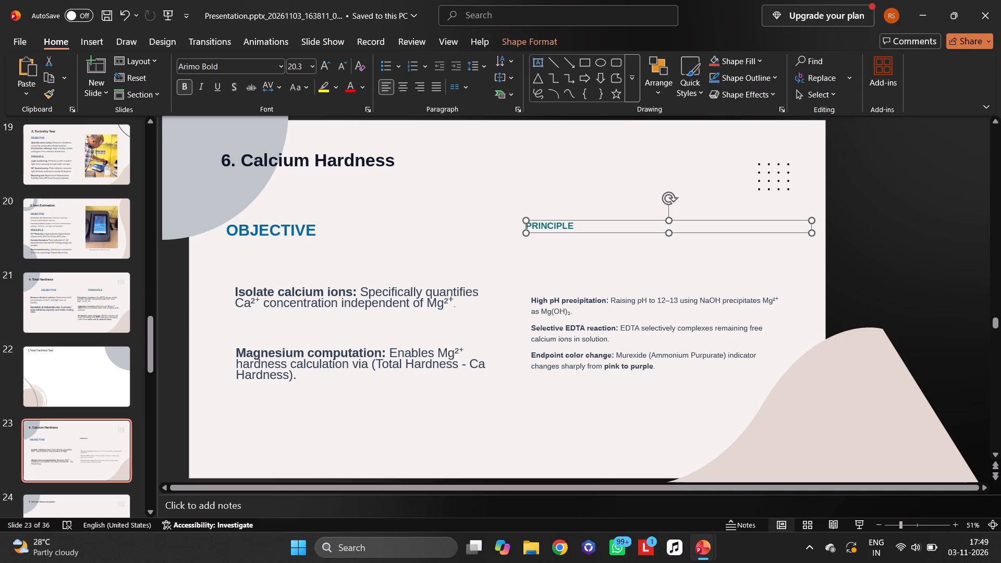
pyautogui.click(574, 229)
pyautogui.moveTo(572, 226); pyautogui.dragTo(528, 232)
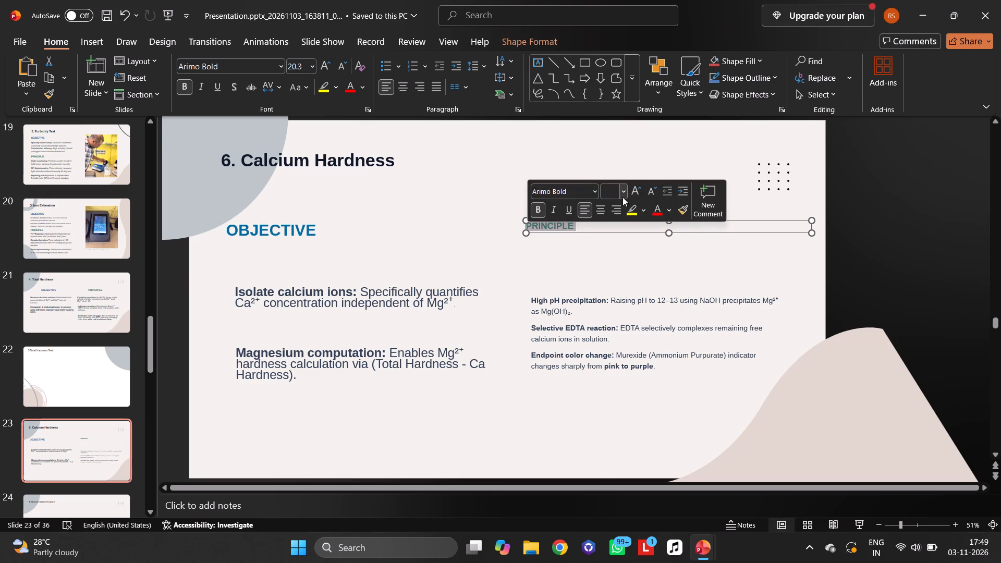
pyautogui.click(622, 189)
pyautogui.click(617, 422)
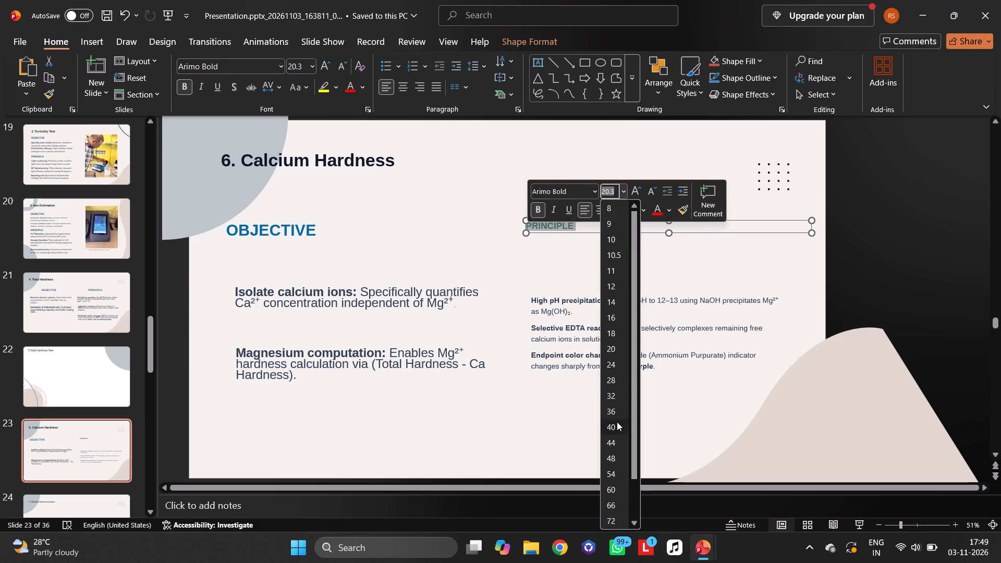
pyautogui.click(503, 205)
# Nudge the enlarged PRINCIPLE heading slightly down to line it up with the OBJECTIVE heading.
pyautogui.moveTo(526, 218); pyautogui.dragTo(524, 224)
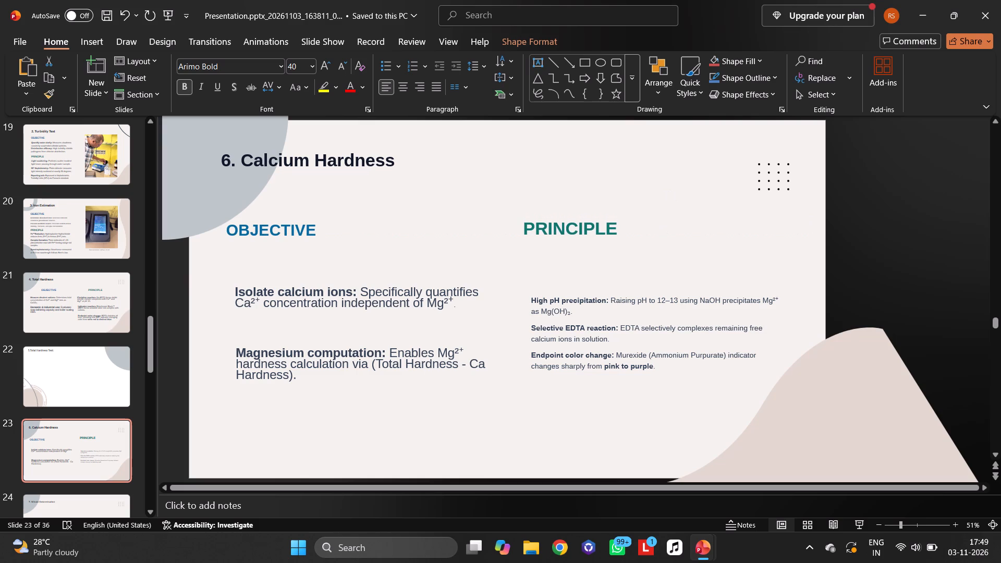
pyautogui.moveTo(524, 224); pyautogui.dragTo(524, 223)
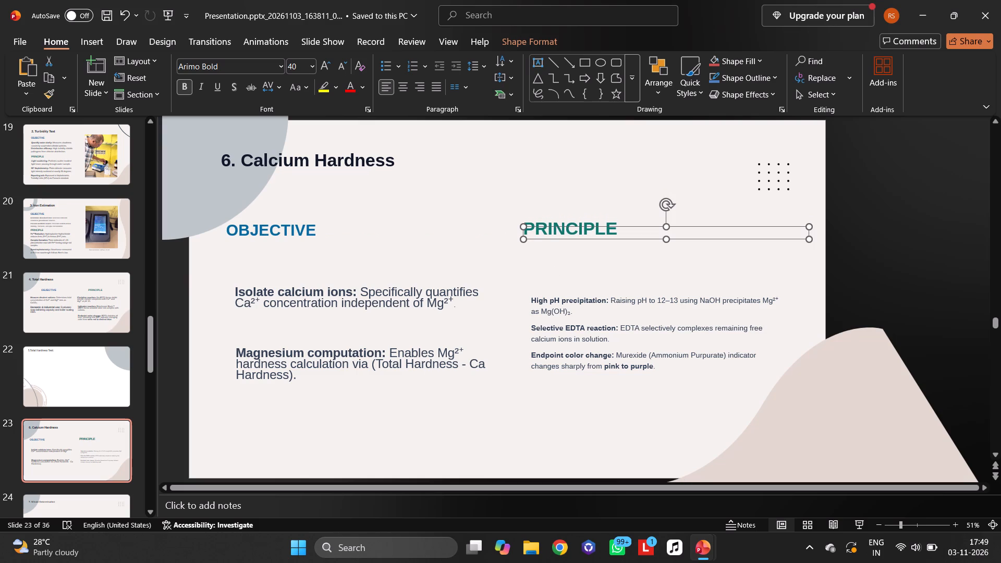
# Set the "High pH precipitation" paragraph under PRINCIPLE to font size 28.
pyautogui.moveTo(576, 314); pyautogui.dragTo(518, 293)
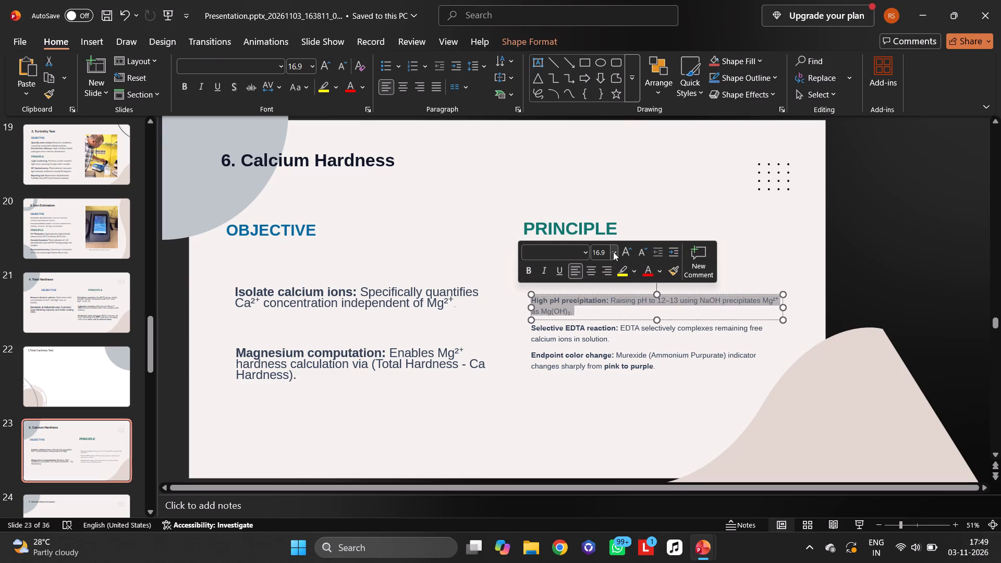
pyautogui.click(614, 252)
pyautogui.click(615, 442)
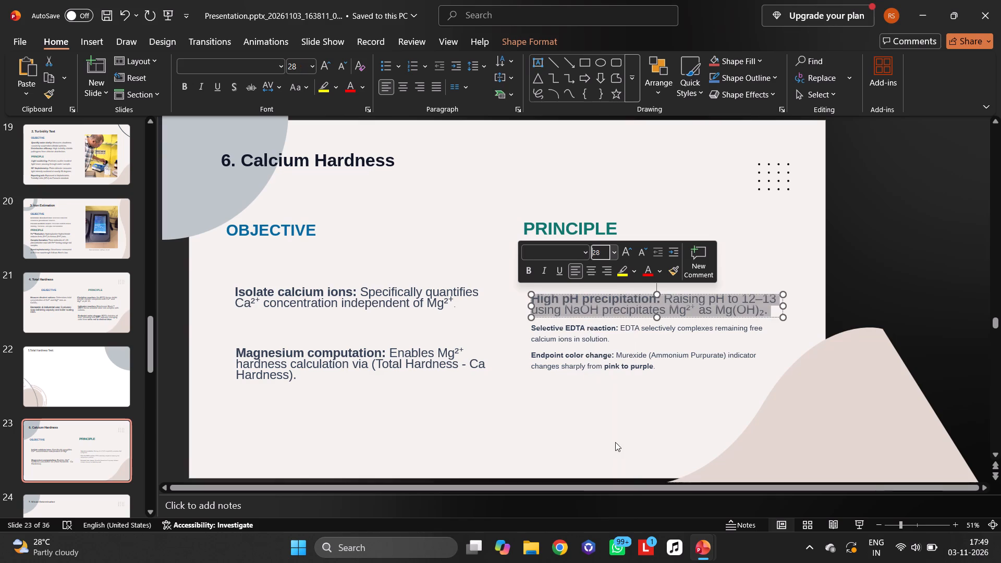
pyautogui.click(632, 407)
# Set the whole "Selective EDTA reaction" paragraph under PRINCIPLE to font size 28.
pyautogui.doubleClick(607, 342)
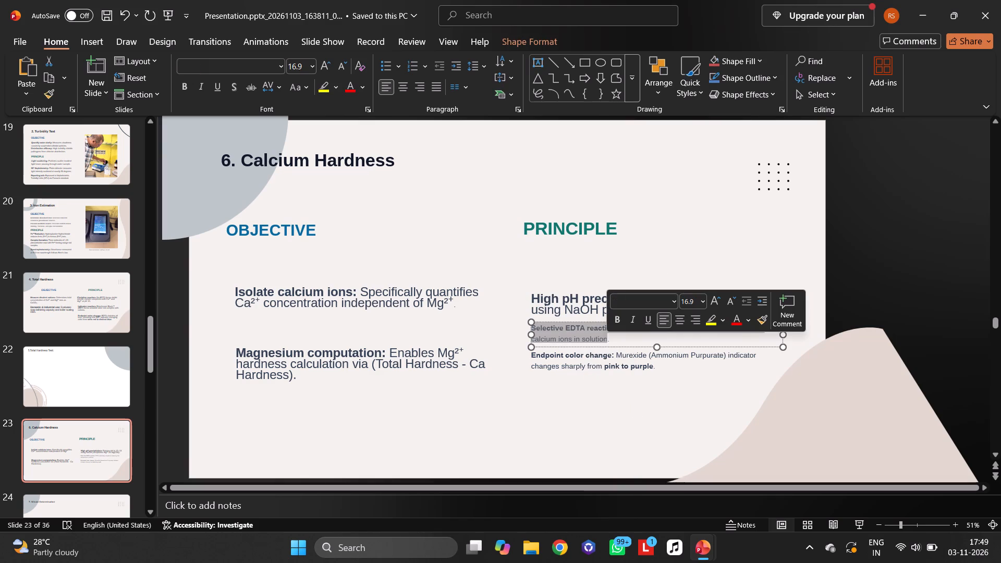
pyautogui.click(612, 338)
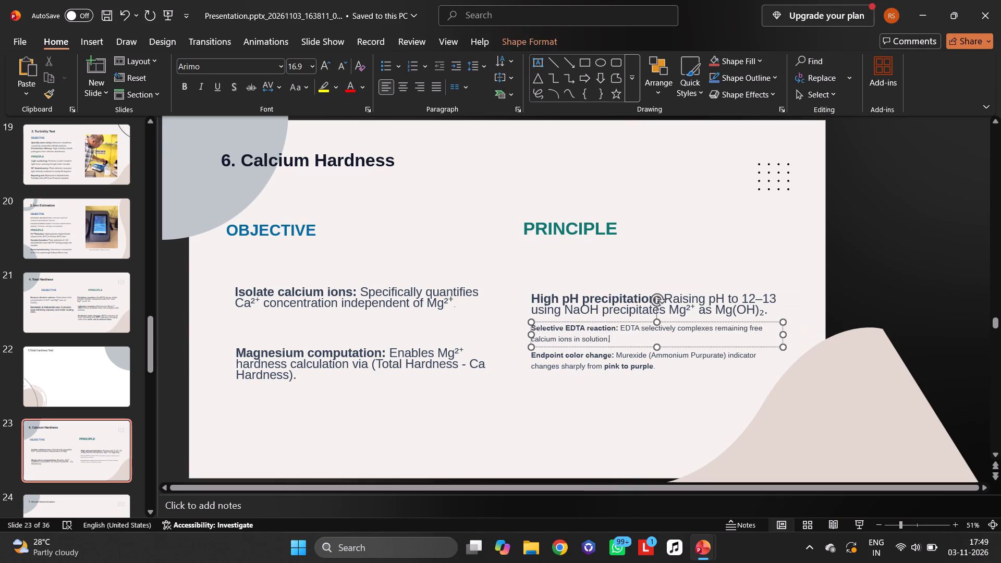
pyautogui.moveTo(611, 338); pyautogui.dragTo(524, 314)
pyautogui.rightClick(583, 327)
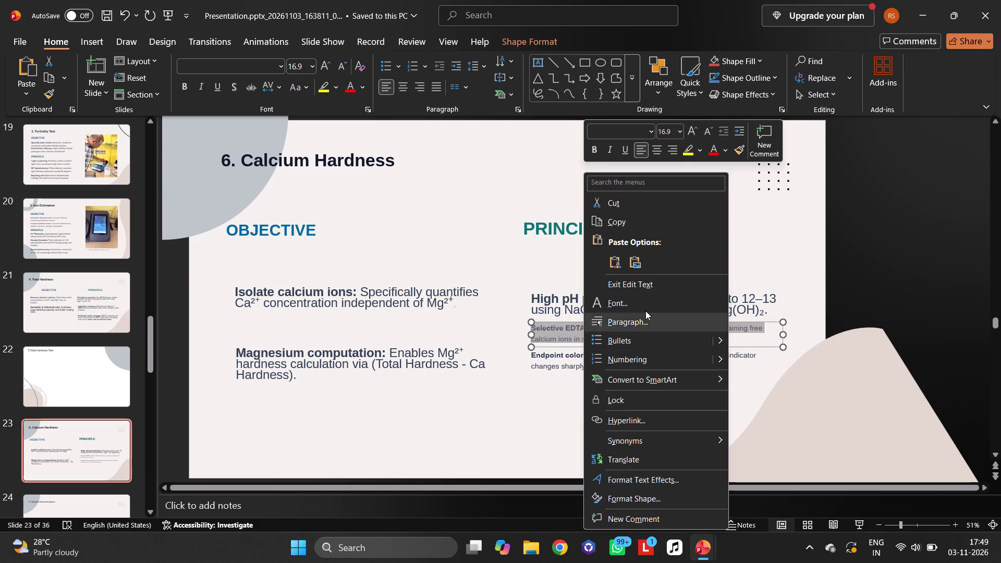
pyautogui.click(677, 129)
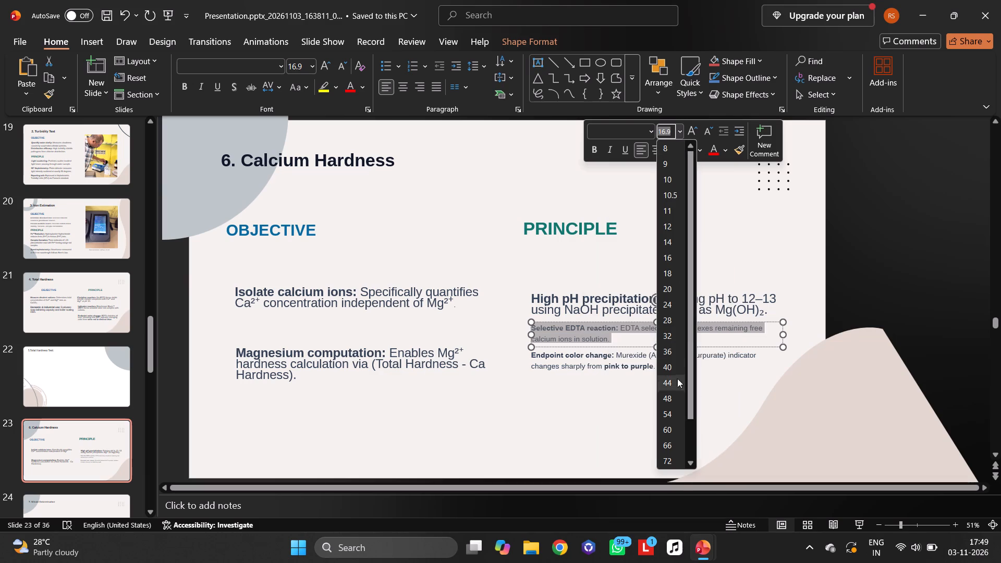
pyautogui.click(672, 322)
pyautogui.moveTo(654, 389); pyautogui.dragTo(654, 381)
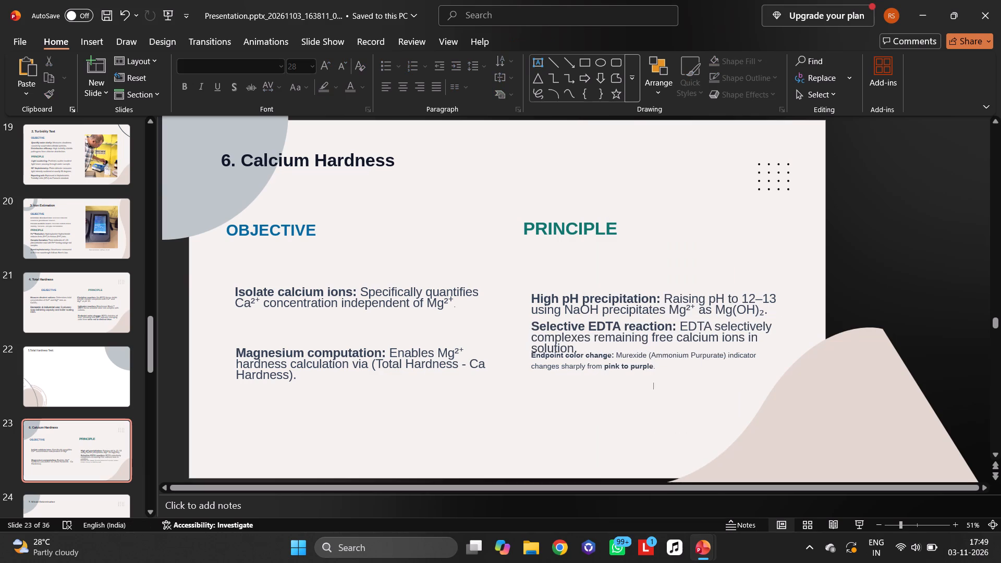
# Set the "Endpoint color change" paragraph on the Calcium Hardness slide to font size 28.
pyautogui.moveTo(655, 364); pyautogui.dragTo(532, 345)
pyautogui.rightClick(559, 359)
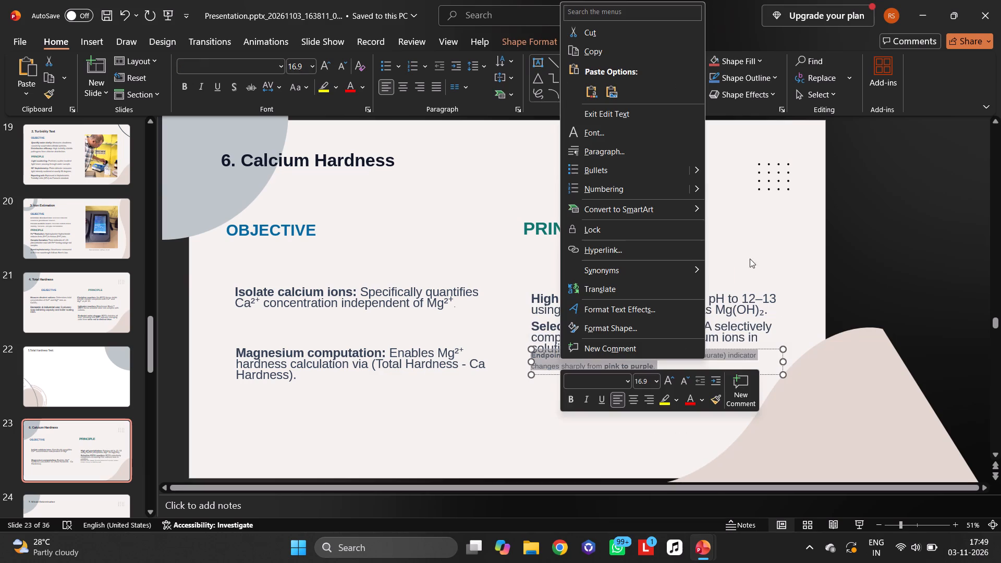
pyautogui.click(656, 383)
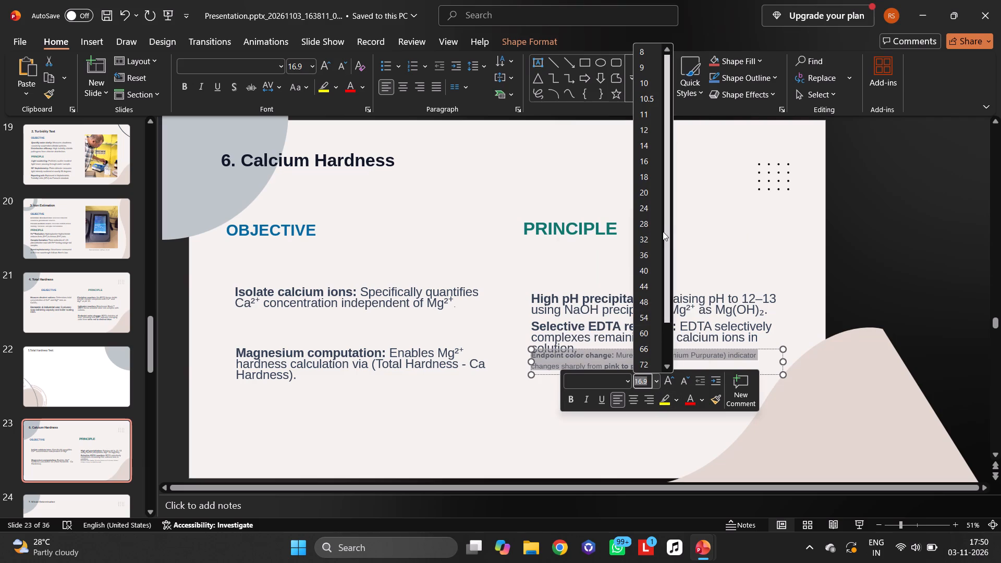
pyautogui.click(653, 225)
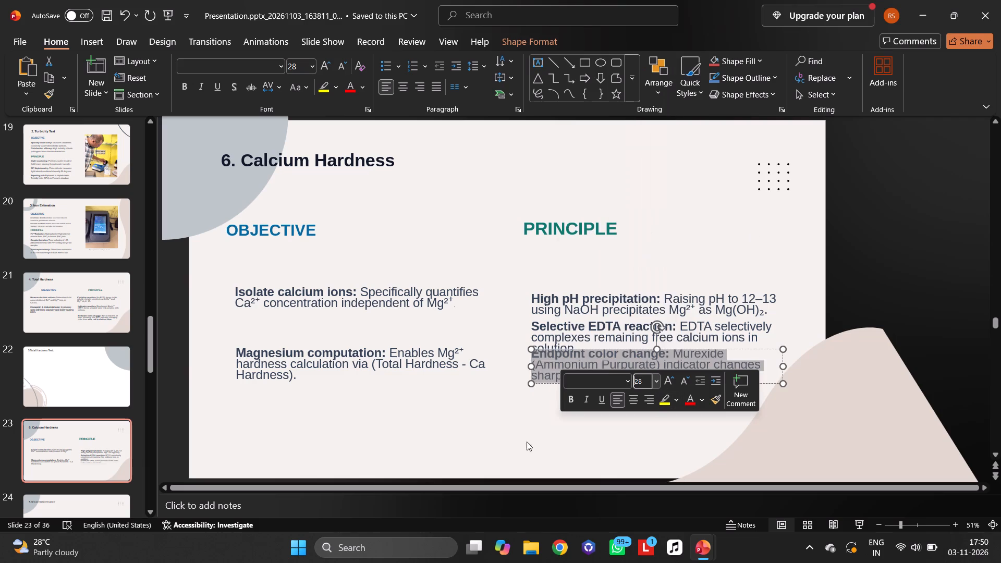
pyautogui.click(525, 424)
# Move the "Endpoint color change" paragraph down on the Calcium Hardness slide, clear of the "Selective EDTA reaction" paragraph.
pyautogui.click(540, 371)
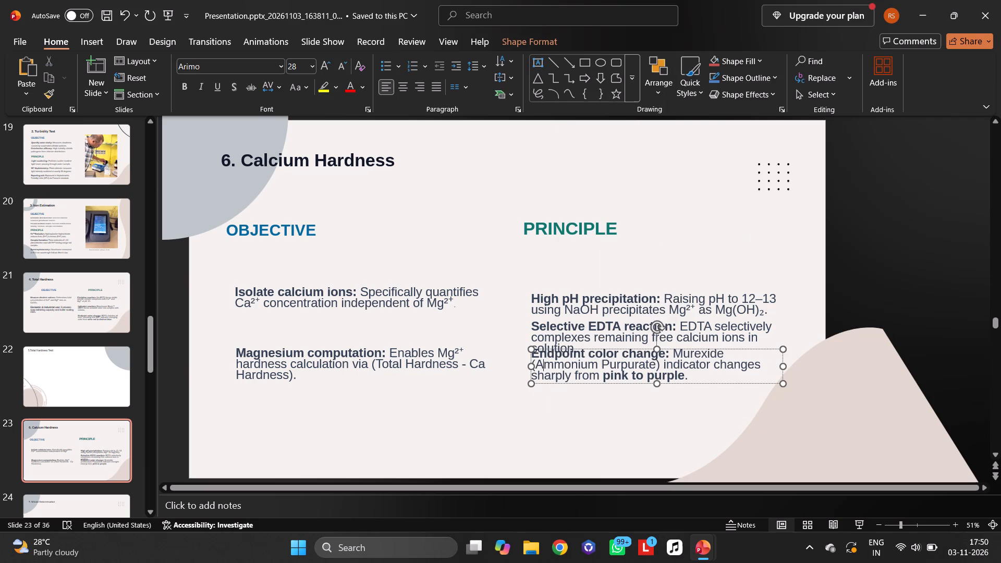
pyautogui.moveTo(529, 370); pyautogui.dragTo(528, 393)
pyautogui.moveTo(521, 352); pyautogui.dragTo(520, 374)
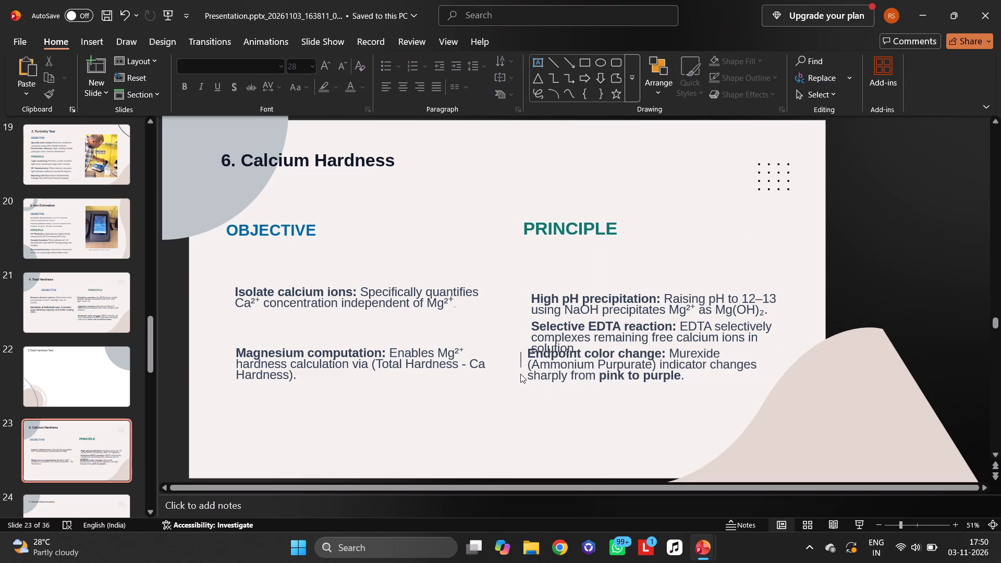
pyautogui.moveTo(520, 374); pyautogui.dragTo(520, 370)
pyautogui.moveTo(527, 354); pyautogui.dragTo(528, 397)
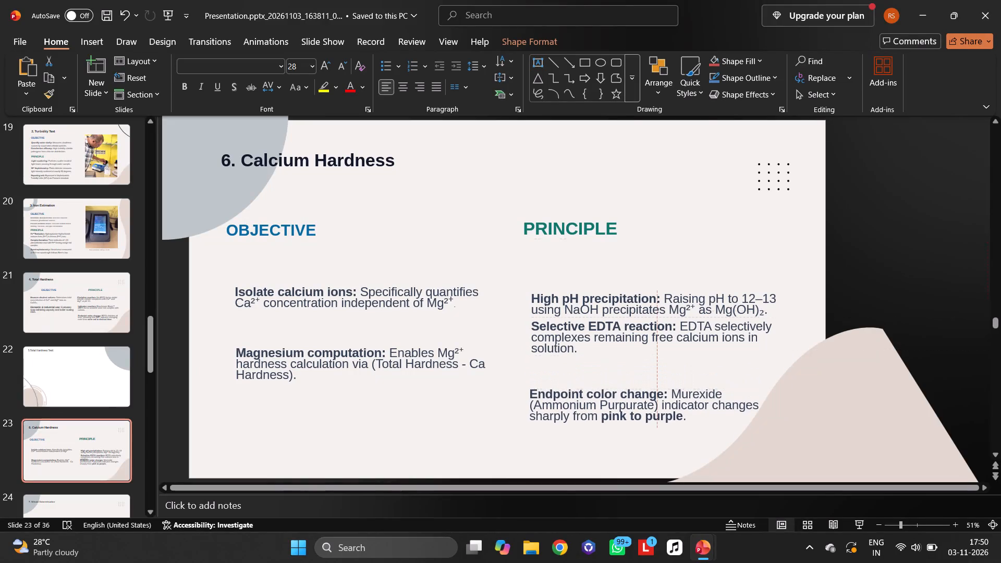
pyautogui.moveTo(528, 397); pyautogui.dragTo(528, 393)
# Space the three PRINCIPLE paragraphs evenly, with "High pH precipitation" level with the "Isolate calcium ions" paragraph.
pyautogui.moveTo(529, 298); pyautogui.dragTo(529, 287)
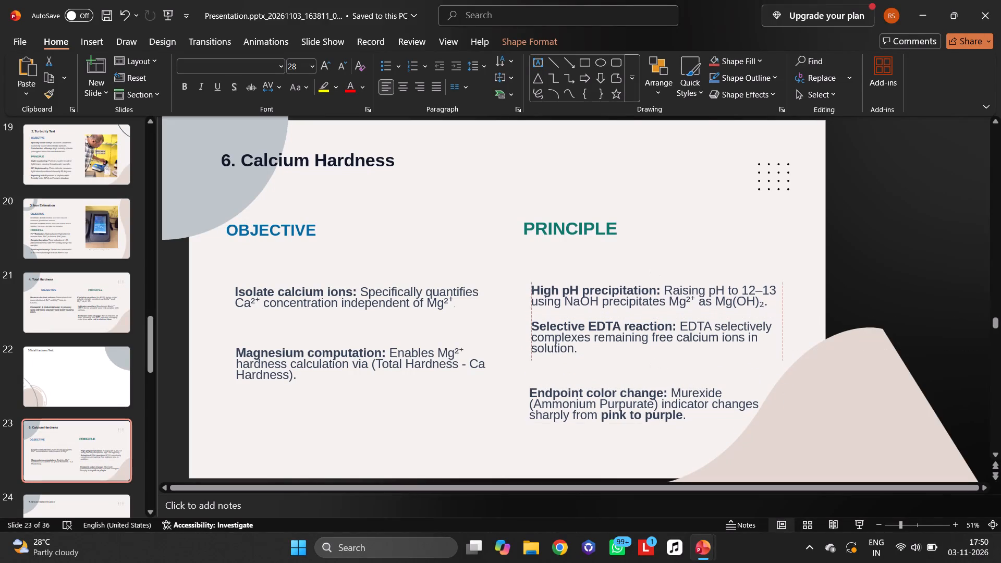
pyautogui.moveTo(529, 287); pyautogui.dragTo(526, 291)
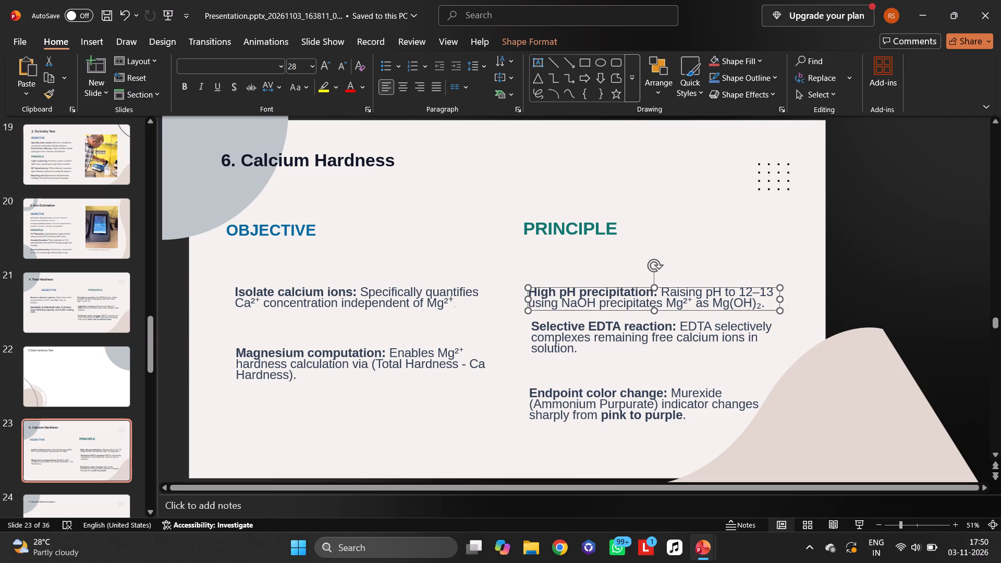
pyautogui.moveTo(529, 326); pyautogui.dragTo(528, 325)
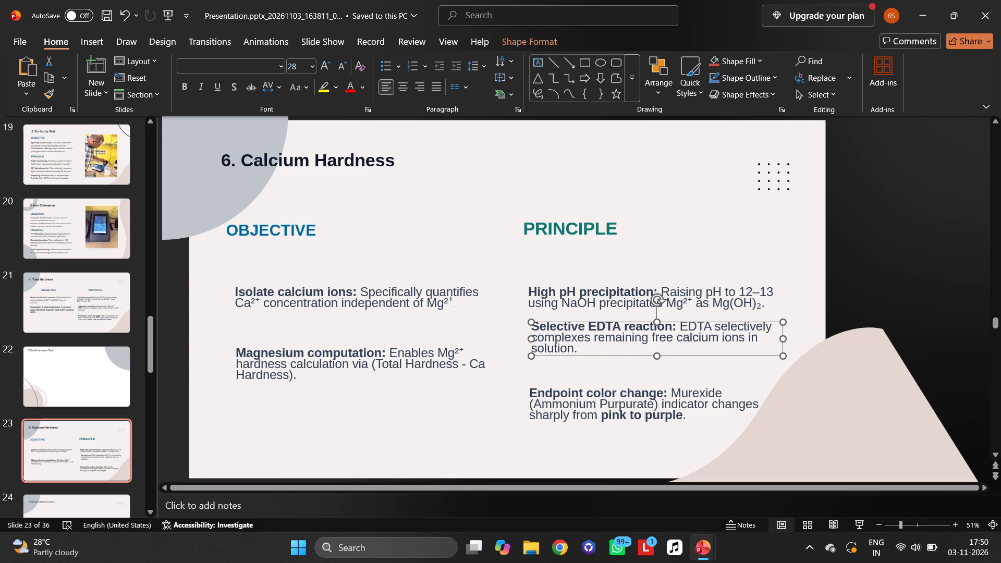
pyautogui.moveTo(528, 325); pyautogui.dragTo(527, 329)
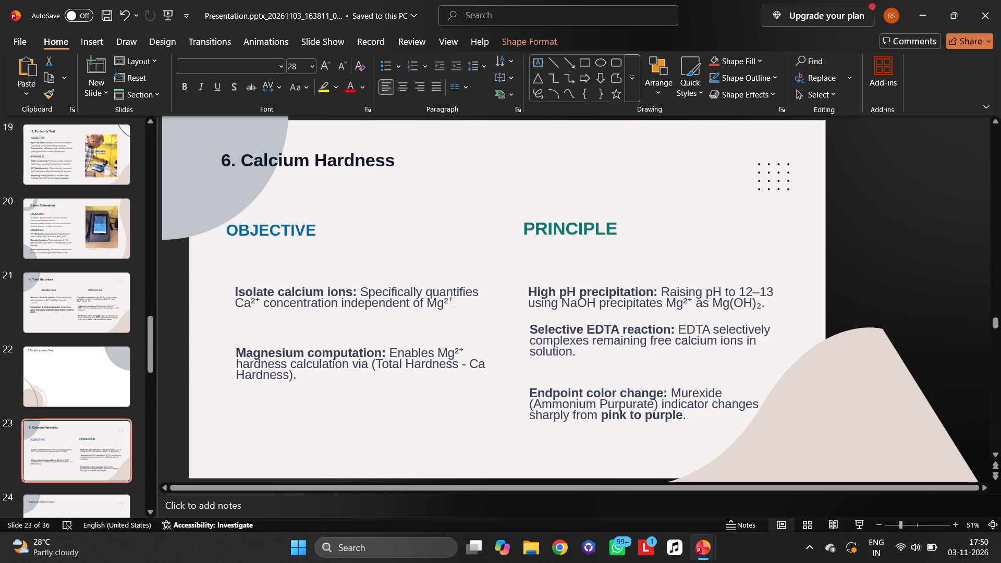
pyautogui.moveTo(527, 329); pyautogui.dragTo(529, 338)
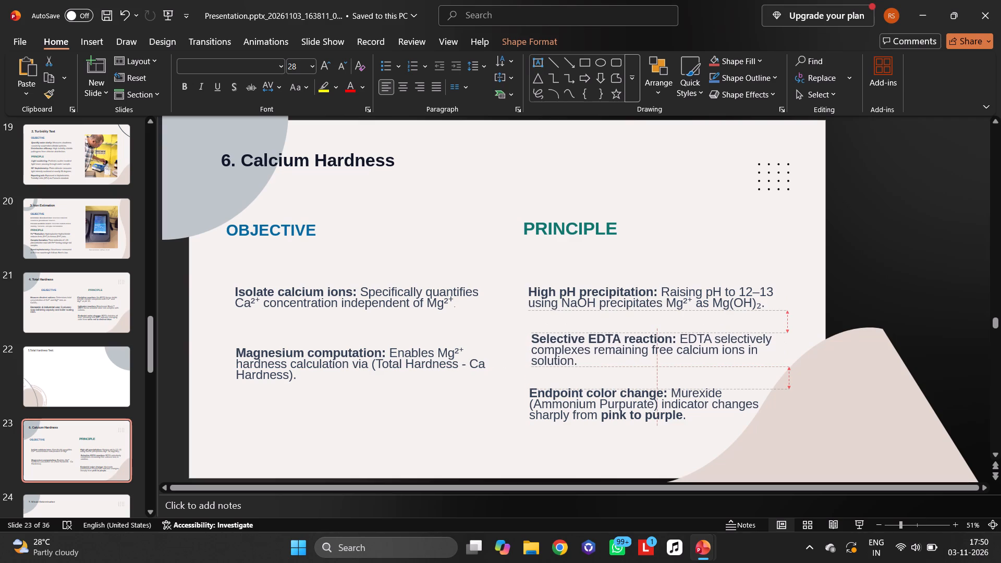
pyautogui.moveTo(529, 338); pyautogui.dragTo(529, 340)
pyautogui.click(528, 394)
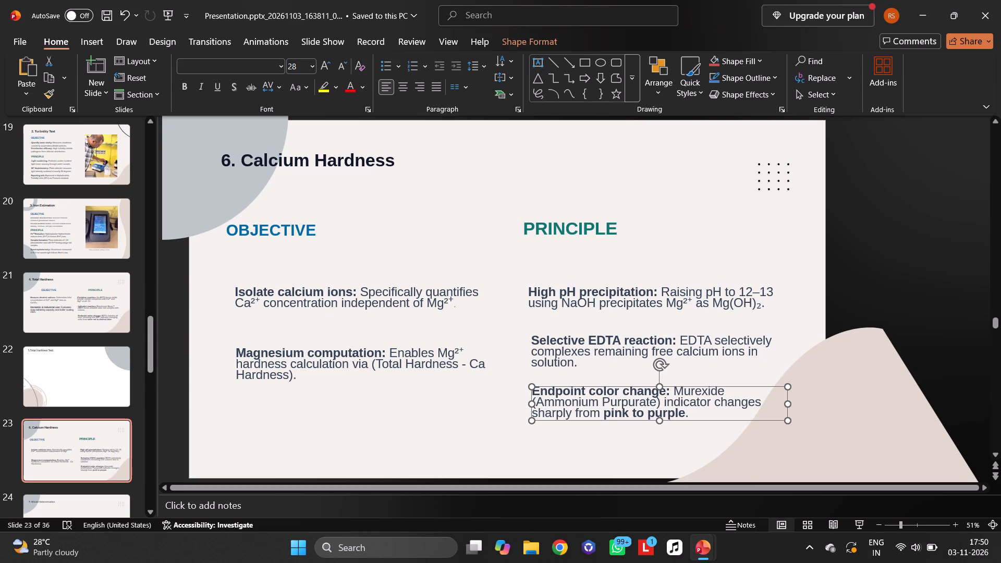
# Move the "Magnesium computation" paragraph up, level with the "Selective EDTA reaction" paragraph.
pyautogui.moveTo(234, 350); pyautogui.dragTo(231, 342)
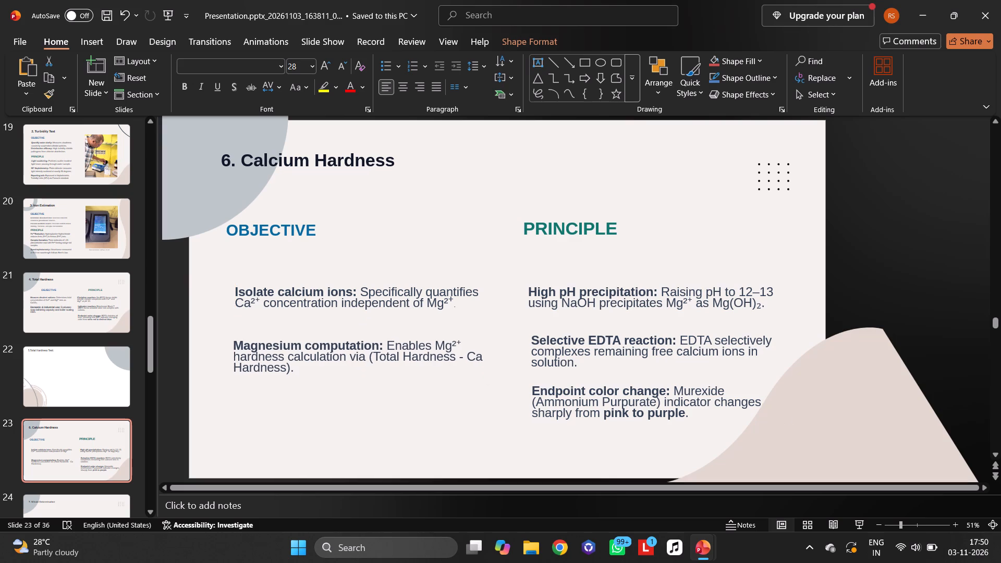
pyautogui.moveTo(231, 342); pyautogui.dragTo(233, 338)
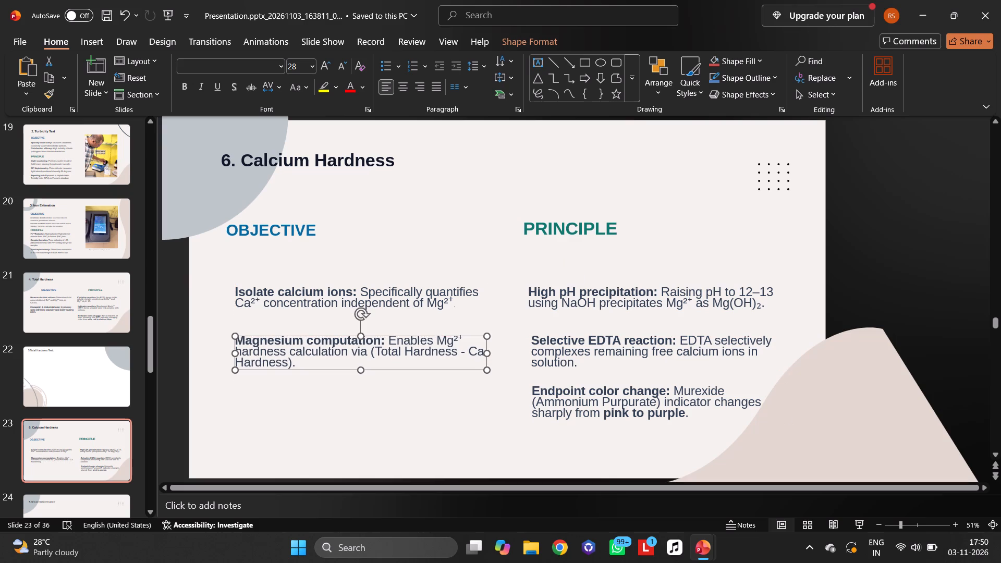
# Move the PRINCIPLE heading right so it sits roughly centred above its paragraphs.
pyautogui.moveTo(519, 224); pyautogui.dragTo(524, 222)
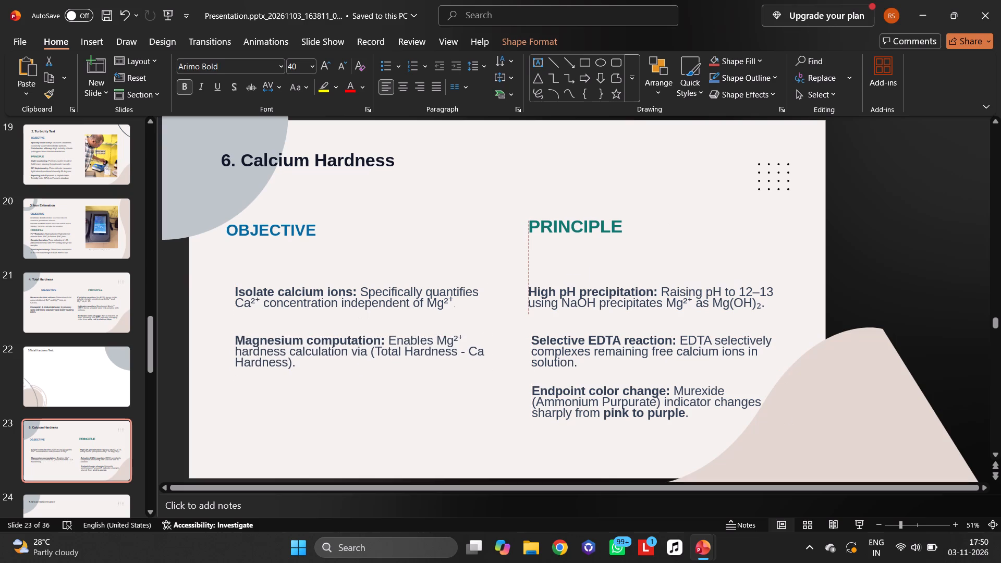
pyautogui.moveTo(524, 222); pyautogui.dragTo(588, 223)
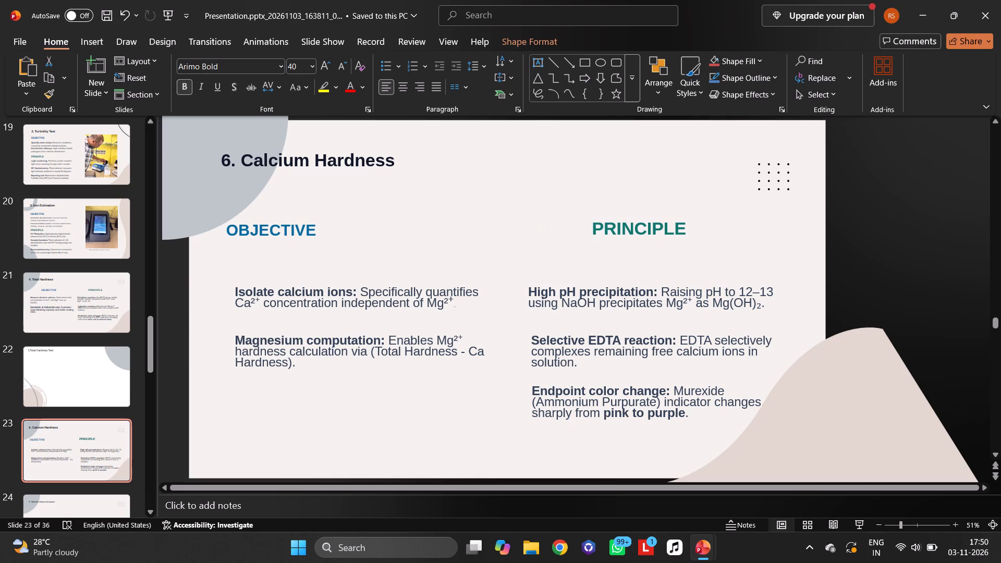
pyautogui.moveTo(588, 223); pyautogui.dragTo(589, 226)
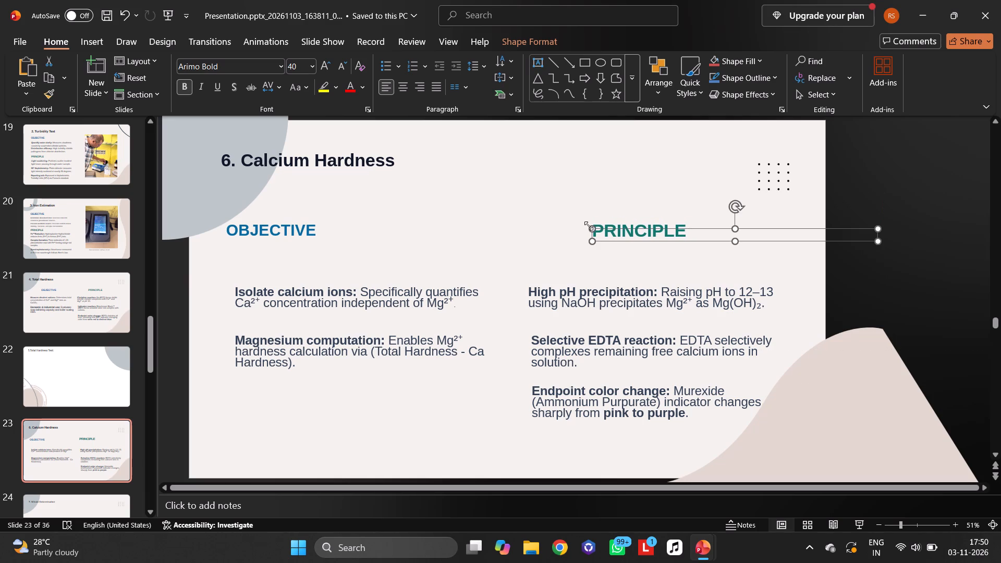
# Move the OBJECTIVE heading right so it sits roughly centred above its paragraphs and nearly level with PRINCIPLE.
pyautogui.moveTo(225, 229); pyautogui.dragTo(263, 228)
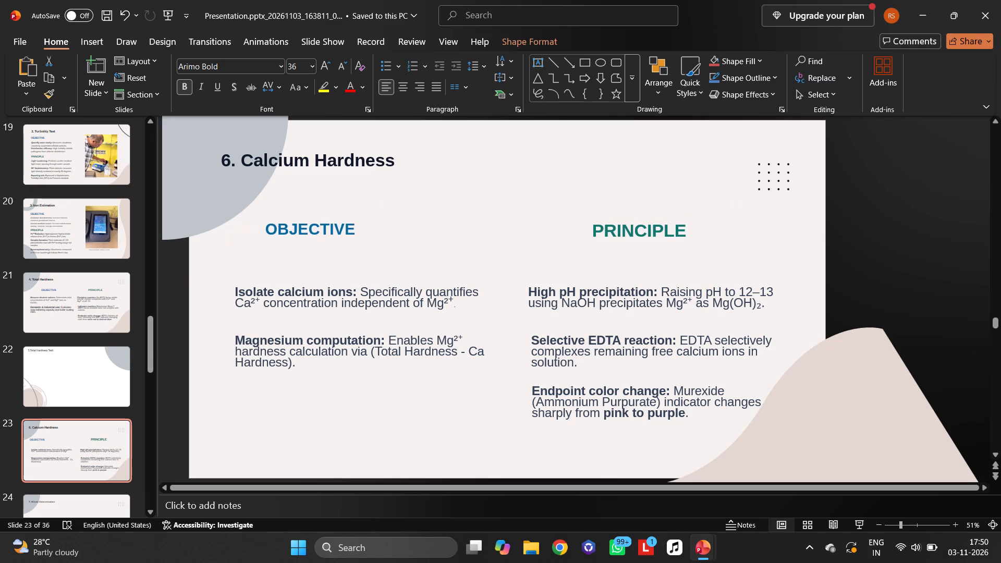
pyautogui.moveTo(263, 228); pyautogui.dragTo(298, 231)
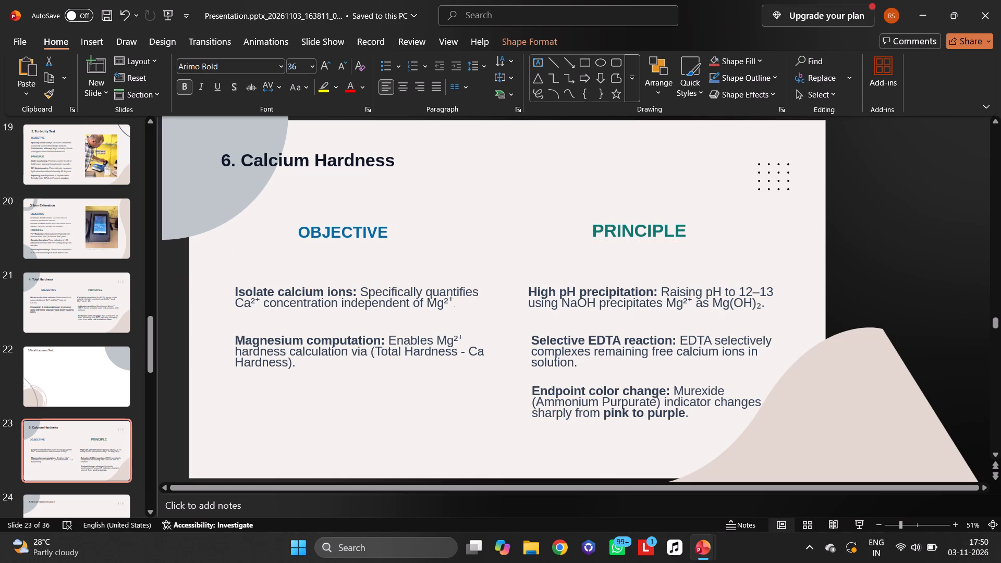
pyautogui.moveTo(298, 231); pyautogui.dragTo(303, 232)
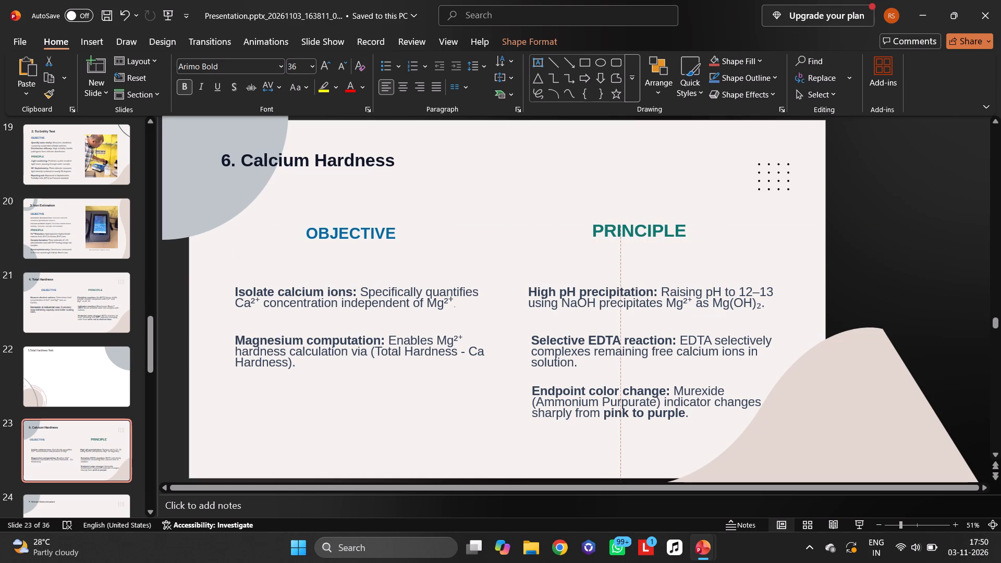
pyautogui.moveTo(303, 232); pyautogui.dragTo(308, 226)
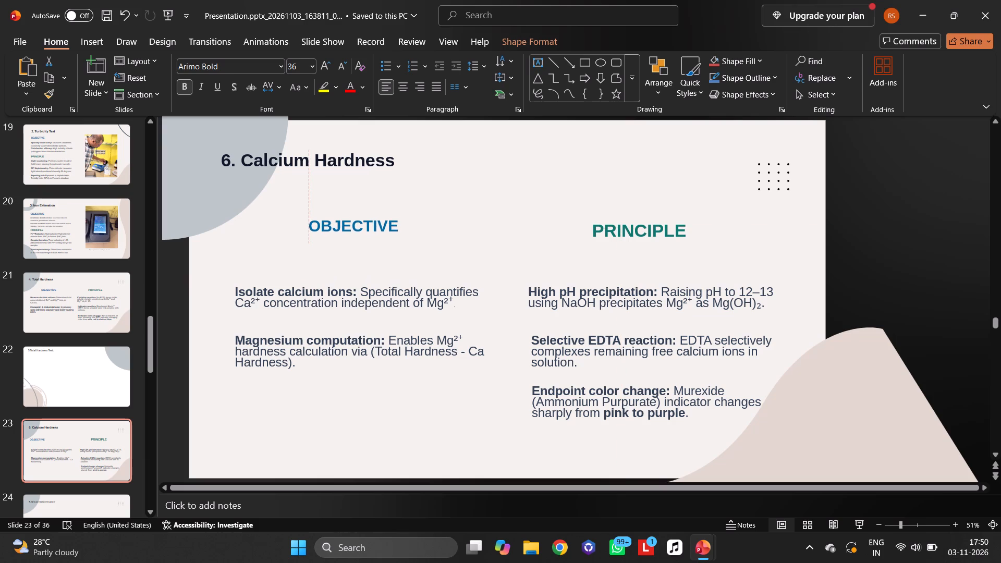
pyautogui.moveTo(308, 226); pyautogui.dragTo(308, 228)
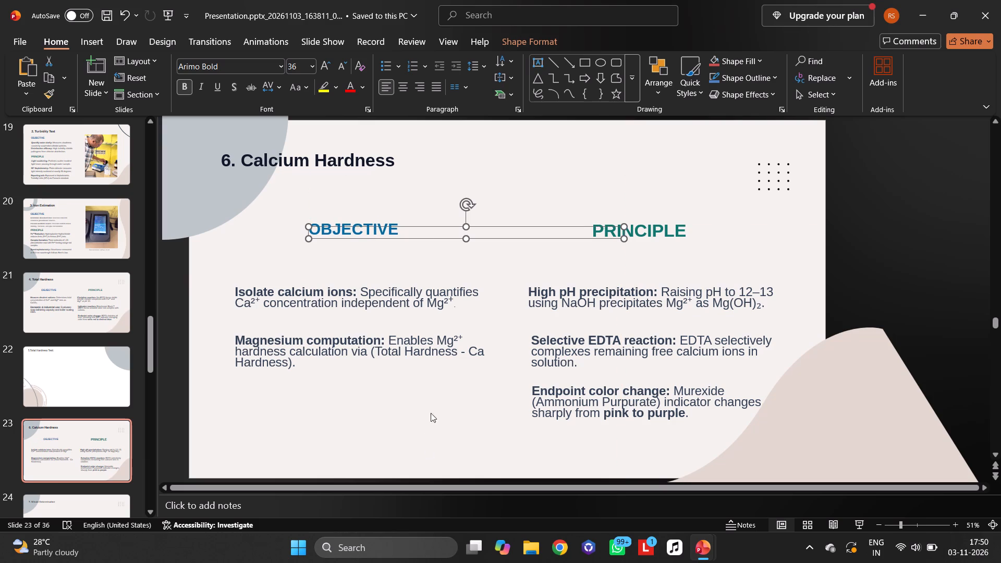
# Delete the three-dot bullet graphic beside the OBJECTIVE heading on slide 24, Nitrate Determination.
pyautogui.scroll(-1, 74, 403)
pyautogui.scroll(1, 74, 403)
pyautogui.scroll(-4, 74, 403)
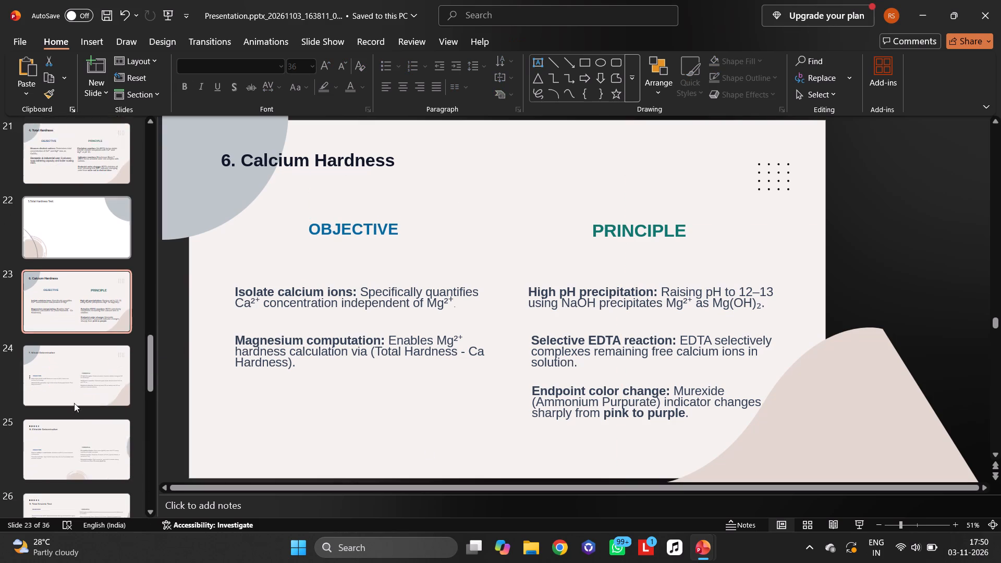
pyautogui.click(91, 360)
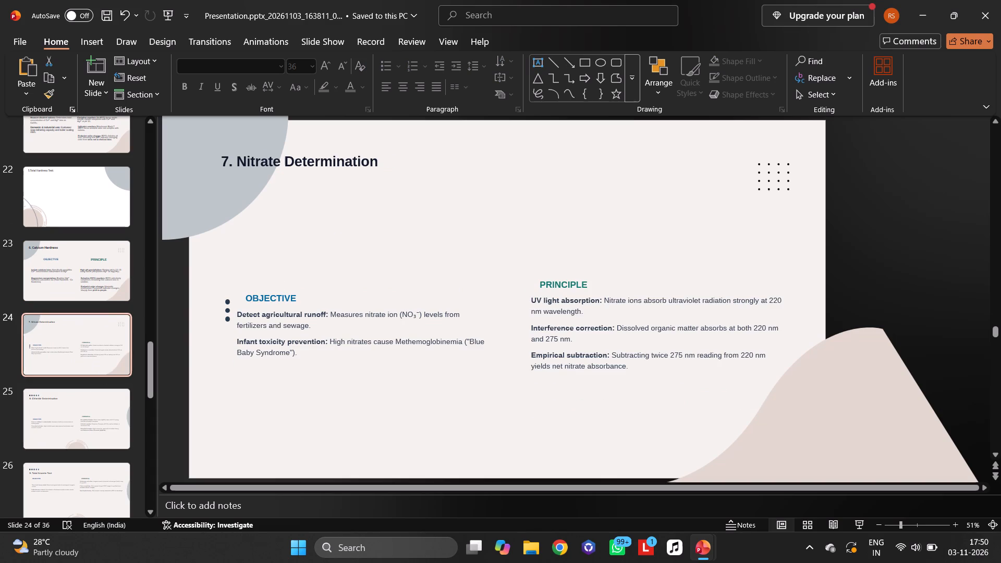
pyautogui.click(228, 304)
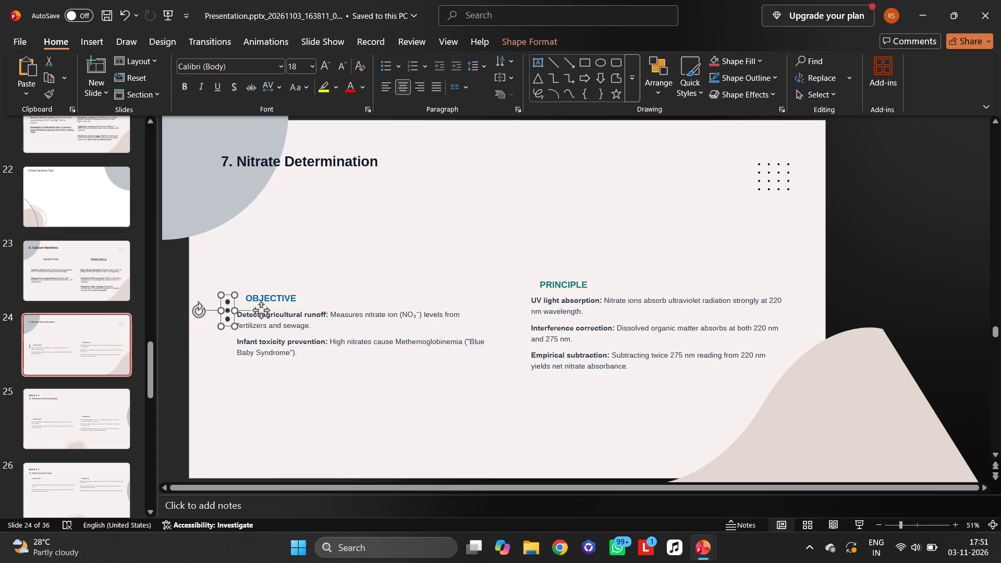
pyautogui.press('BackSpace')
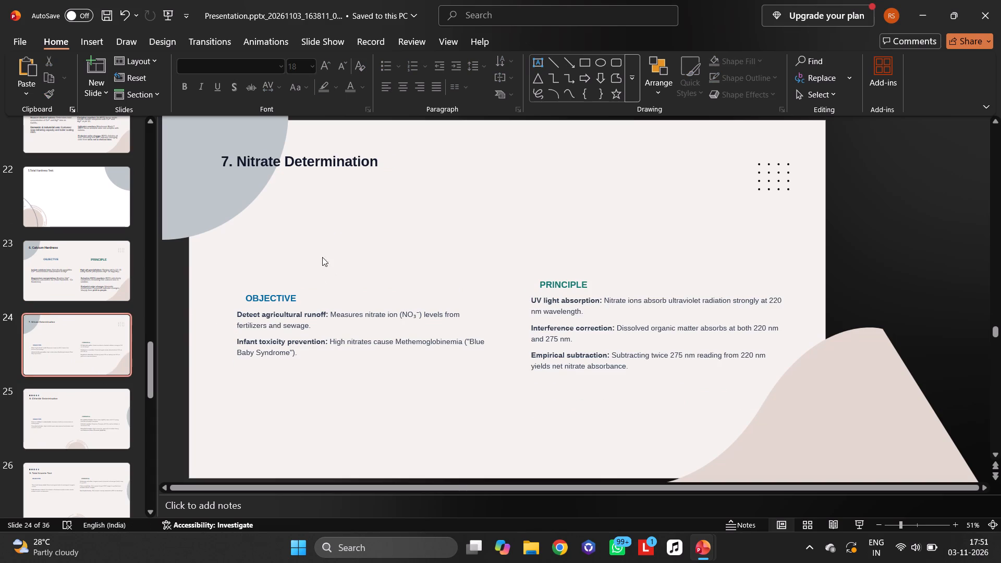
# Set the "7. Nitrate Determination" title to font size 40.
pyautogui.rightClick(313, 156)
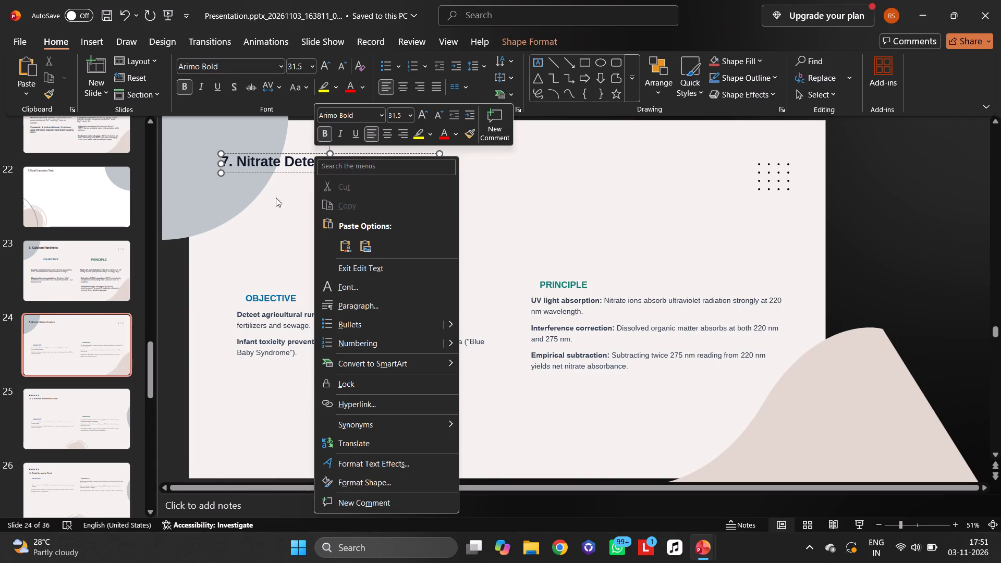
pyautogui.click(204, 210)
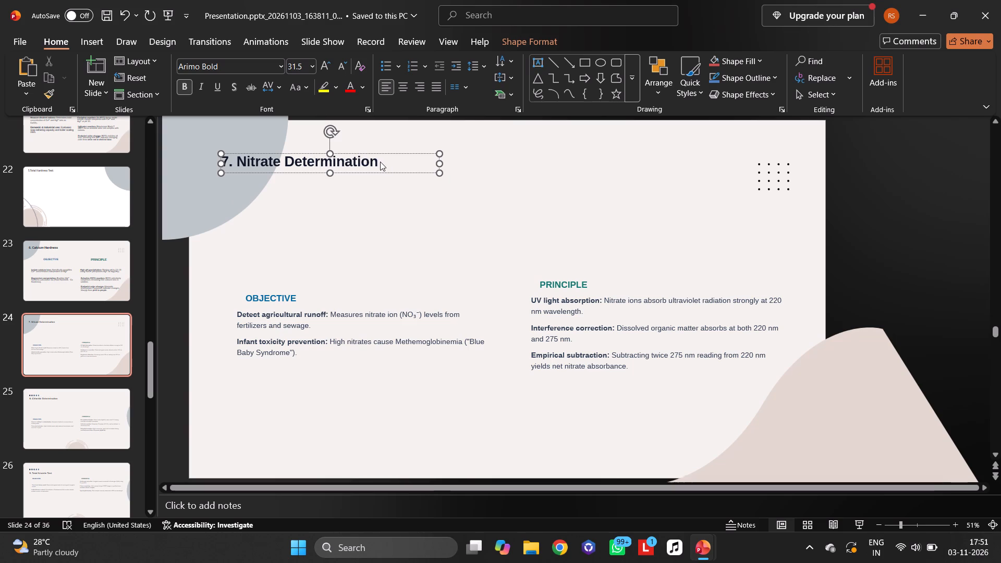
pyautogui.click(380, 162)
pyautogui.moveTo(376, 162); pyautogui.dragTo(153, 164)
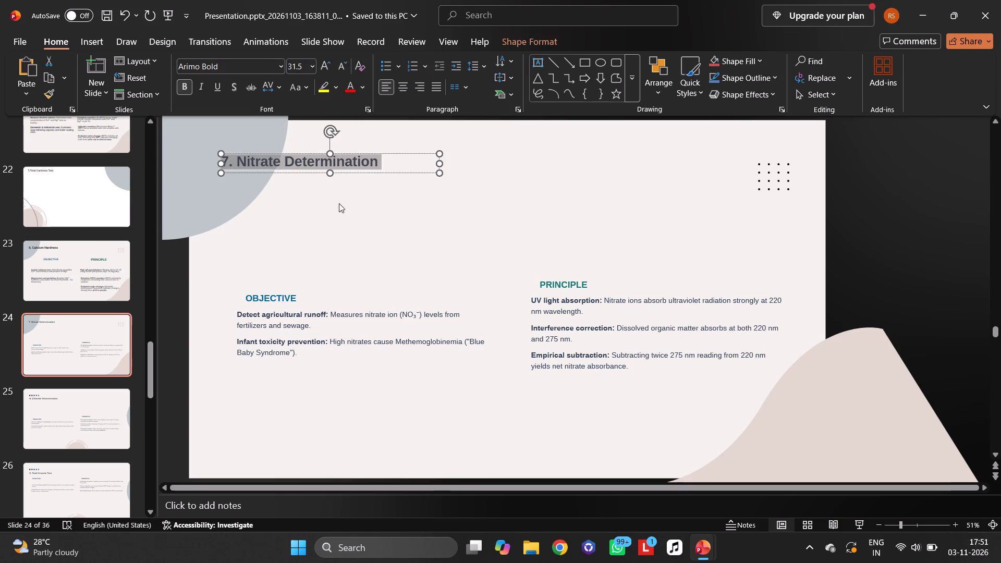
pyautogui.rightClick(361, 166)
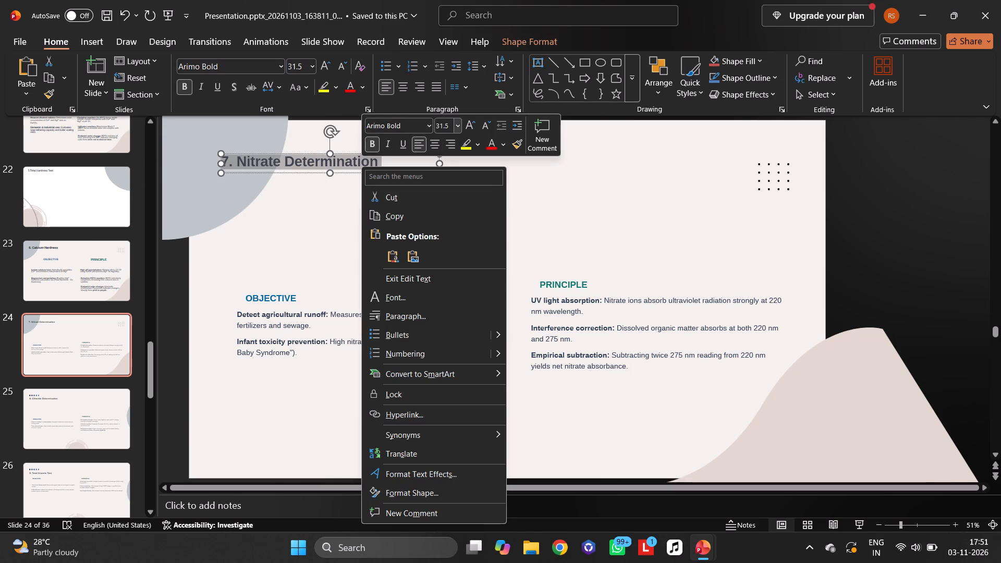
pyautogui.click(454, 125)
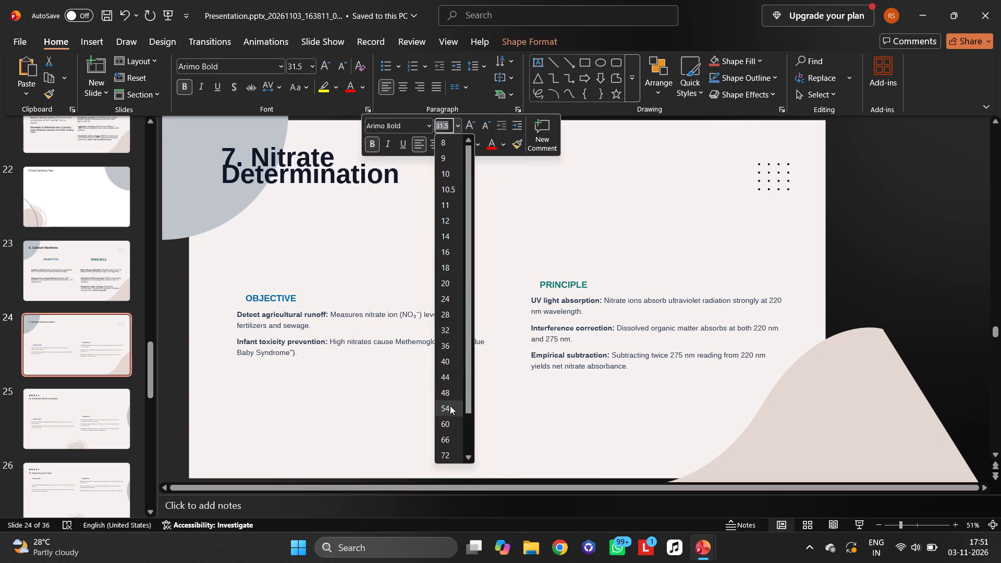
pyautogui.click(459, 364)
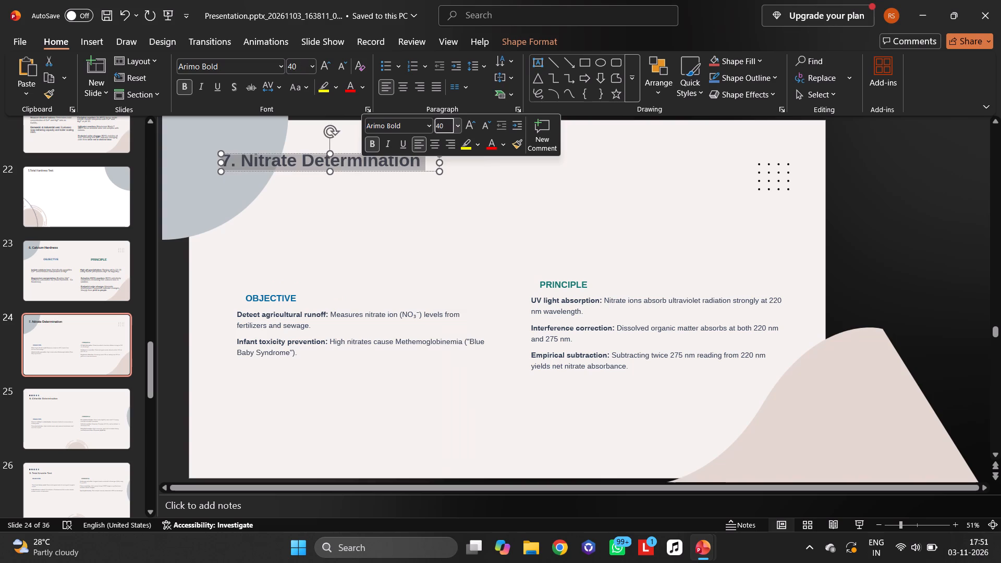
# Move the OBJECTIVE heading on the Nitrate Determination slide up, leaving space above its paragraphs.
pyautogui.click(297, 297)
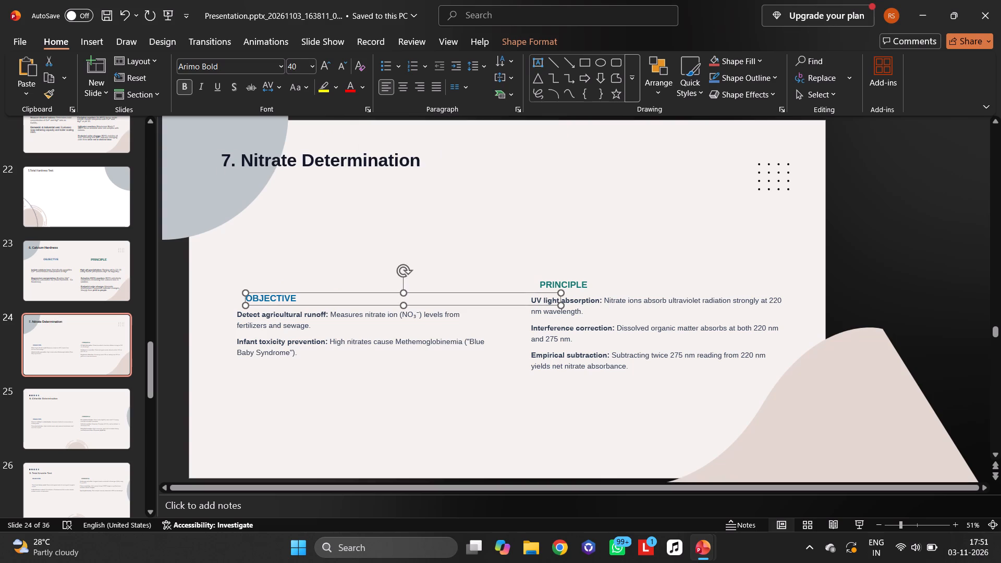
pyautogui.moveTo(297, 297); pyautogui.dragTo(299, 238)
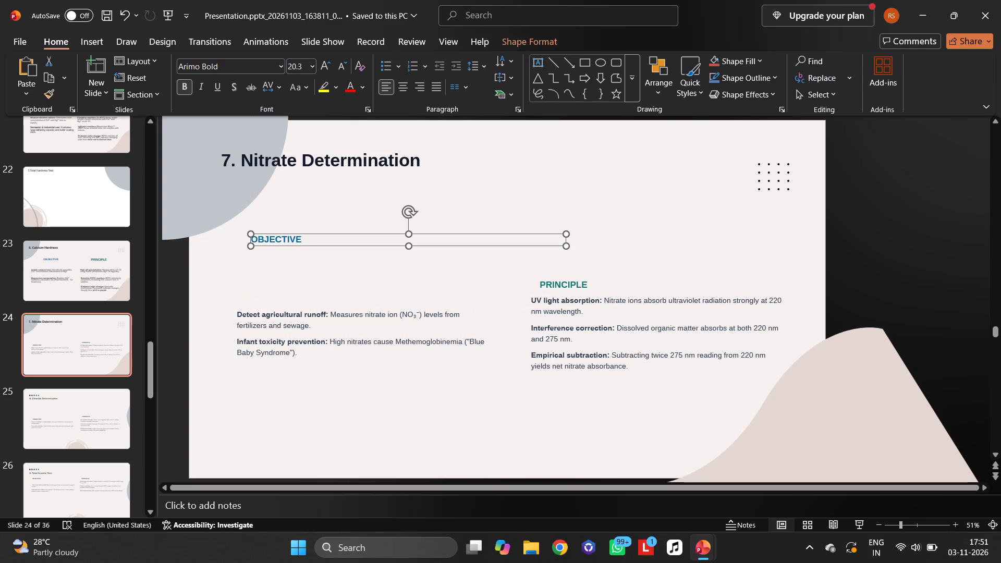
# Set the OBJECTIVE heading on the Nitrate Determination slide to font size 32.
pyautogui.moveTo(302, 240); pyautogui.dragTo(294, 241)
pyautogui.click(295, 241)
pyautogui.click(303, 240)
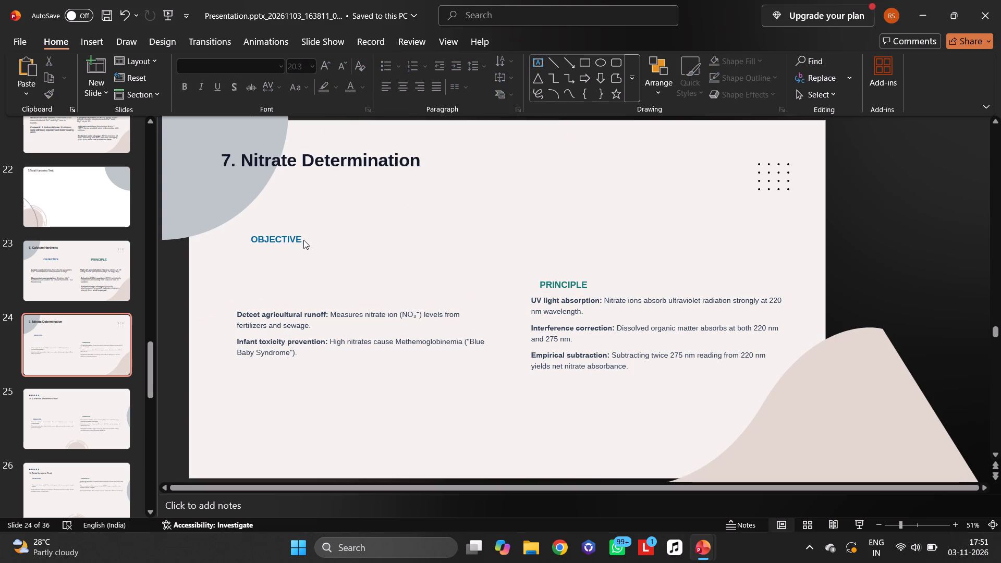
pyautogui.moveTo(299, 240); pyautogui.dragTo(257, 243)
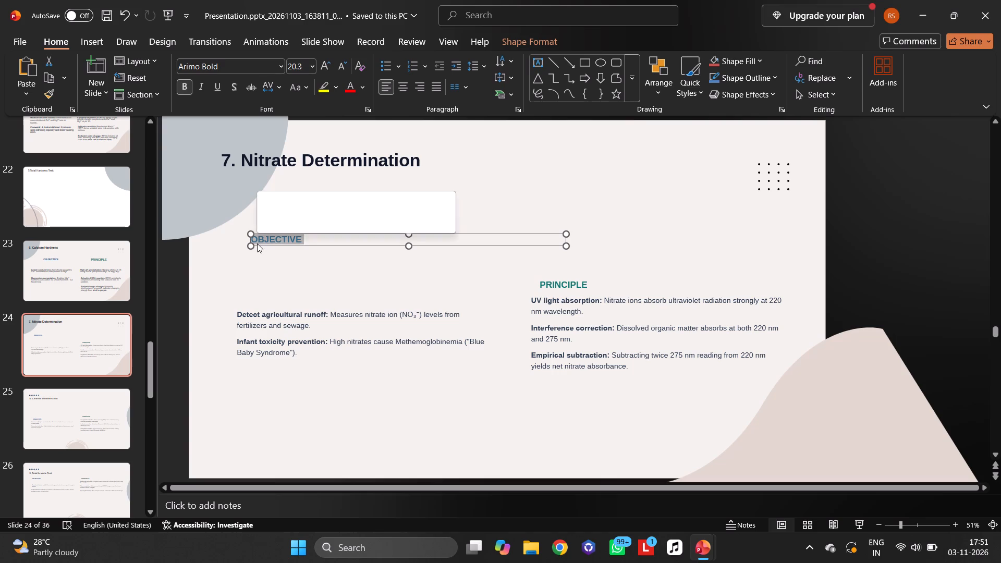
pyautogui.click(350, 204)
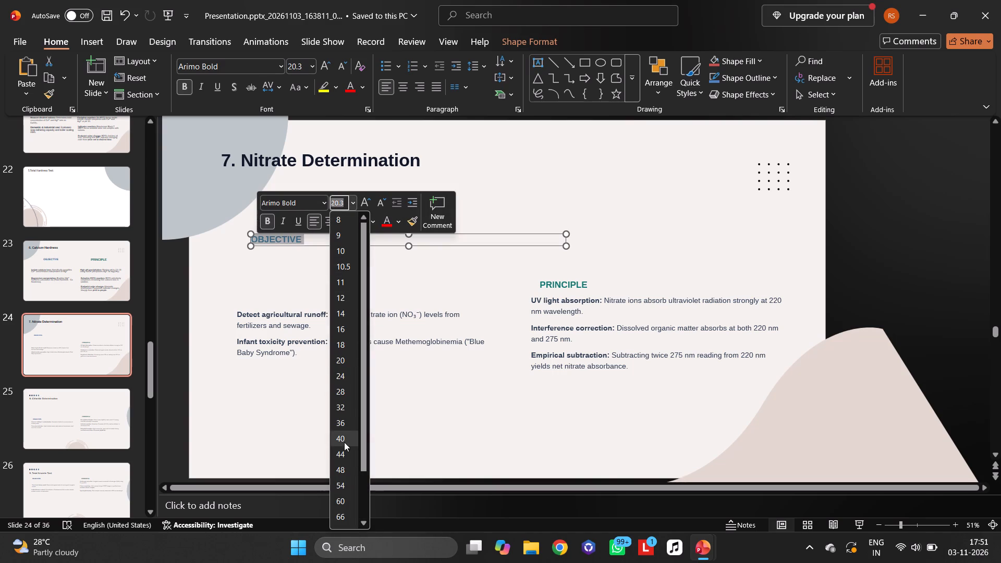
pyautogui.click(352, 414)
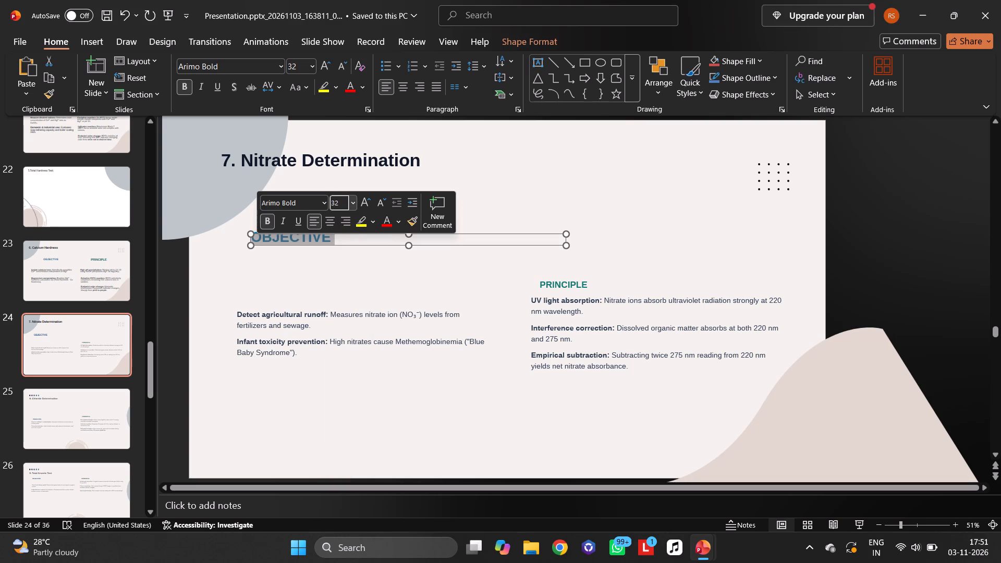
# Set the "Detect agricultural runoff" paragraph on the Nitrate Determination slide to font size 28.
pyautogui.click(307, 327)
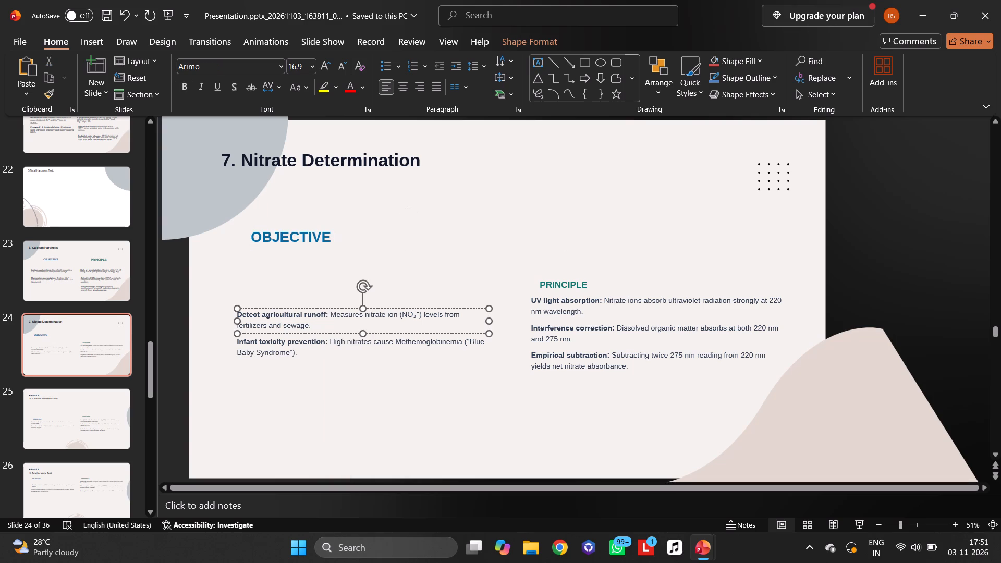
pyautogui.click(308, 324)
pyautogui.moveTo(308, 324); pyautogui.dragTo(252, 319)
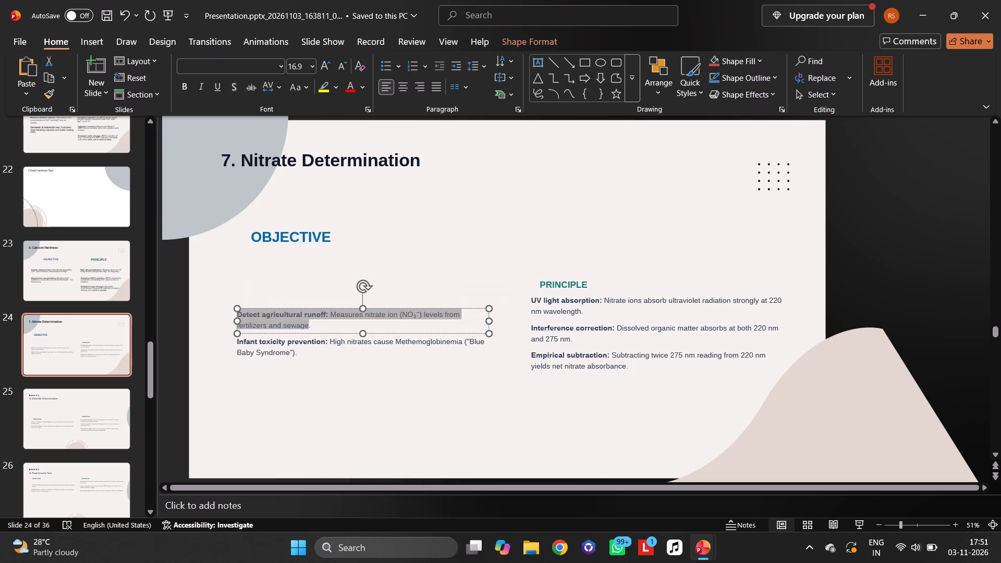
pyautogui.click(313, 326)
pyautogui.moveTo(310, 326); pyautogui.dragTo(222, 317)
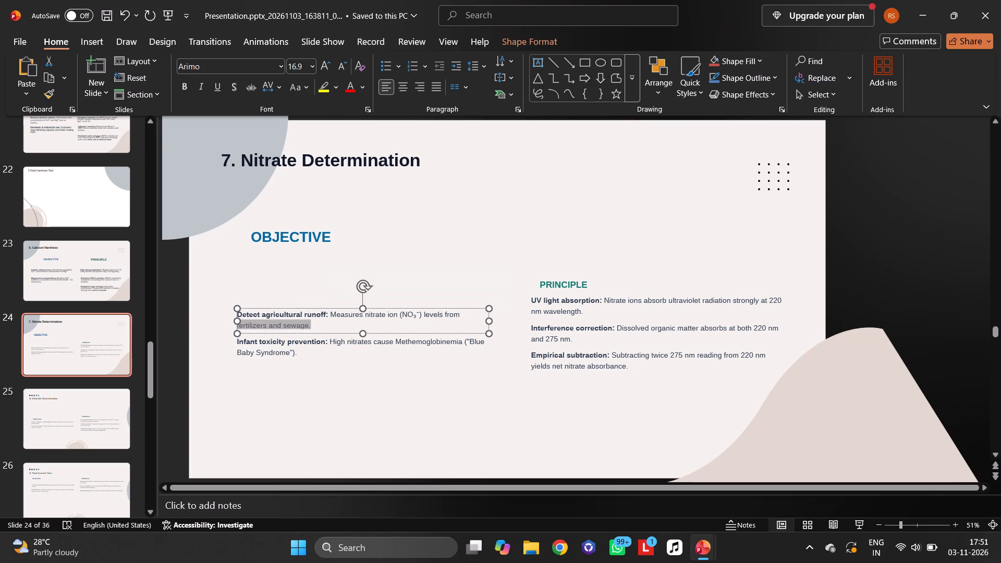
pyautogui.moveTo(222, 317); pyautogui.dragTo(219, 307)
pyautogui.click(317, 265)
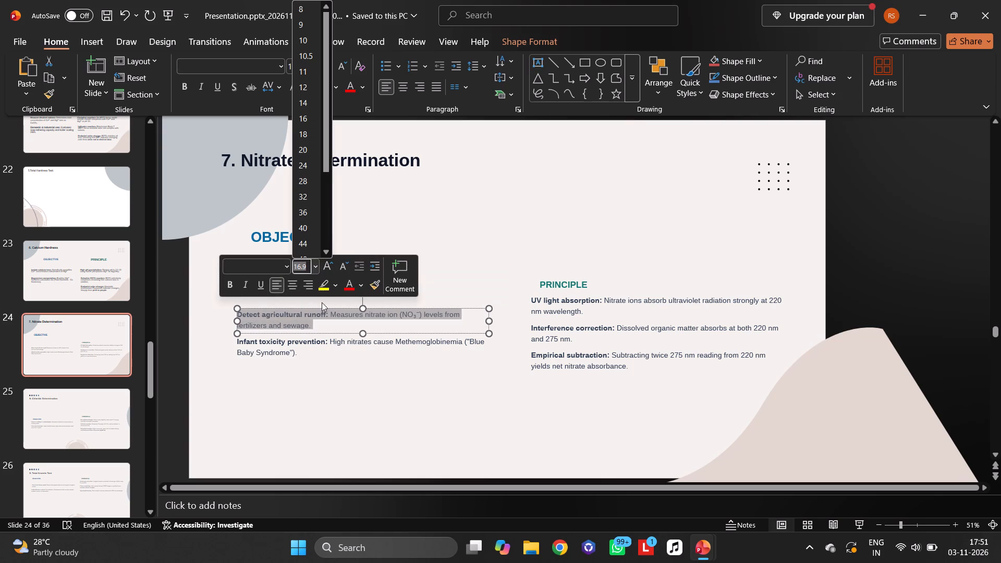
pyautogui.click(309, 177)
# Set the "Infant toxicity prevention" paragraph on the Nitrate Determination slide to font size 28.
pyautogui.click(300, 356)
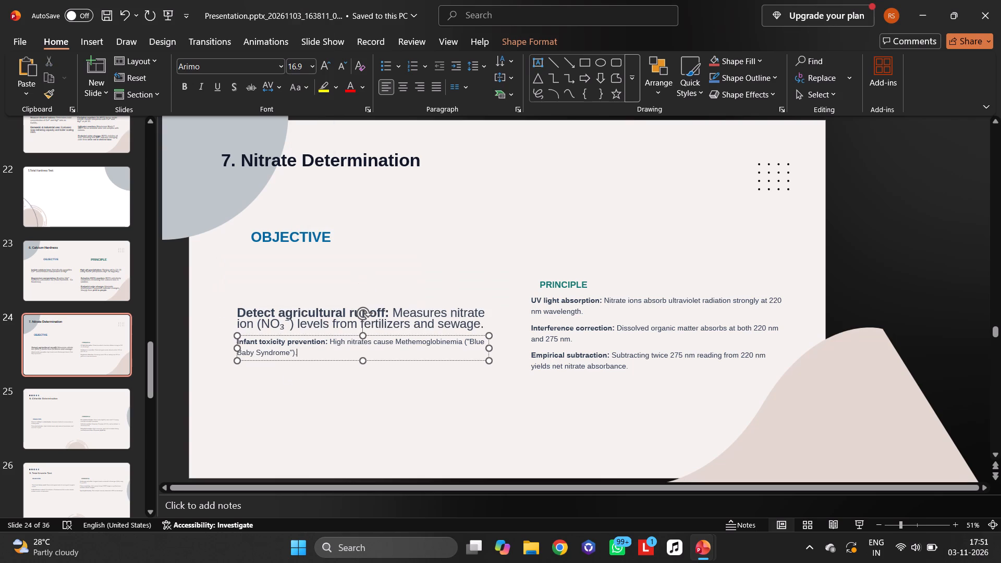
pyautogui.moveTo(296, 356); pyautogui.dragTo(211, 328)
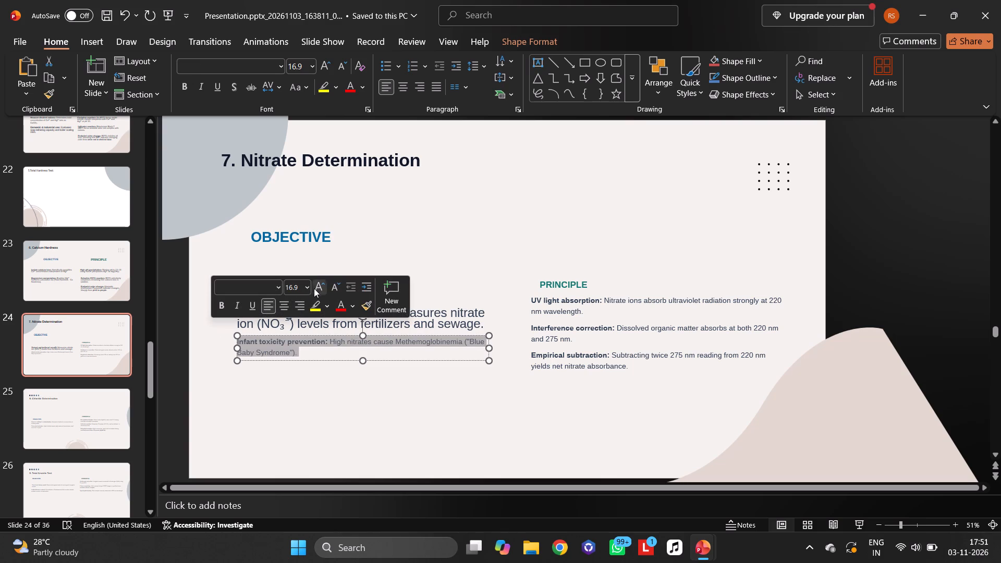
pyautogui.click(307, 283)
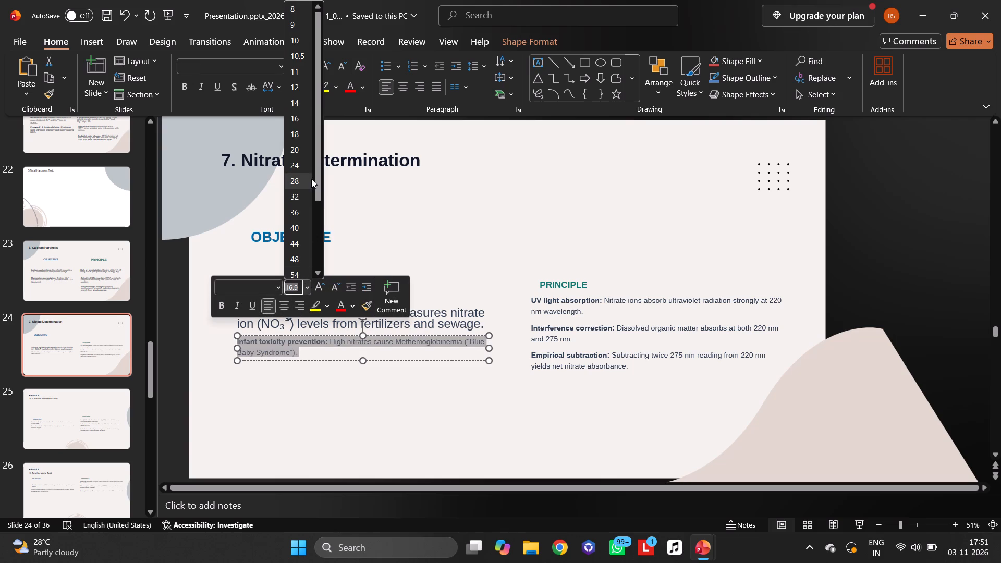
pyautogui.click(311, 179)
pyautogui.click(241, 423)
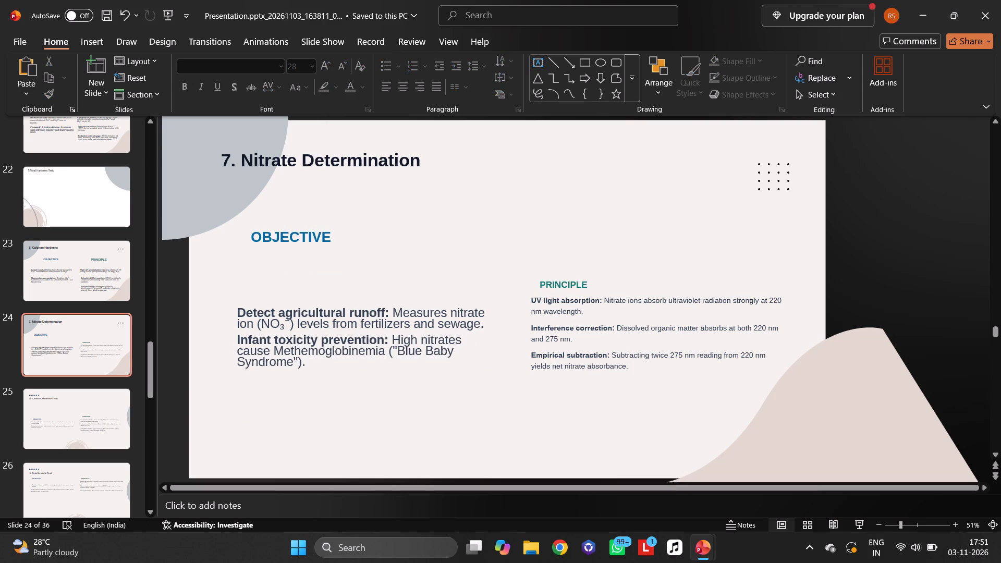
# Space out the two OBJECTIVE paragraphs, moving the agricultural runoff text up and placing the infant toxicity text slightly lower, left-aligned beneath it.
pyautogui.moveTo(235, 309); pyautogui.dragTo(240, 291)
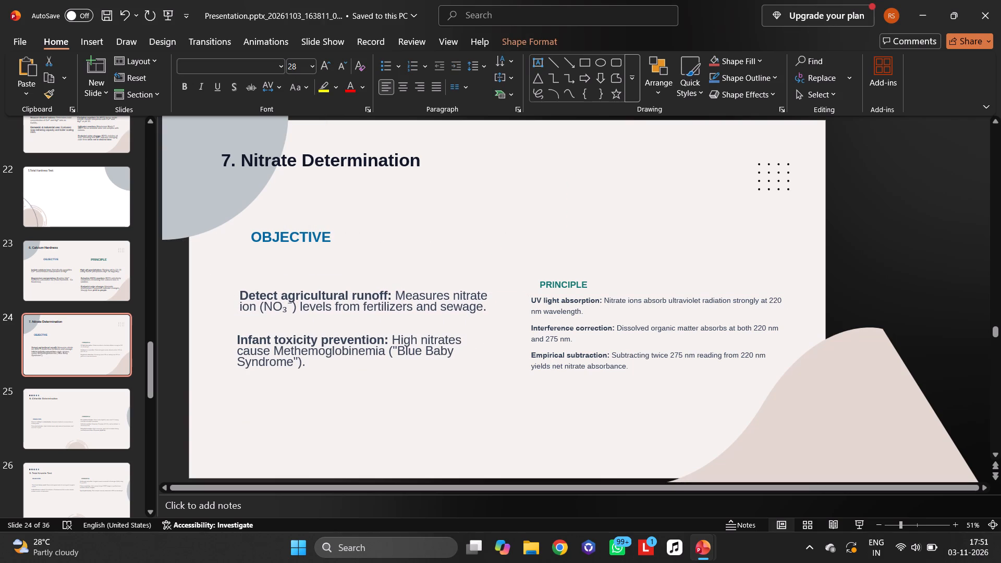
pyautogui.moveTo(240, 291); pyautogui.dragTo(240, 288)
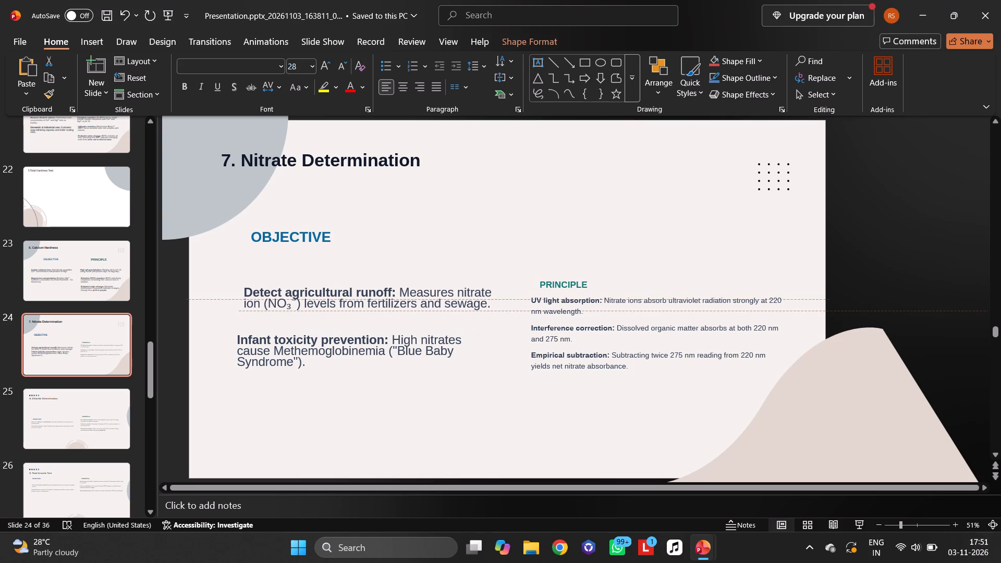
pyautogui.moveTo(240, 288); pyautogui.dragTo(238, 284)
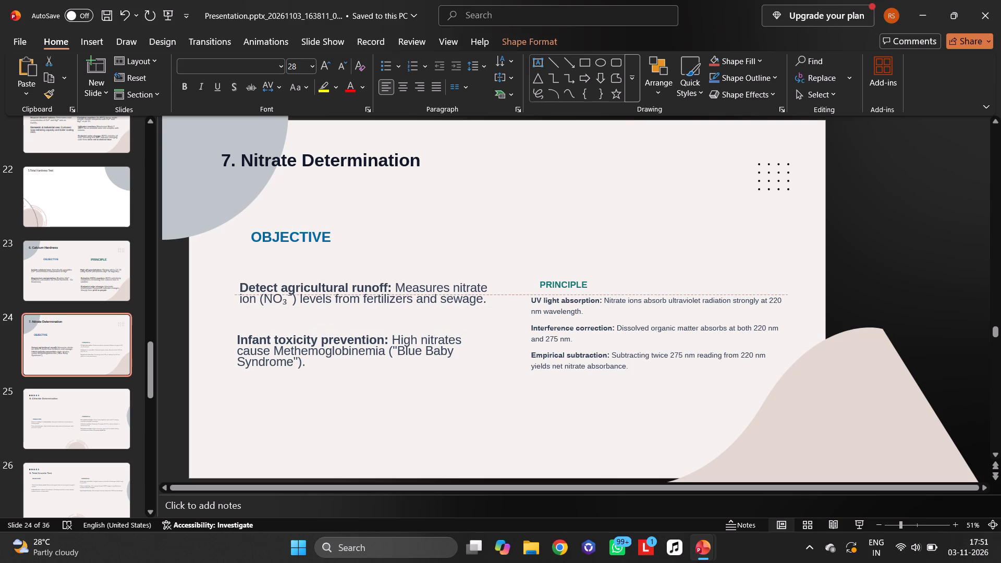
pyautogui.moveTo(238, 284); pyautogui.dragTo(238, 284)
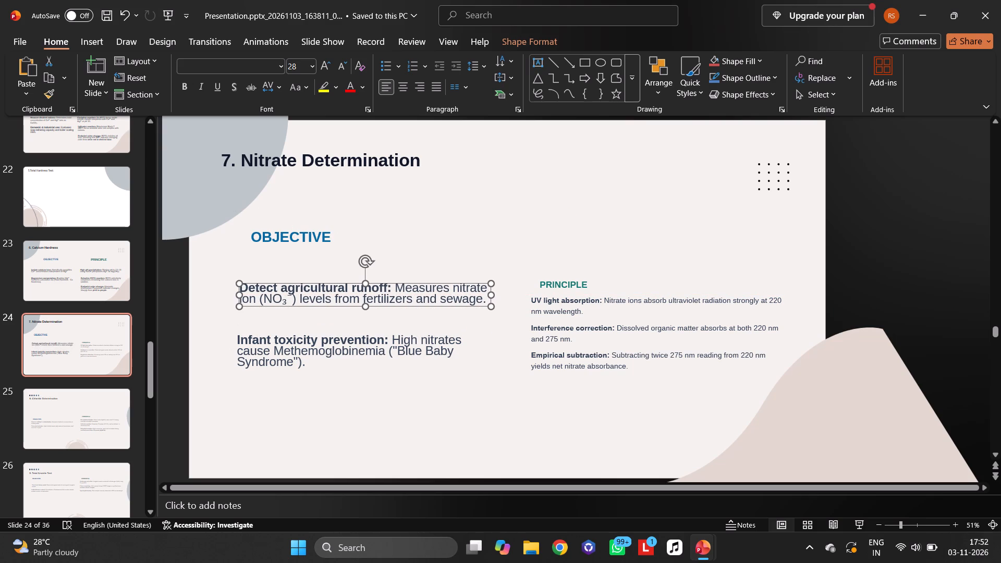
pyautogui.moveTo(236, 340); pyautogui.dragTo(239, 337)
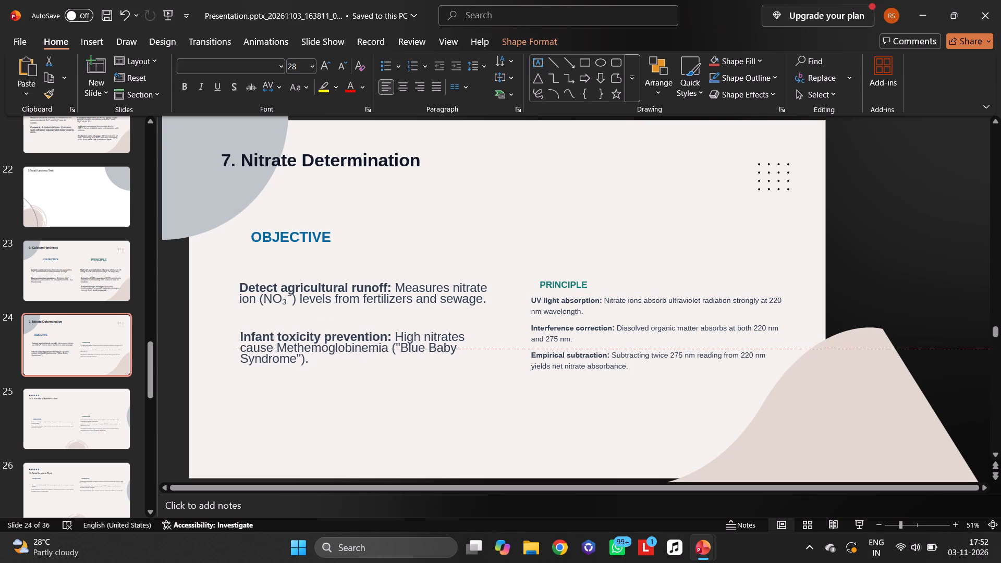
pyautogui.moveTo(239, 337); pyautogui.dragTo(241, 341)
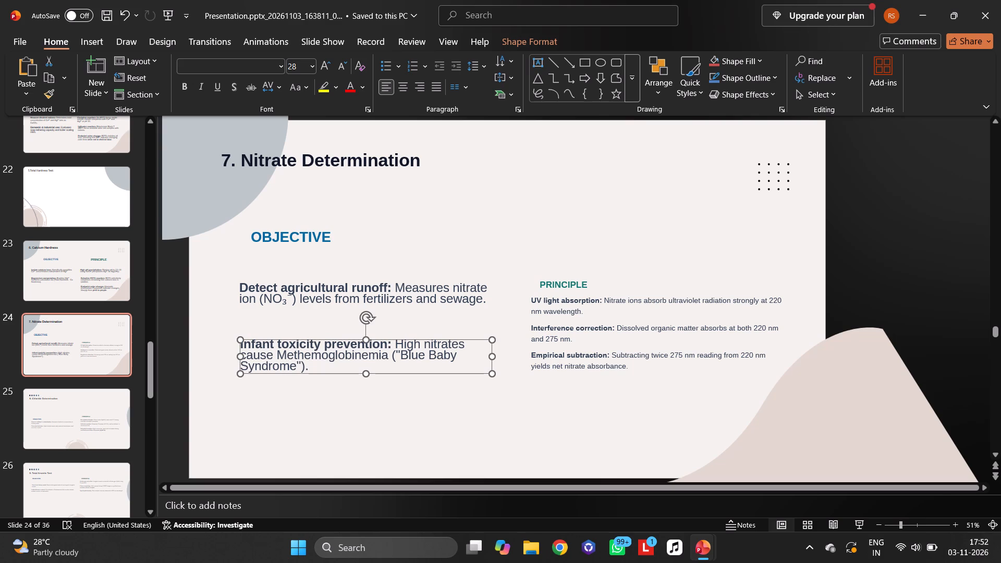
# Set the PRINCIPLE heading on the Nitrate Determination slide to font size 32.
pyautogui.click(589, 284)
pyautogui.click(590, 284)
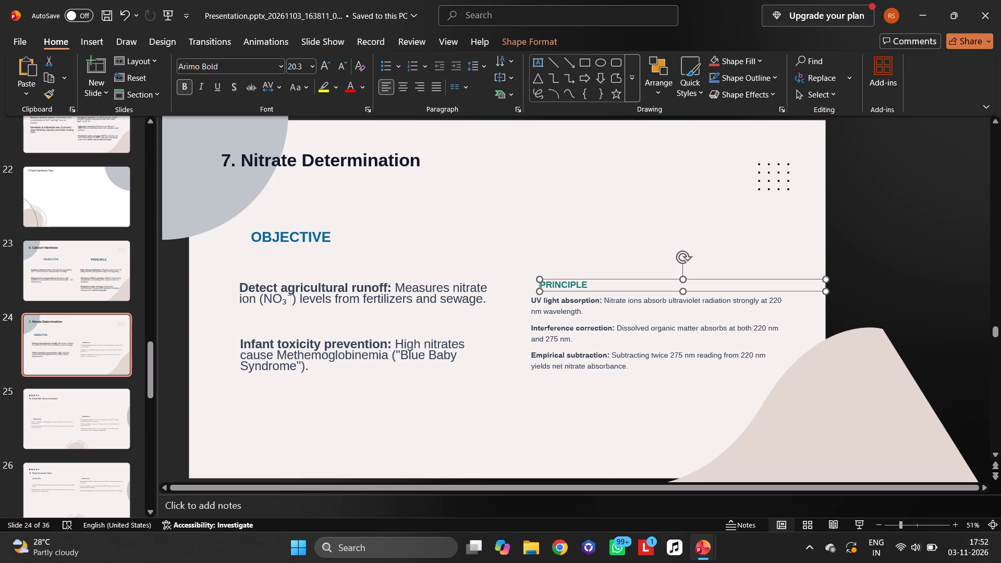
pyautogui.moveTo(587, 284); pyautogui.dragTo(531, 288)
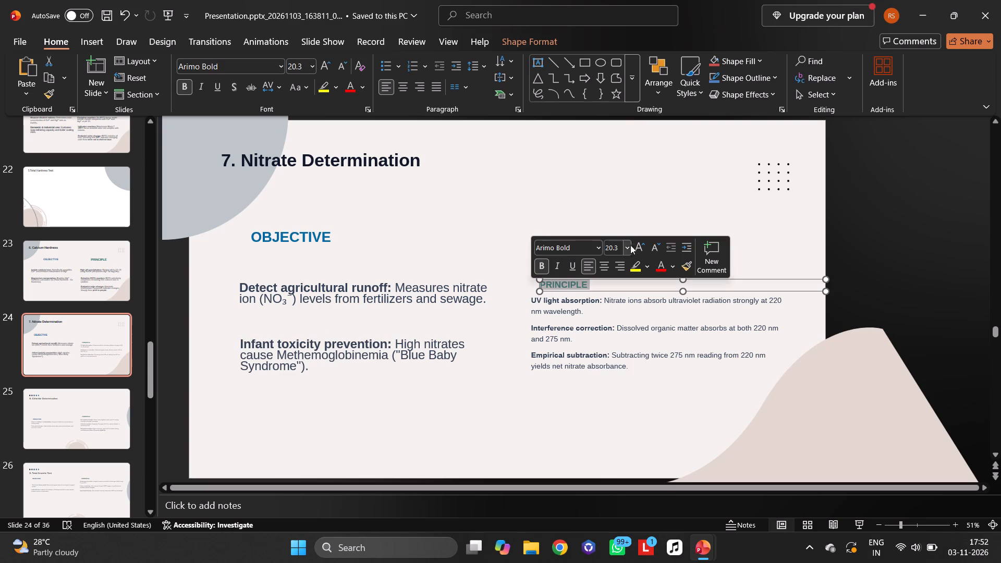
pyautogui.click(628, 247)
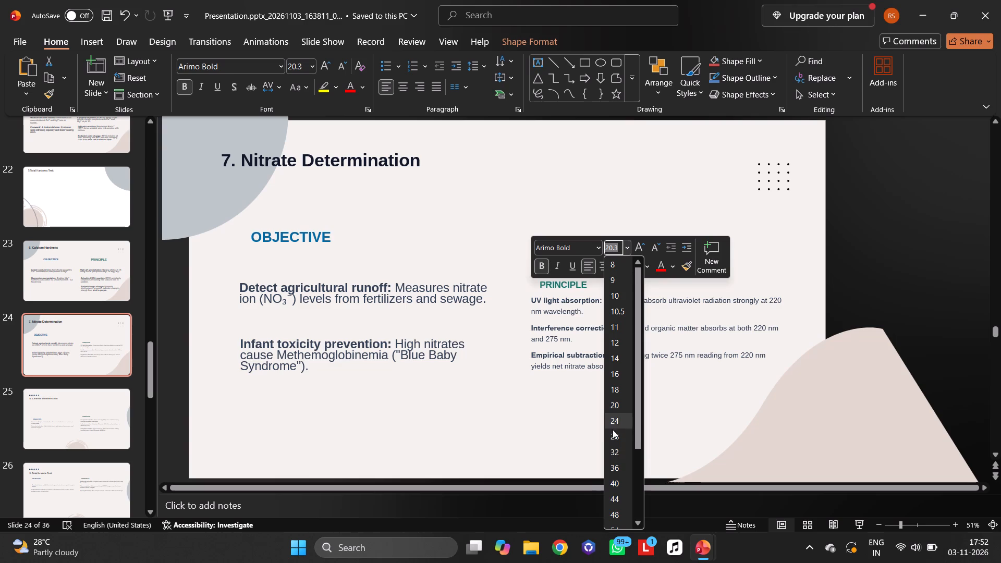
pyautogui.click(615, 448)
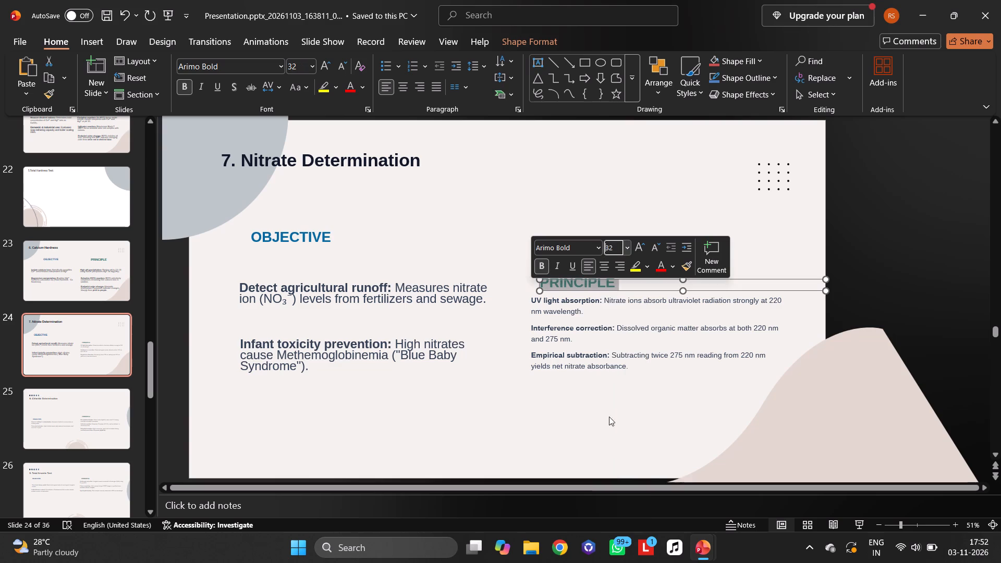
pyautogui.click(516, 258)
# Move the PRINCIPLE heading up level with the OBJECTIVE heading and across to the middle of its column.
pyautogui.moveTo(538, 279); pyautogui.dragTo(538, 258)
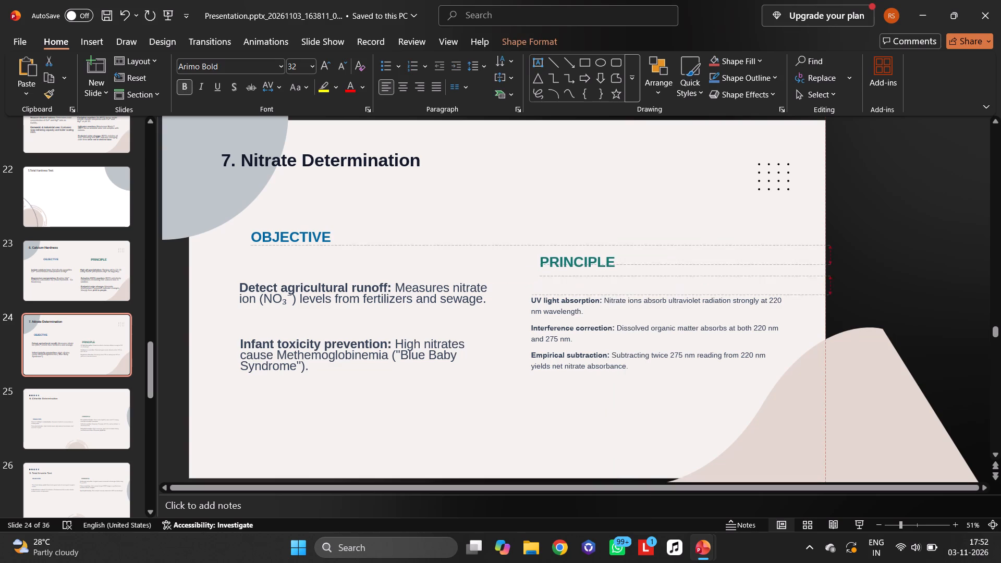
pyautogui.moveTo(538, 258); pyautogui.dragTo(536, 232)
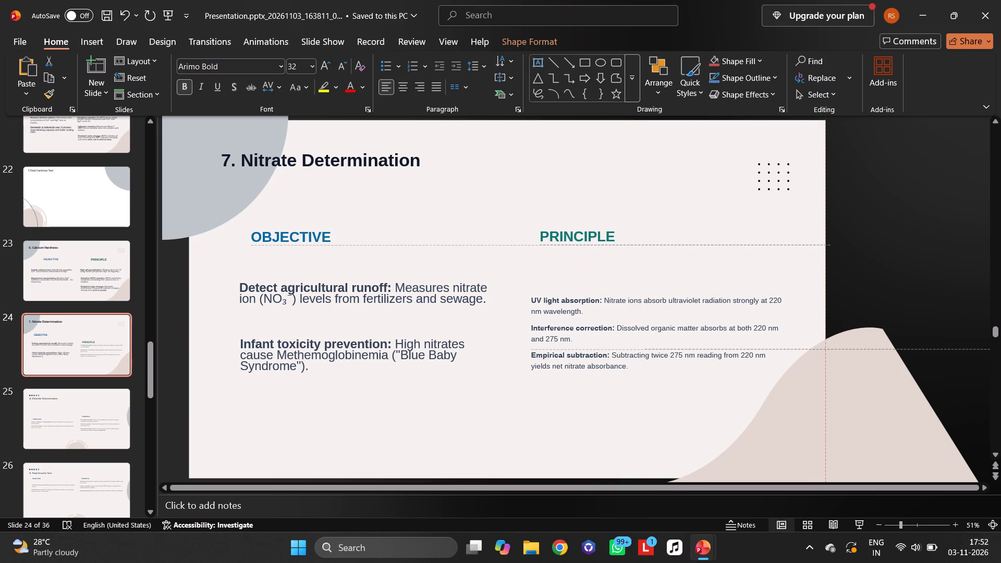
pyautogui.moveTo(536, 232); pyautogui.dragTo(544, 233)
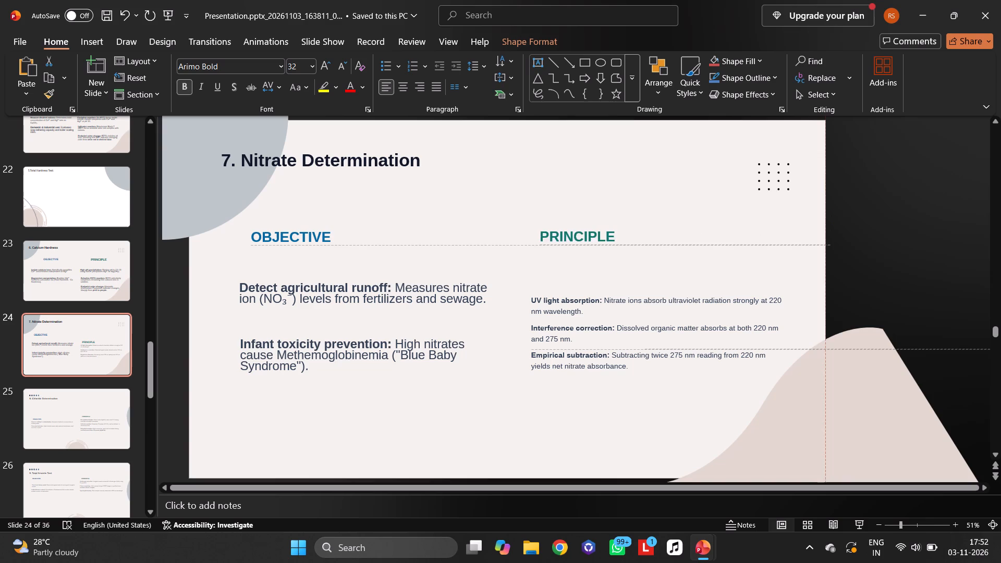
pyautogui.moveTo(544, 233); pyautogui.dragTo(614, 235)
# Shift the OBJECTIVE heading right, centring its text over the paragraphs below and keeping it level with PRINCIPLE.
pyautogui.moveTo(250, 235); pyautogui.dragTo(295, 235)
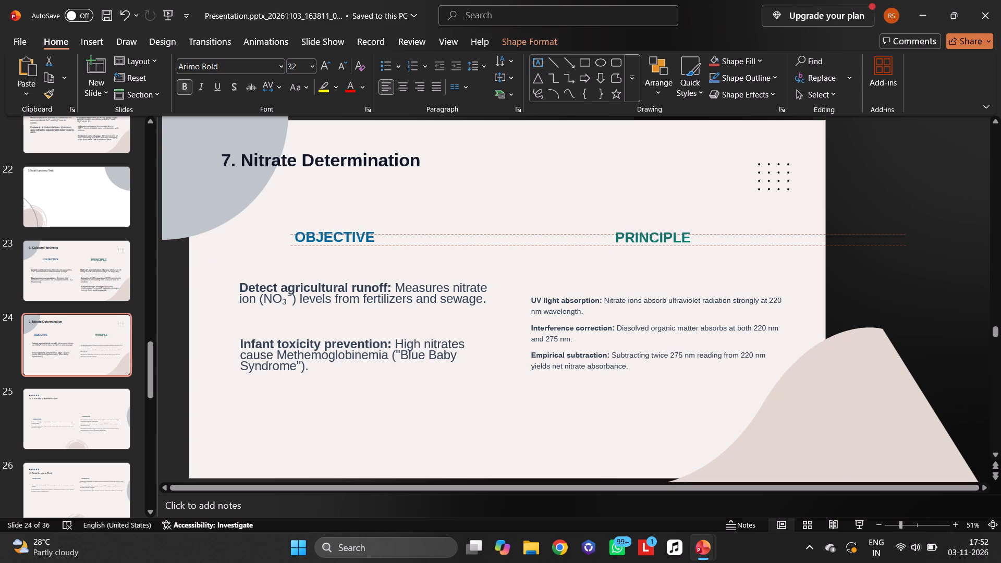
pyautogui.moveTo(295, 235); pyautogui.dragTo(316, 236)
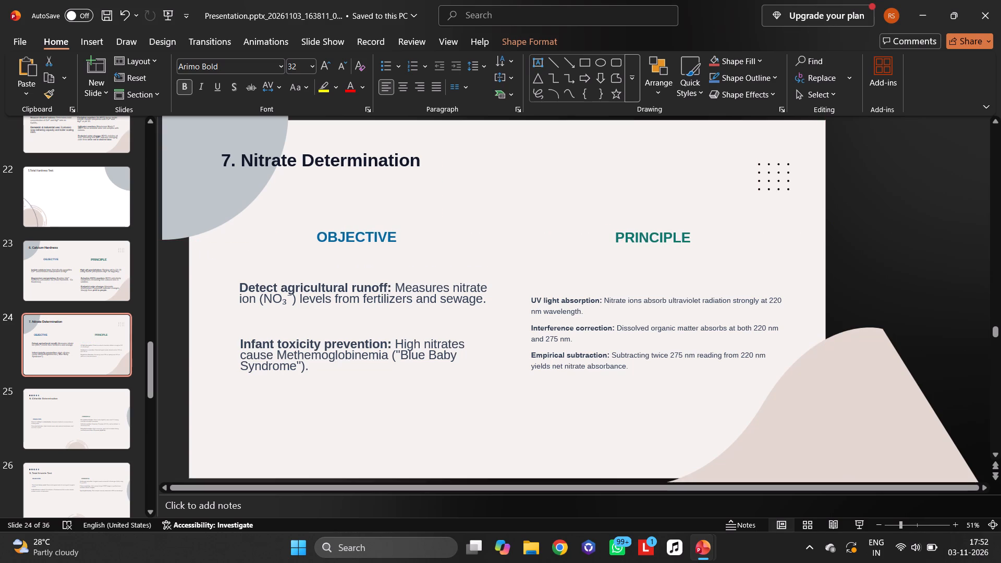
pyautogui.moveTo(316, 236); pyautogui.dragTo(315, 236)
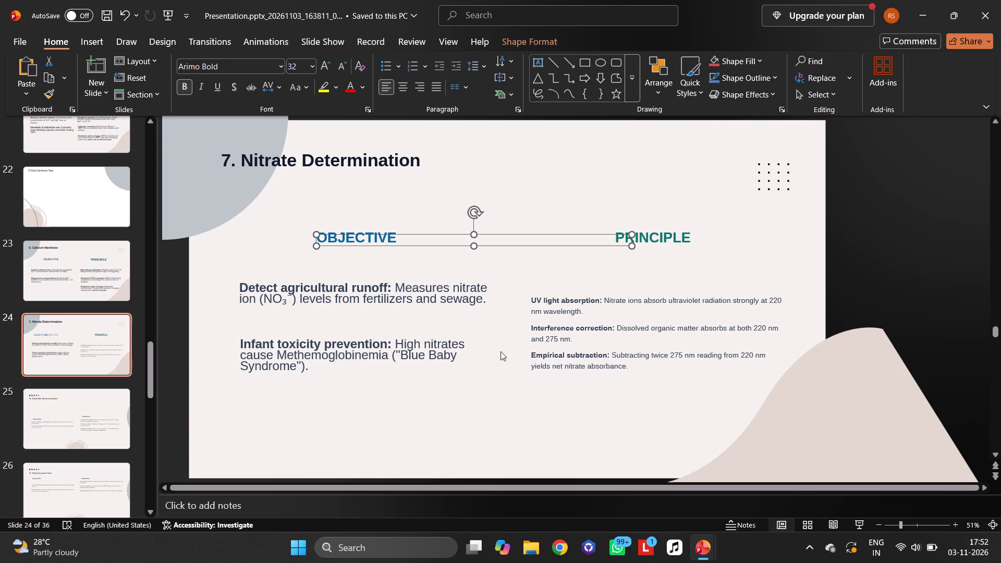
# Set the "UV light absorption" paragraph under PRINCIPLE to font size 28.
pyautogui.click(582, 311)
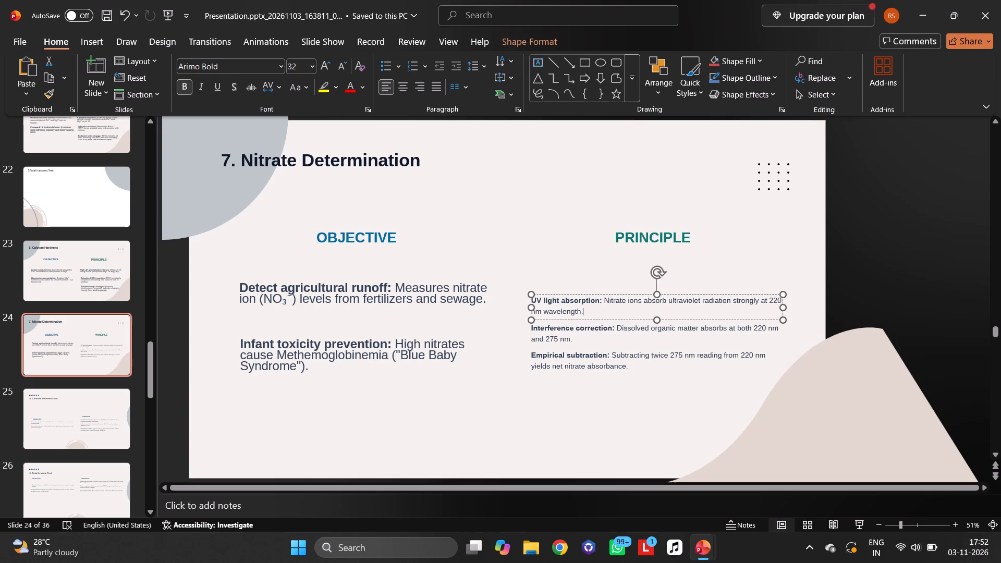
pyautogui.moveTo(582, 311); pyautogui.dragTo(518, 297)
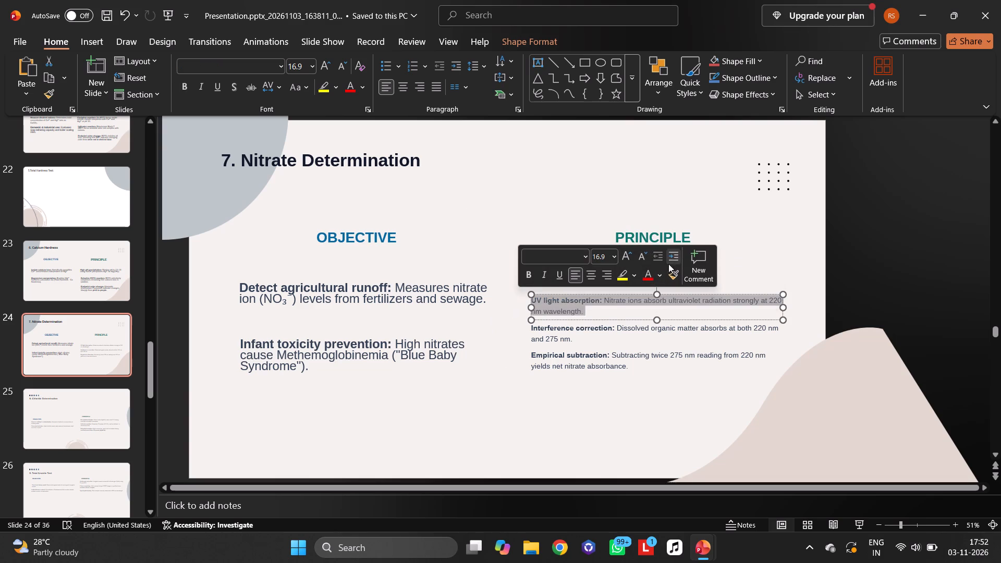
pyautogui.click(615, 255)
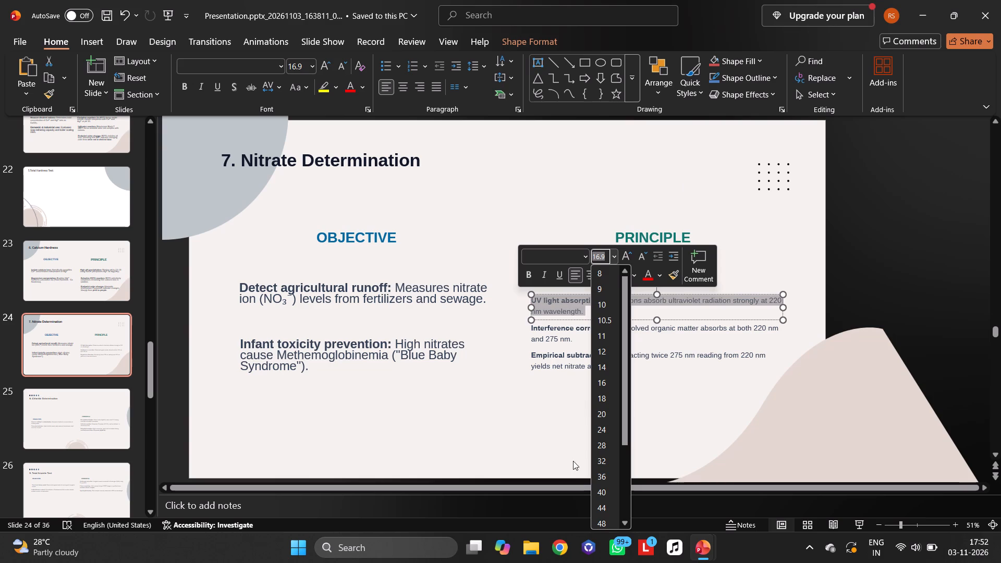
pyautogui.click(609, 445)
# Set the "Interference correction" paragraph under PRINCIPLE to font size 28.
pyautogui.click(577, 347)
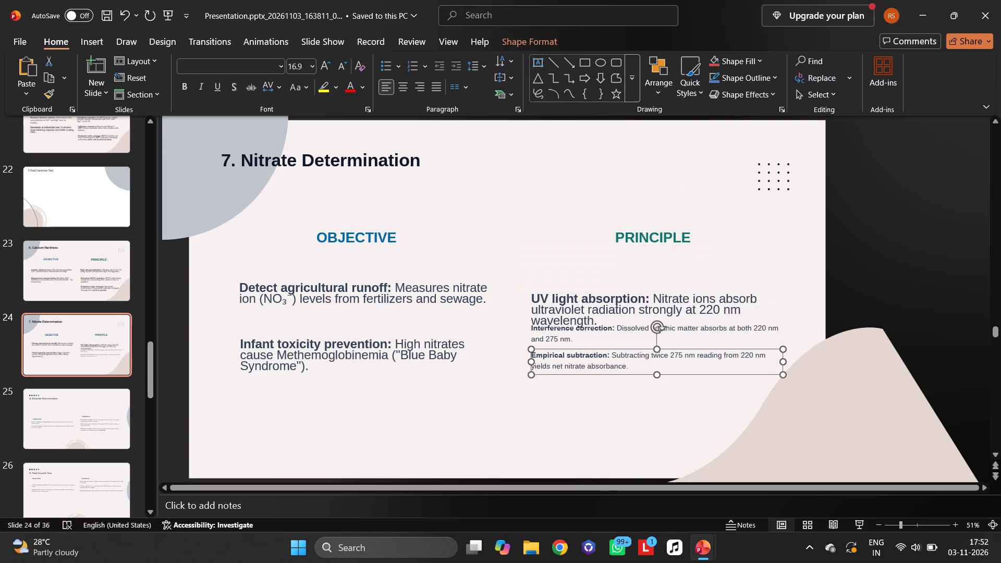
pyautogui.click(576, 339)
pyautogui.moveTo(573, 340); pyautogui.dragTo(523, 316)
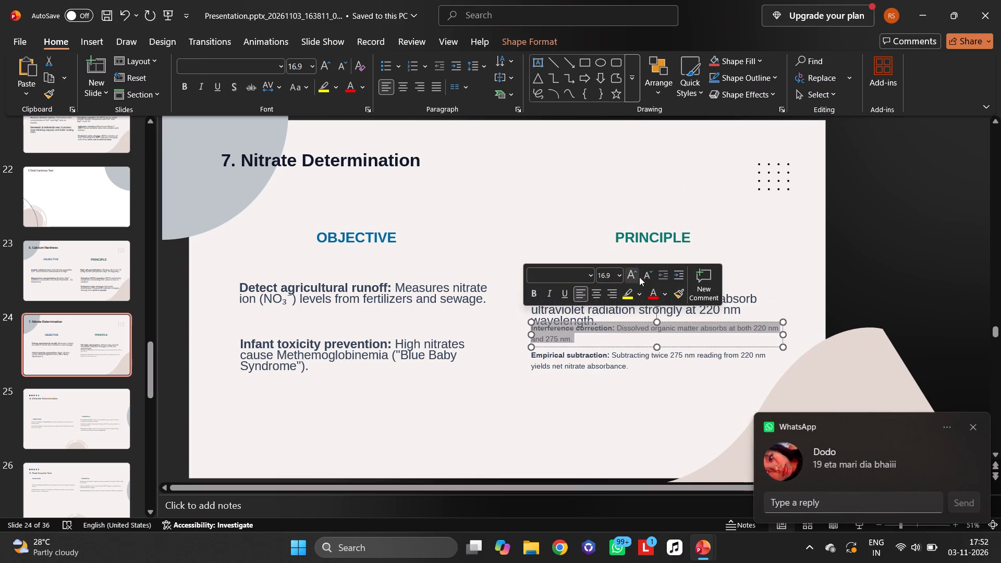
pyautogui.click(616, 273)
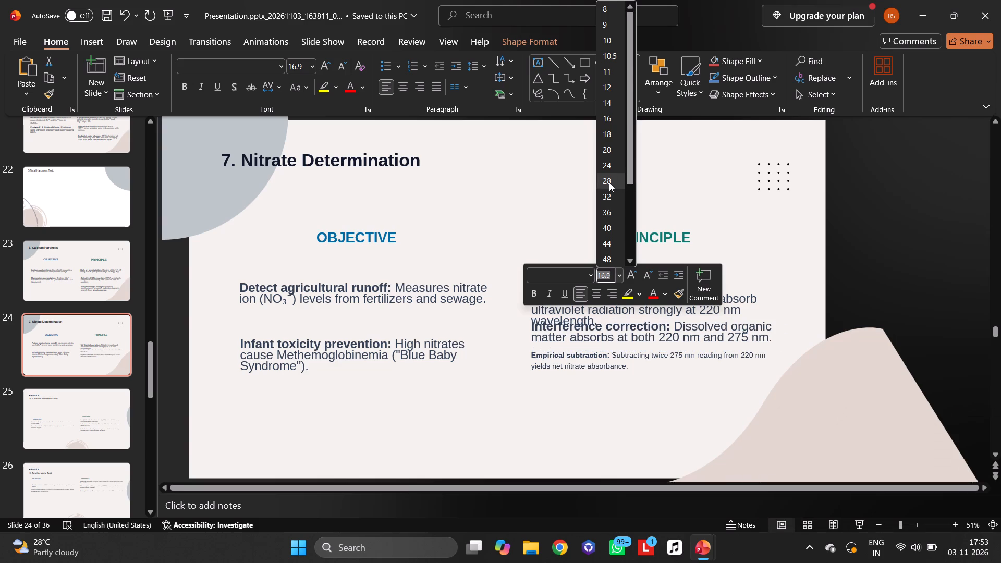
pyautogui.click(609, 182)
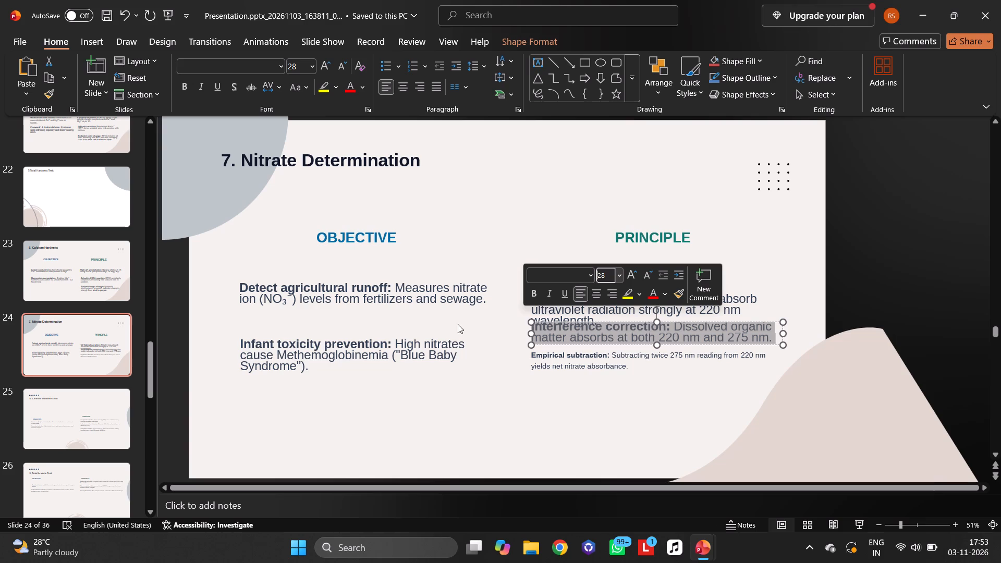
# Set the "Empirical subtraction" paragraph under PRINCIPLE to font size 28.
pyautogui.click(632, 368)
pyautogui.moveTo(631, 369); pyautogui.dragTo(536, 353)
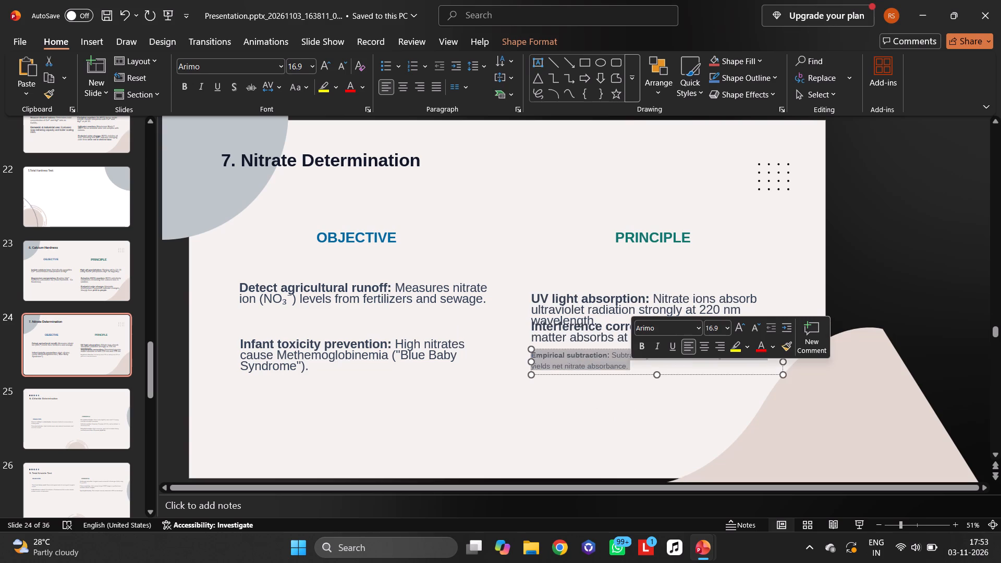
pyautogui.moveTo(536, 353); pyautogui.dragTo(522, 345)
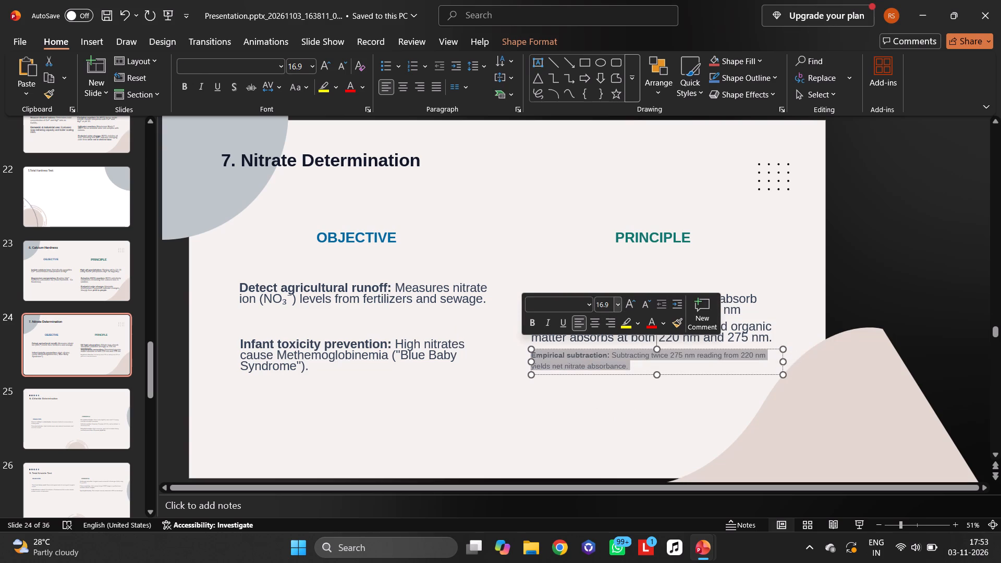
pyautogui.click(617, 303)
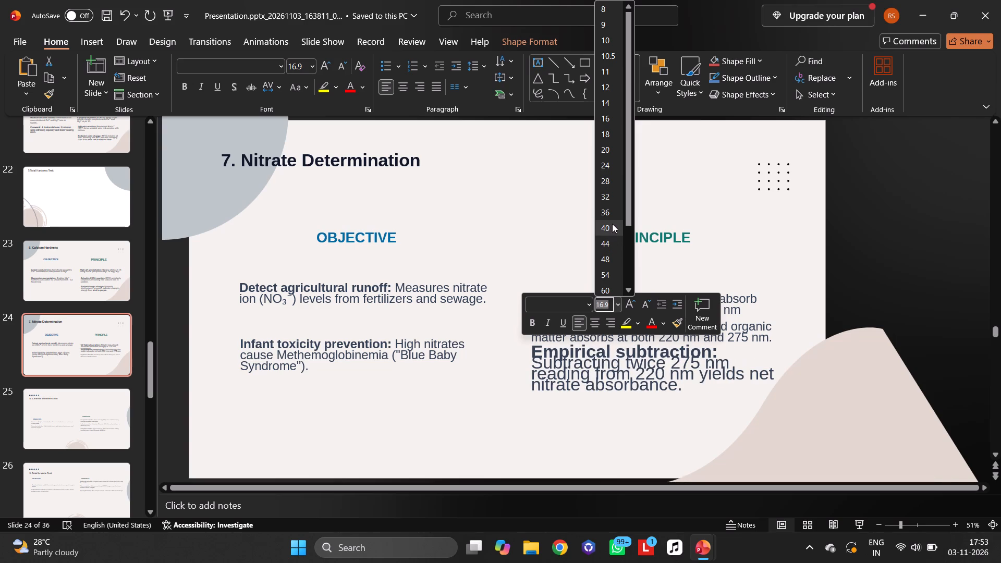
pyautogui.click(616, 184)
pyautogui.click(569, 454)
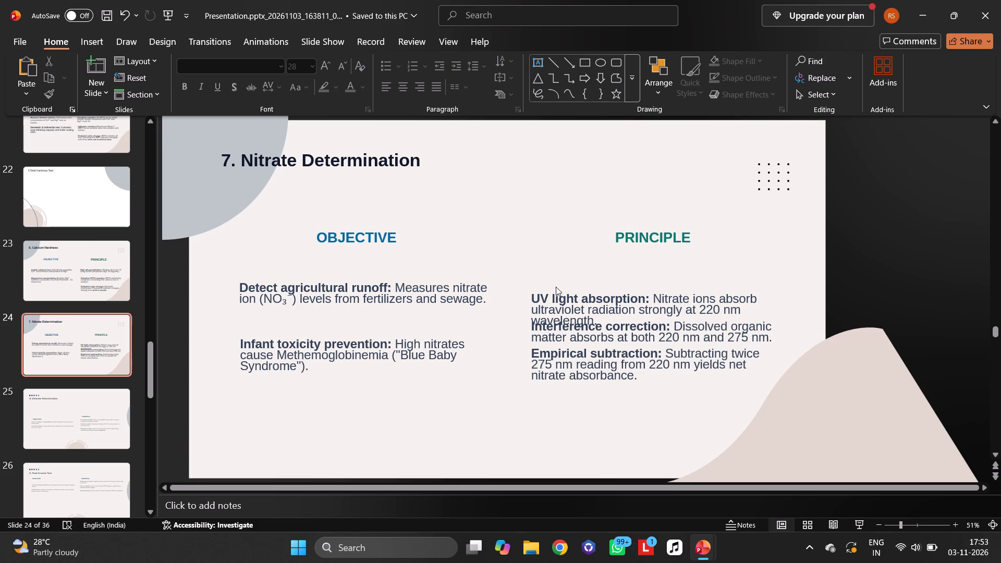
# Space out the three PRINCIPLE paragraphs vertically, levelling the first two with the OBJECTIVE paragraphs and placing "Empirical subtraction" below them.
pyautogui.moveTo(528, 297); pyautogui.dragTo(529, 285)
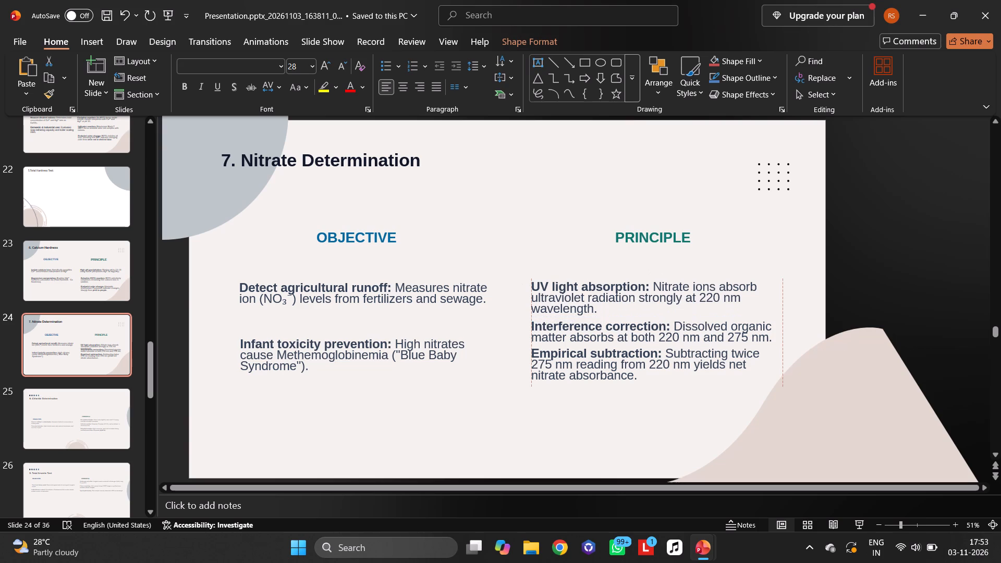
pyautogui.moveTo(529, 285); pyautogui.dragTo(529, 287)
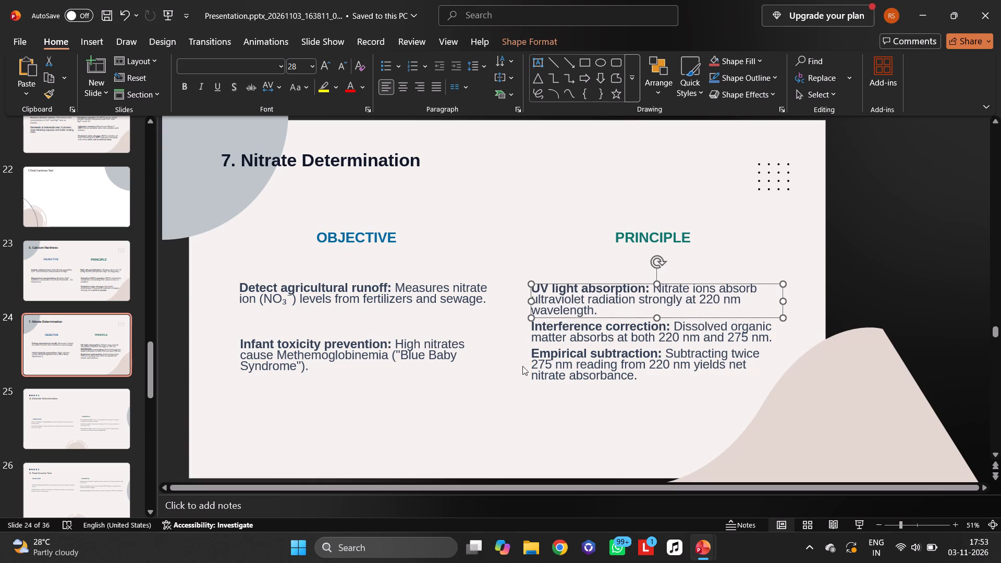
pyautogui.moveTo(530, 353); pyautogui.dragTo(532, 397)
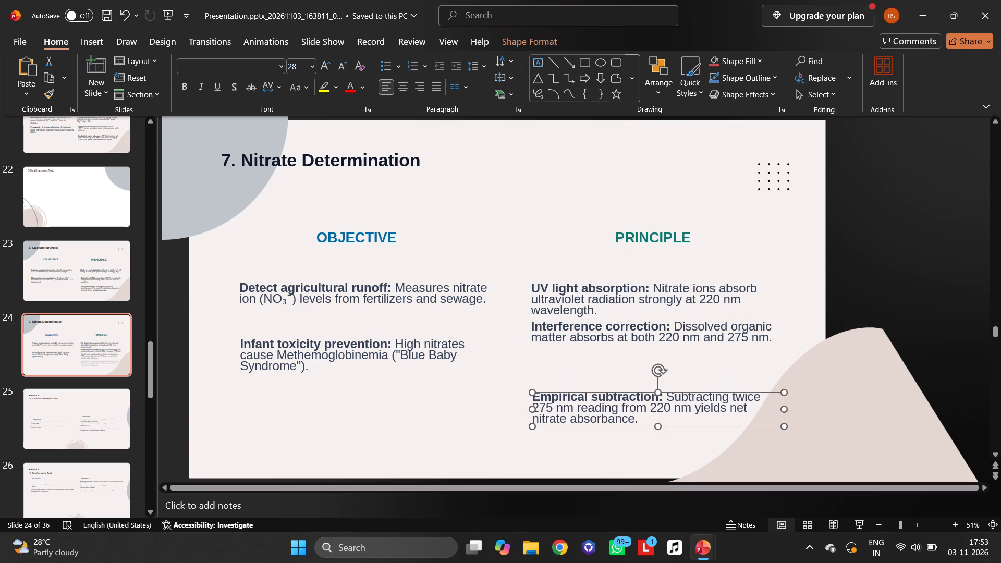
pyautogui.moveTo(527, 322); pyautogui.dragTo(529, 342)
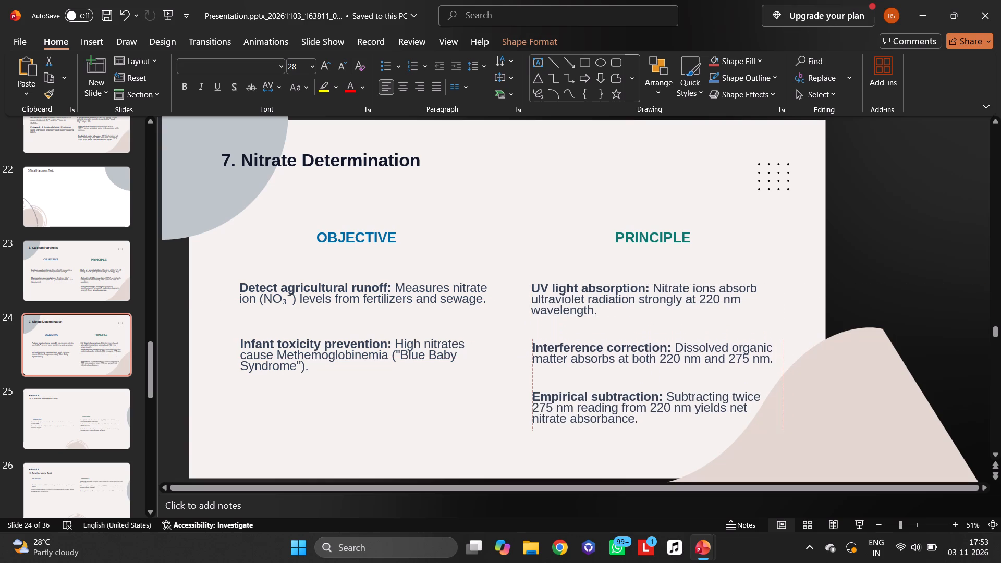
pyautogui.moveTo(529, 342); pyautogui.dragTo(529, 341)
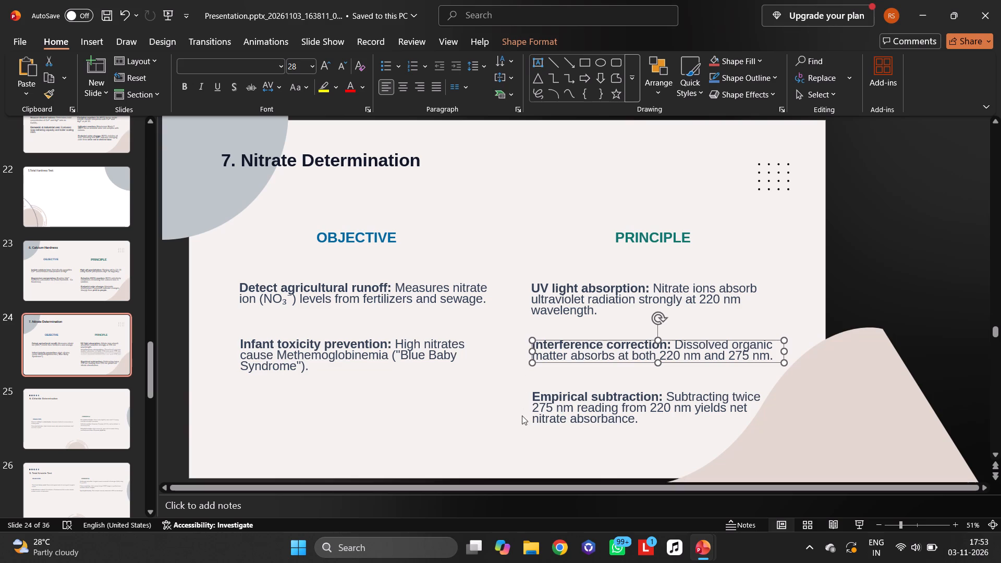
pyautogui.moveTo(528, 392); pyautogui.dragTo(529, 386)
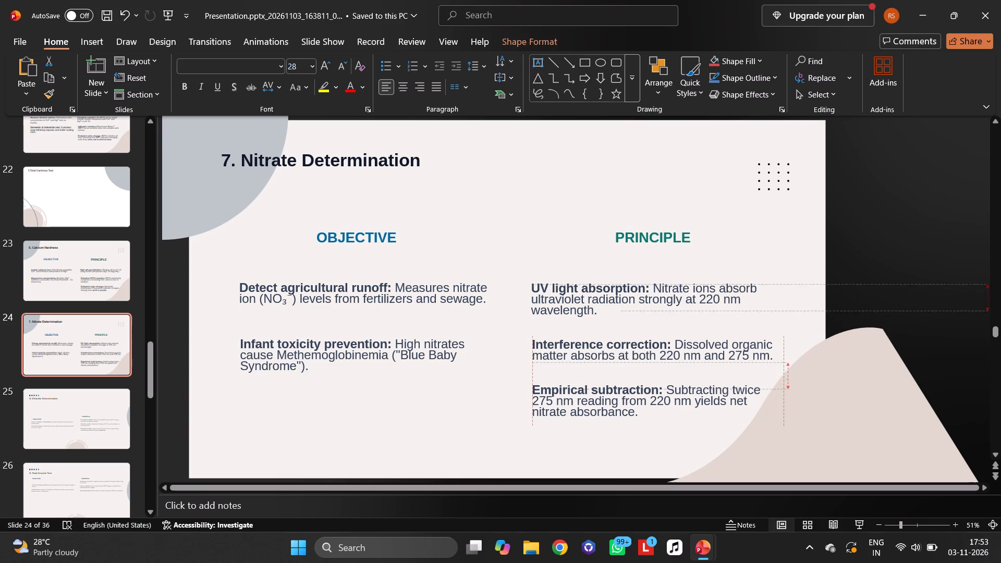
pyautogui.moveTo(529, 386); pyautogui.dragTo(529, 387)
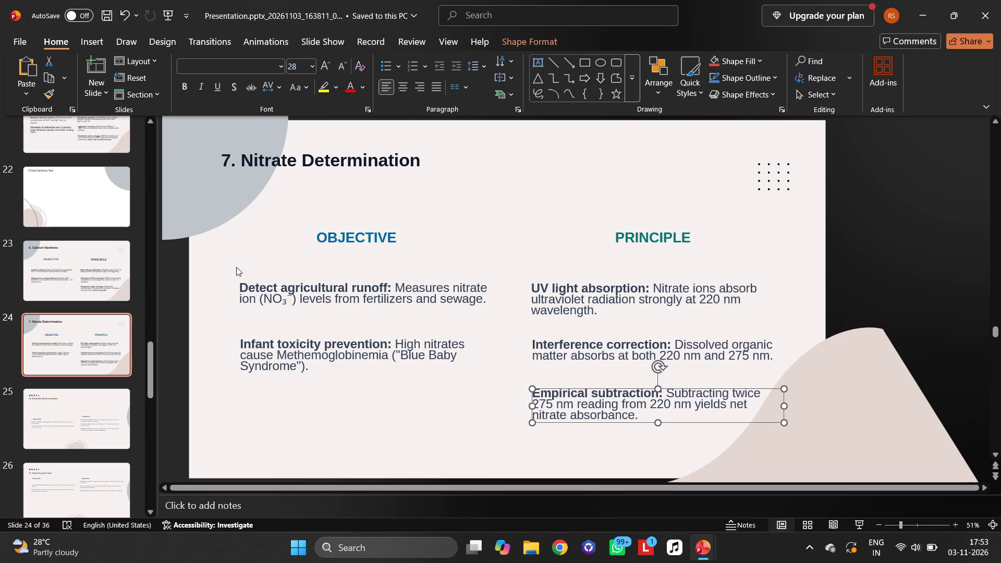
# Open slide 22, the Total Hardness Test slide.
pyautogui.click(77, 204)
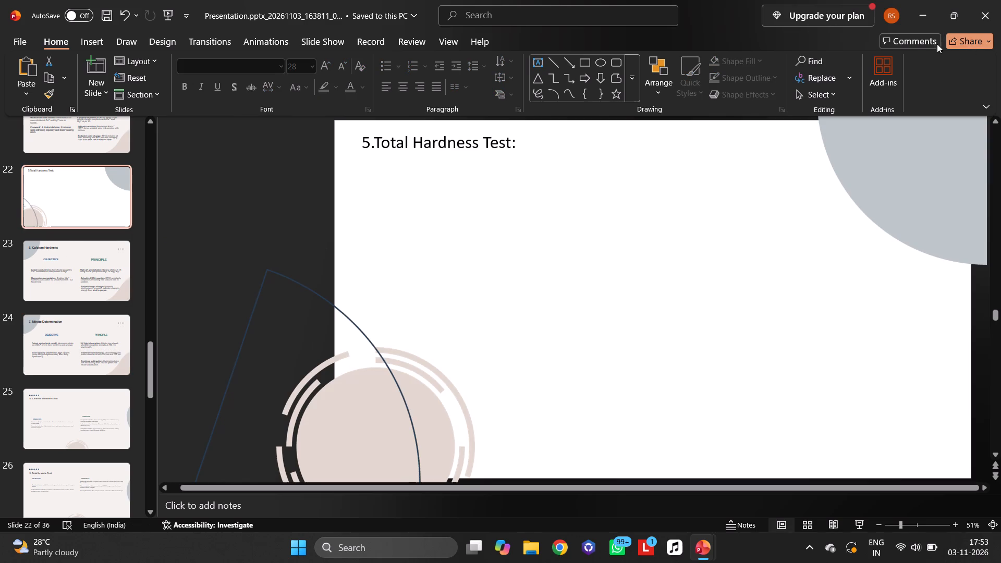